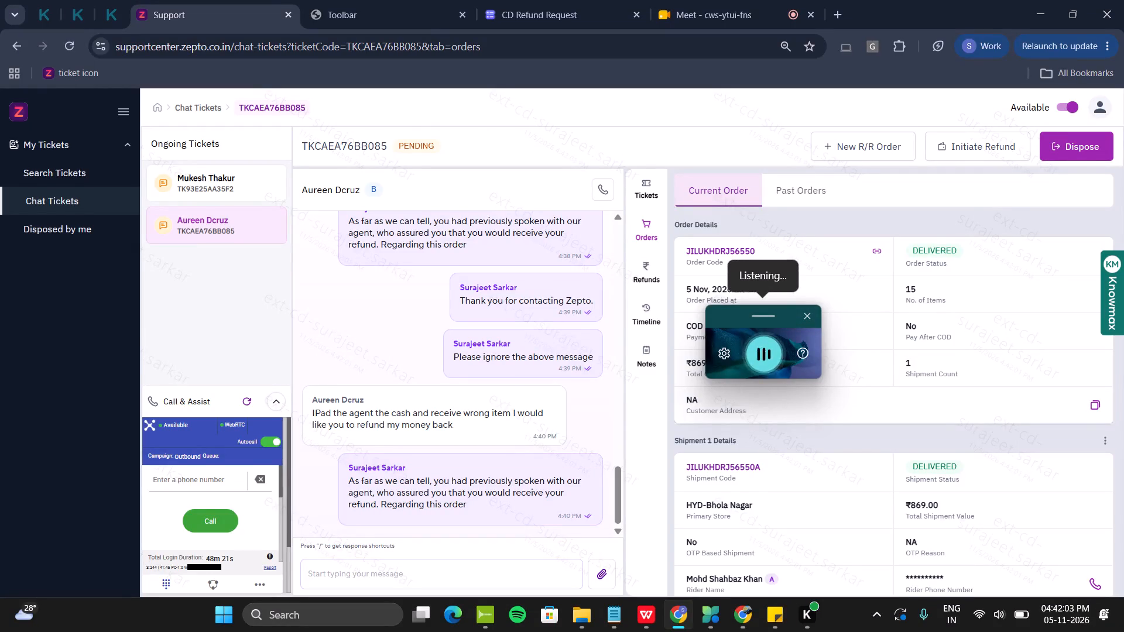
{"action": "left_click", "coordinate": [618, 610]}
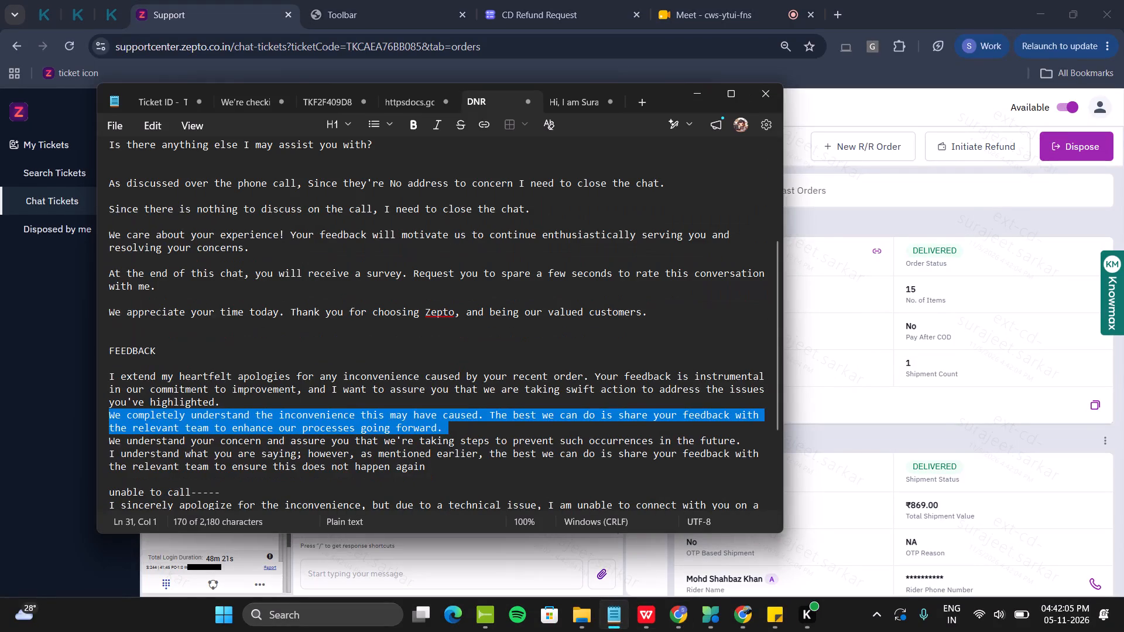
{"action": "key", "text": "ctrl+c"}
{"action": "left_click", "coordinate": [454, 571], "text": "ctrl"}
{"action": "key", "text": "ctrl+v"}
{"action": "key", "text": "Return"}
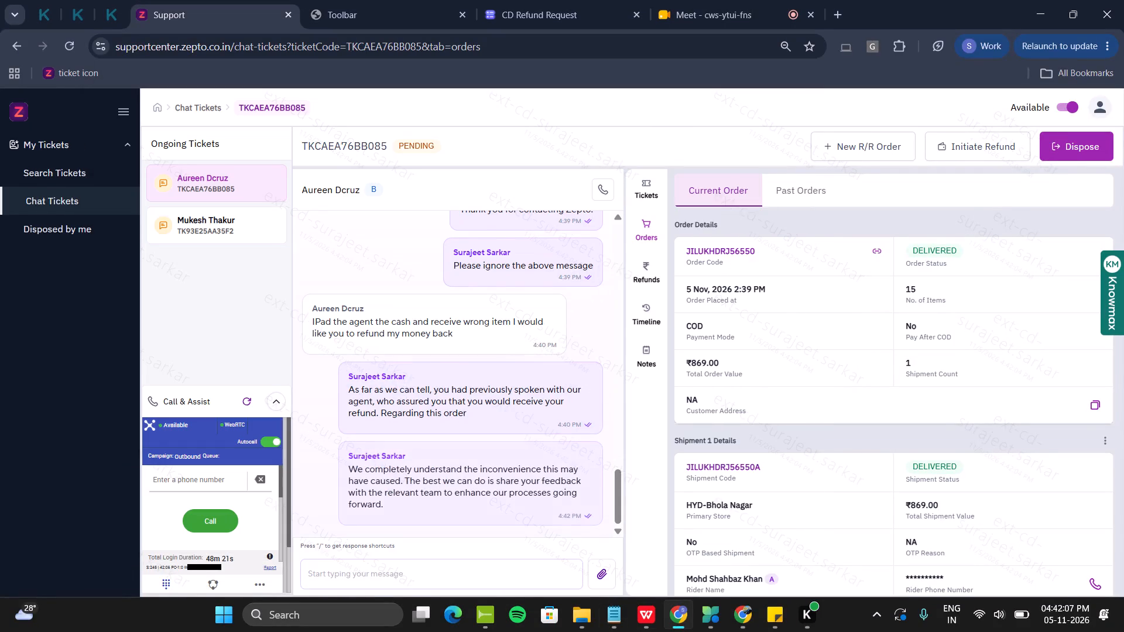
Dictate "As we can check the refund has been already processed from our team.", append Notepad's "The best we can do" feedback sentence, and send it.
{"action": "left_click", "coordinate": [458, 580]}
{"action": "key", "text": "super+h"}
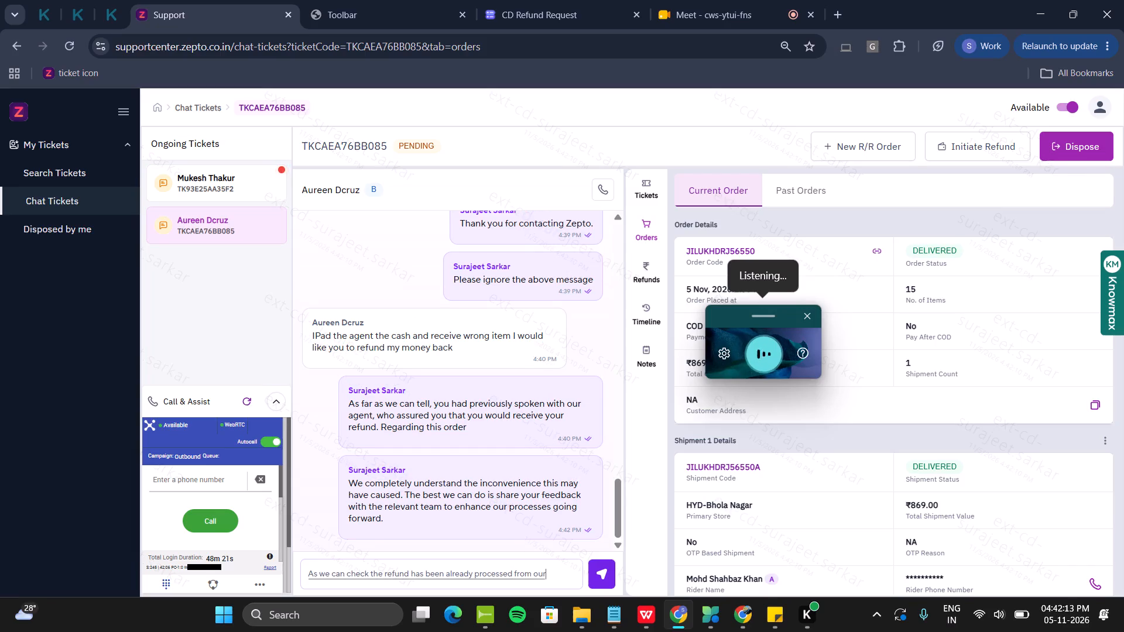
{"action": "type", "text": "."}
{"action": "key", "text": "space"}
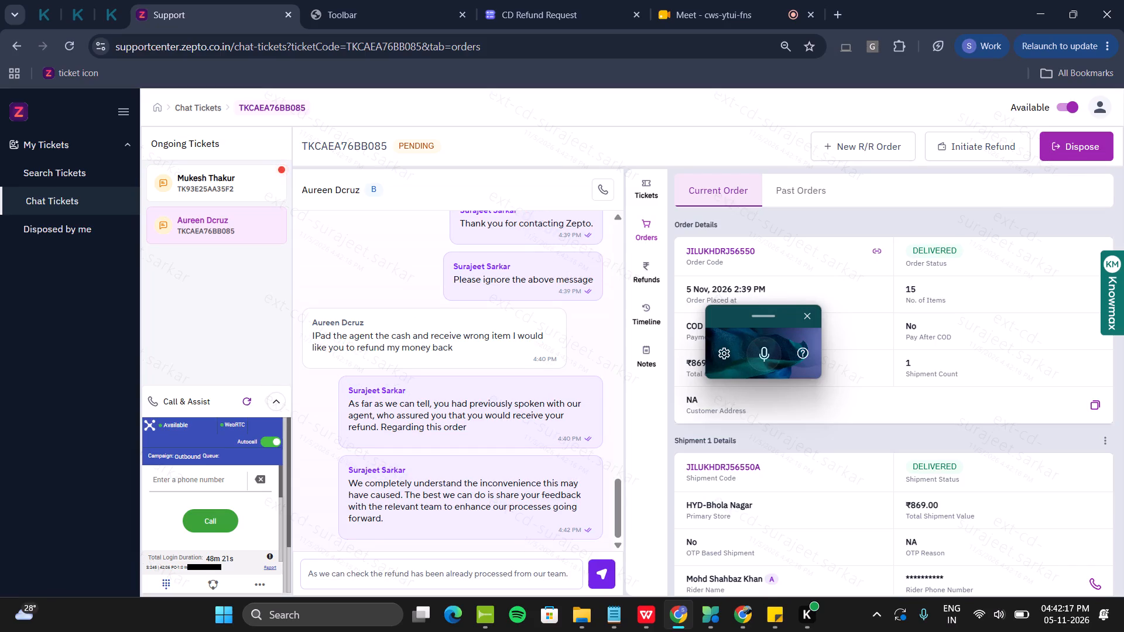
{"action": "left_click", "coordinate": [599, 619]}
{"action": "left_click", "coordinate": [494, 434]}
{"action": "left_click_drag", "start_coordinate": [491, 415], "coordinate": [510, 425]}
{"action": "key", "text": "ctrl+c"}
{"action": "left_click", "coordinate": [571, 573]}
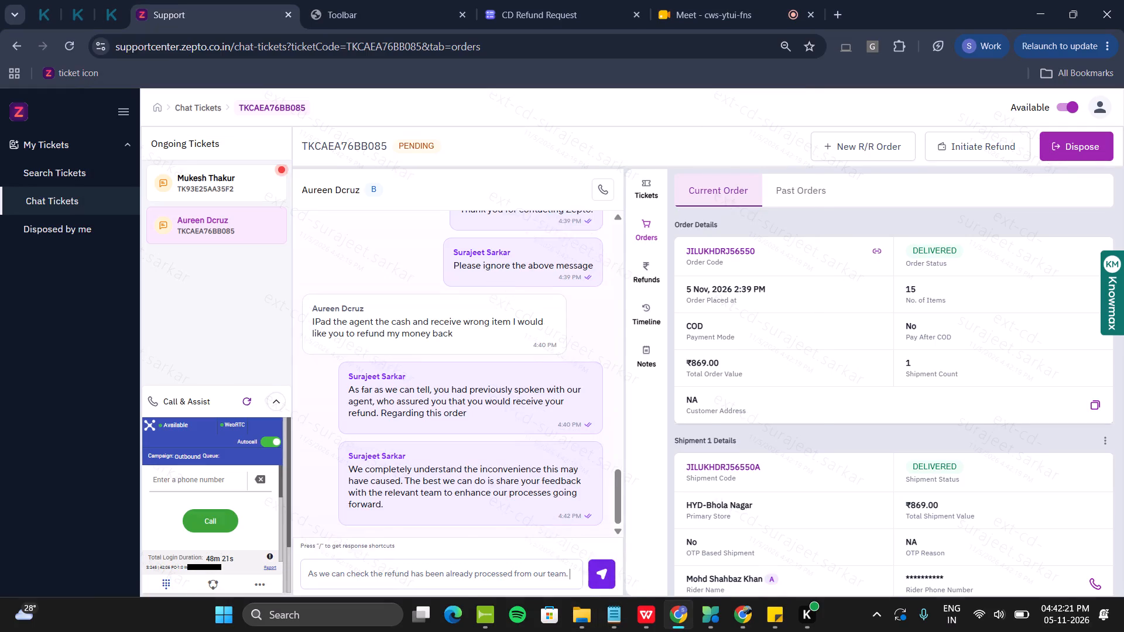
{"action": "key", "text": "ctrl+v"}
{"action": "key", "text": "Return"}
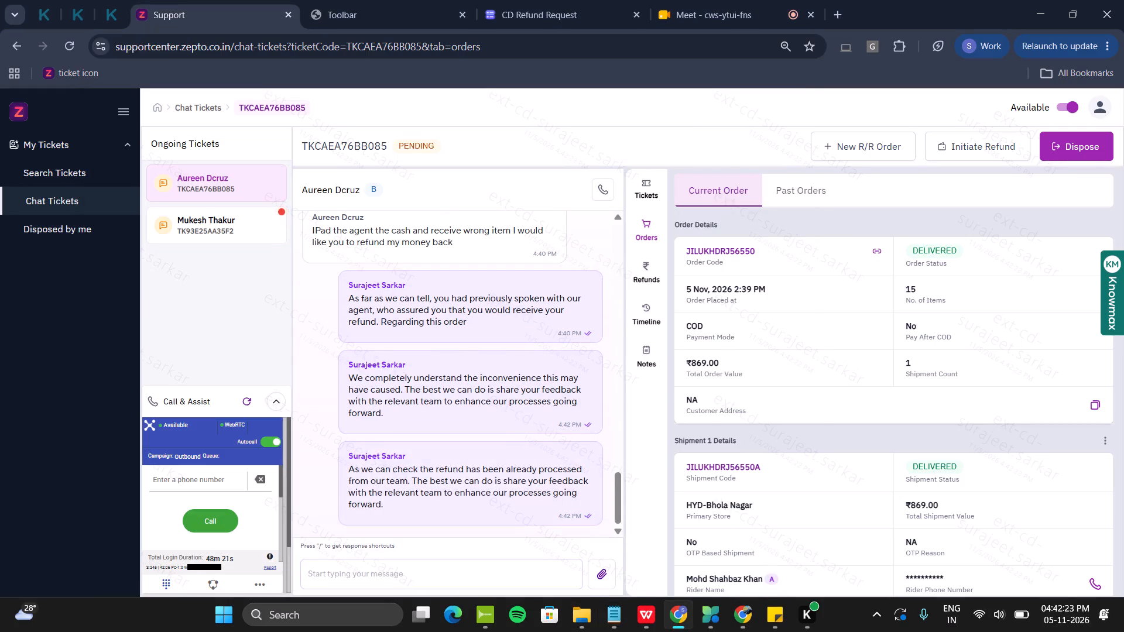
{"action": "left_click", "coordinate": [222, 230]}
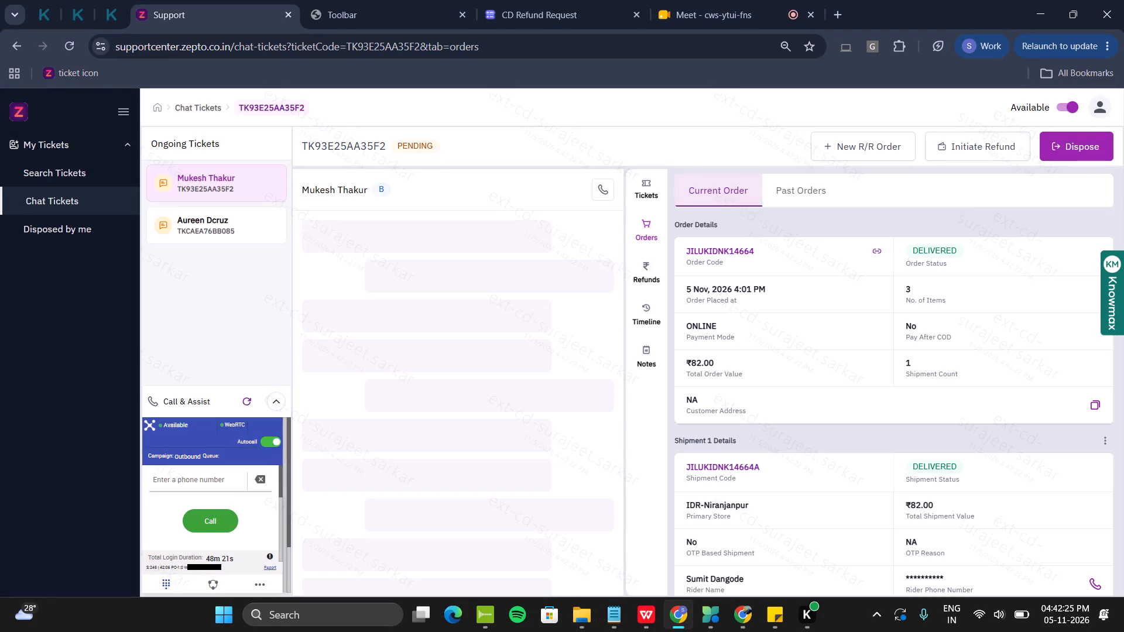
{"action": "left_click", "coordinate": [427, 577]}
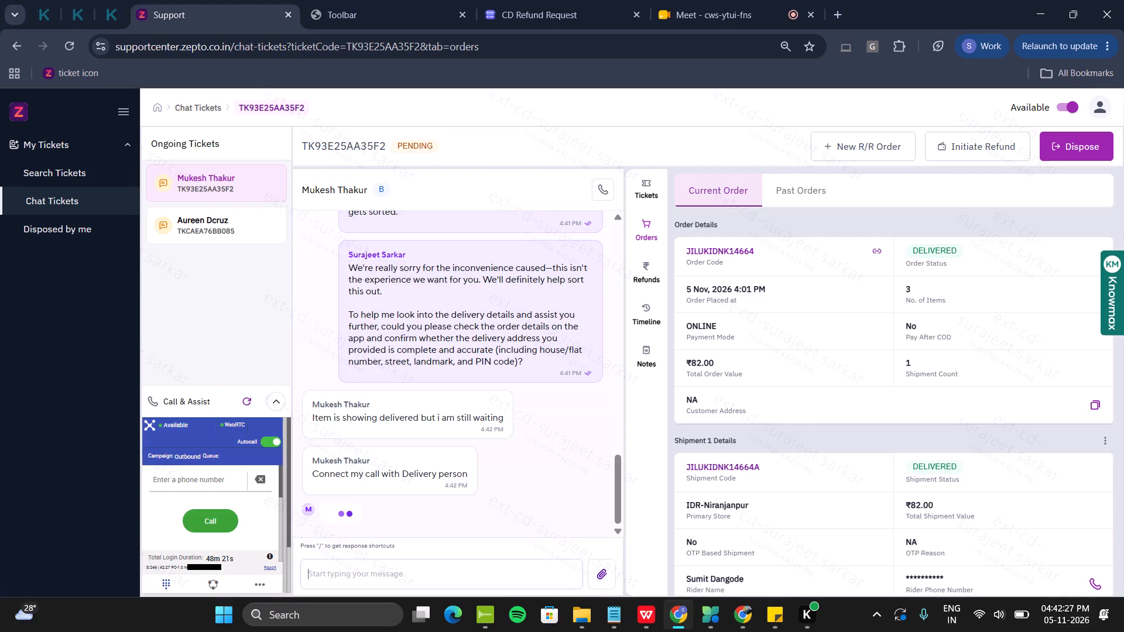
{"action": "key", "text": "super+v"}
{"action": "key", "text": "Left"}
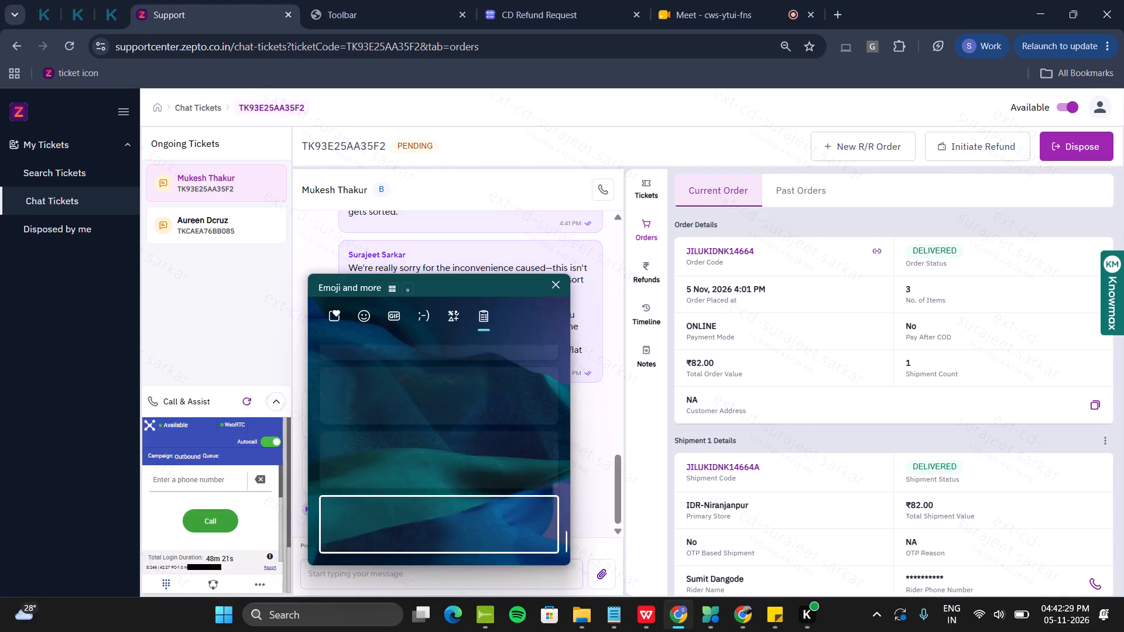
{"action": "key", "text": "Left"}
{"action": "key", "text": "Left"}
{"action": "key", "text": "Left"}
{"action": "key", "text": "Return"}
{"action": "key", "text": "space"}
{"action": "key", "text": "ctrl+v"}
{"action": "key", "text": "Return"}
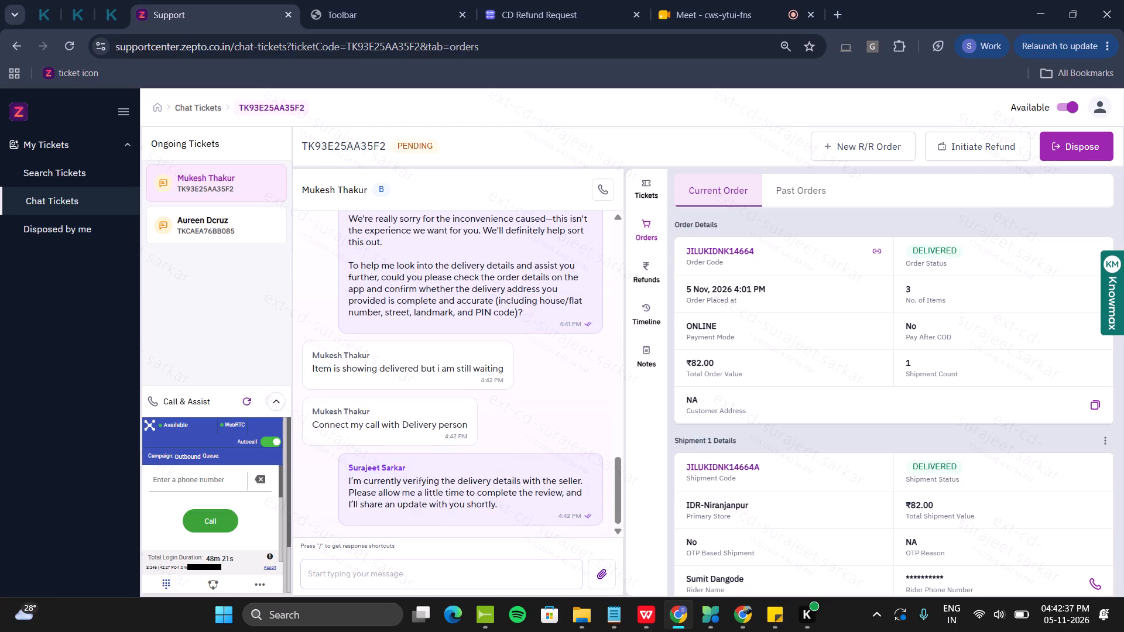
{"action": "left_click", "coordinate": [1098, 583]}
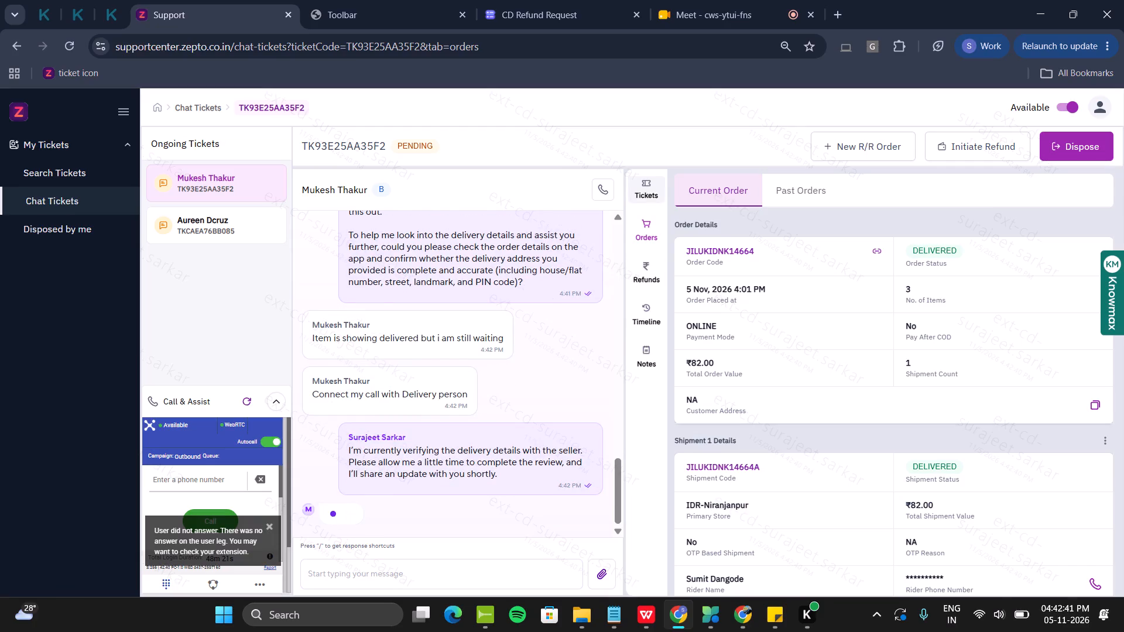
Look through the customer's ticket history and return to the order details.
{"action": "left_click", "coordinate": [653, 190]}
{"action": "scroll", "coordinate": [739, 406], "scroll_direction": "down", "scroll_amount": 7}
{"action": "left_click", "coordinate": [645, 236]}
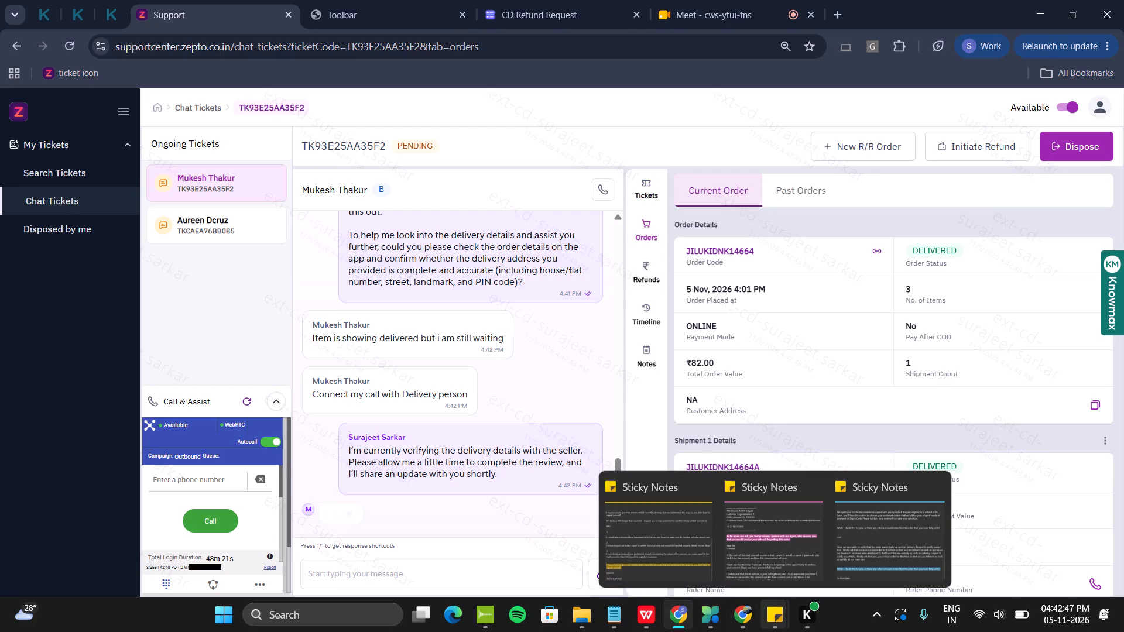
Send the Sticky Notes reply "While I check this for you, is there any other concern related to this order that you need help with?".
{"action": "left_click", "coordinate": [892, 554]}
{"action": "key", "text": "ctrl+c"}
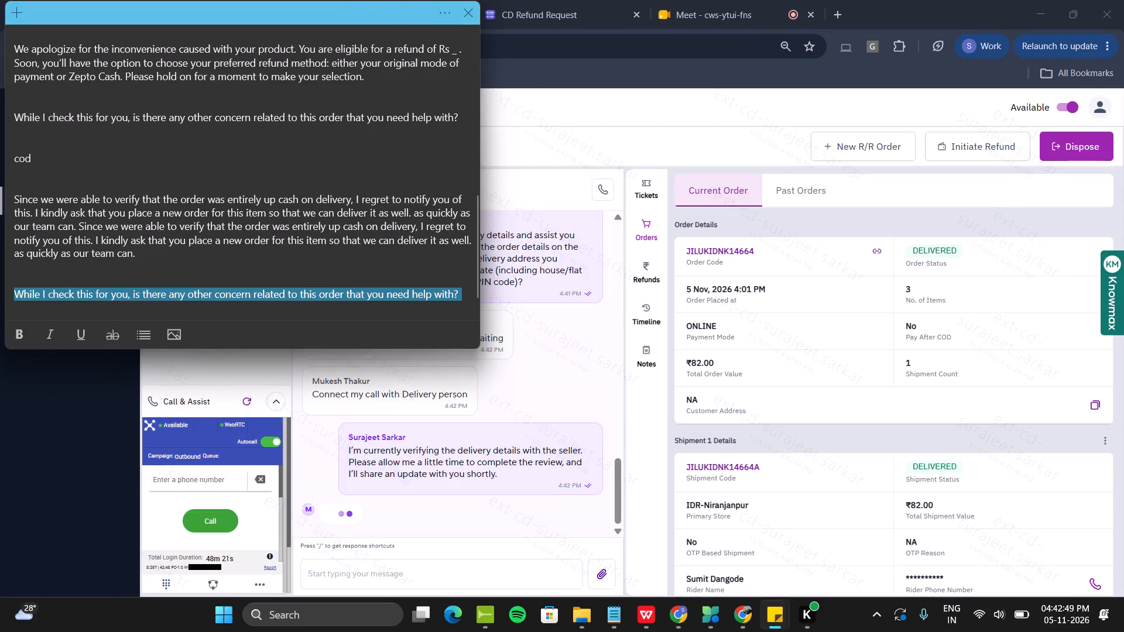
{"action": "left_click", "coordinate": [485, 579], "text": "ctrl"}
{"action": "key", "text": "ctrl+v"}
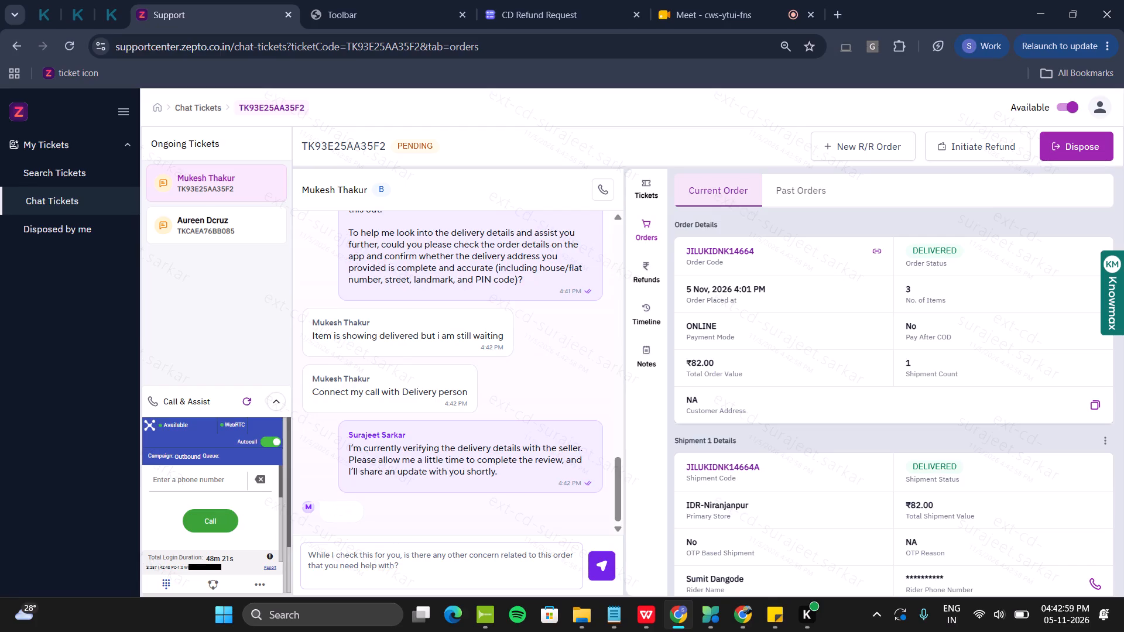
{"action": "key", "text": "Return"}
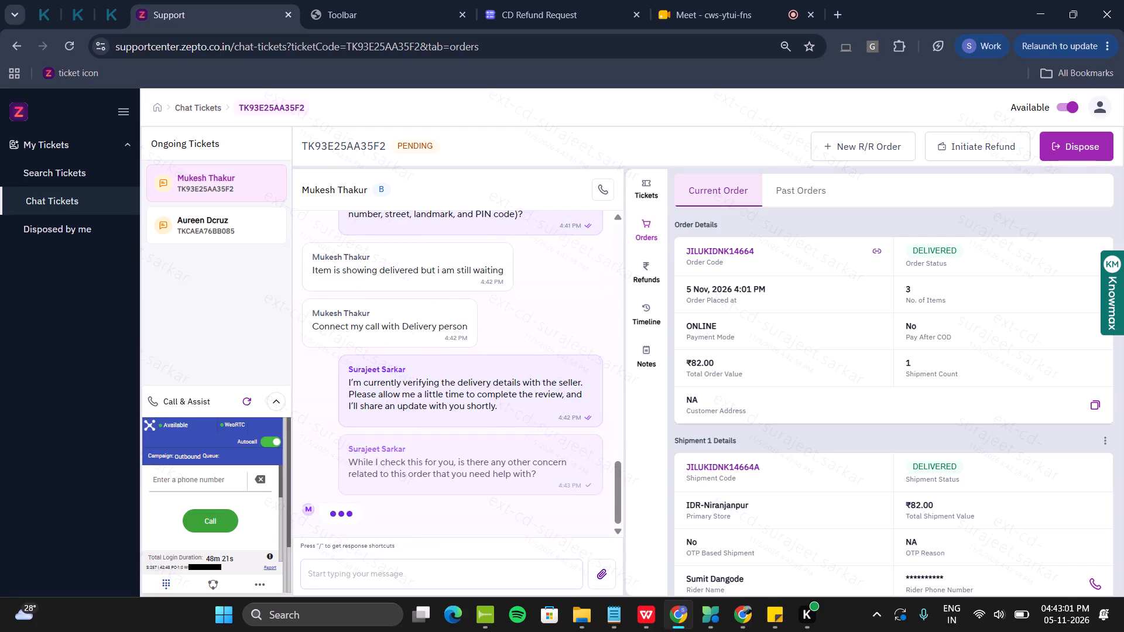
Bring up the open Sticky Notes windows to find another saved reply.
{"action": "left_click", "coordinate": [772, 623]}
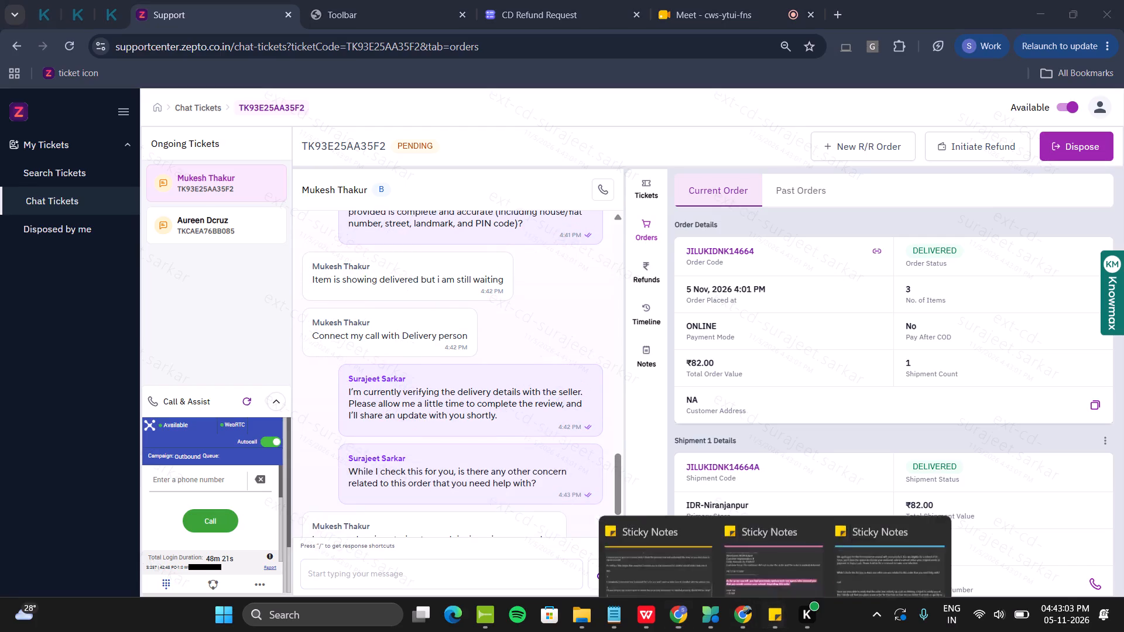
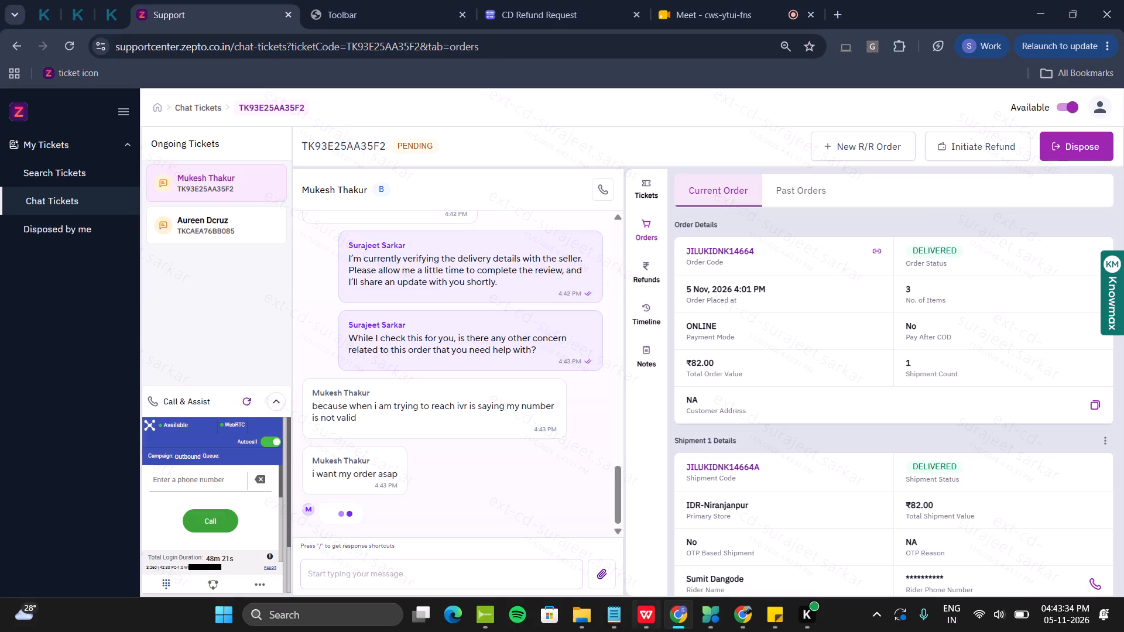
Look over the agent names in the WPS agent roster spreadsheet, selecting the whole name list, and return to the support chat.
{"action": "left_click", "coordinate": [654, 614]}
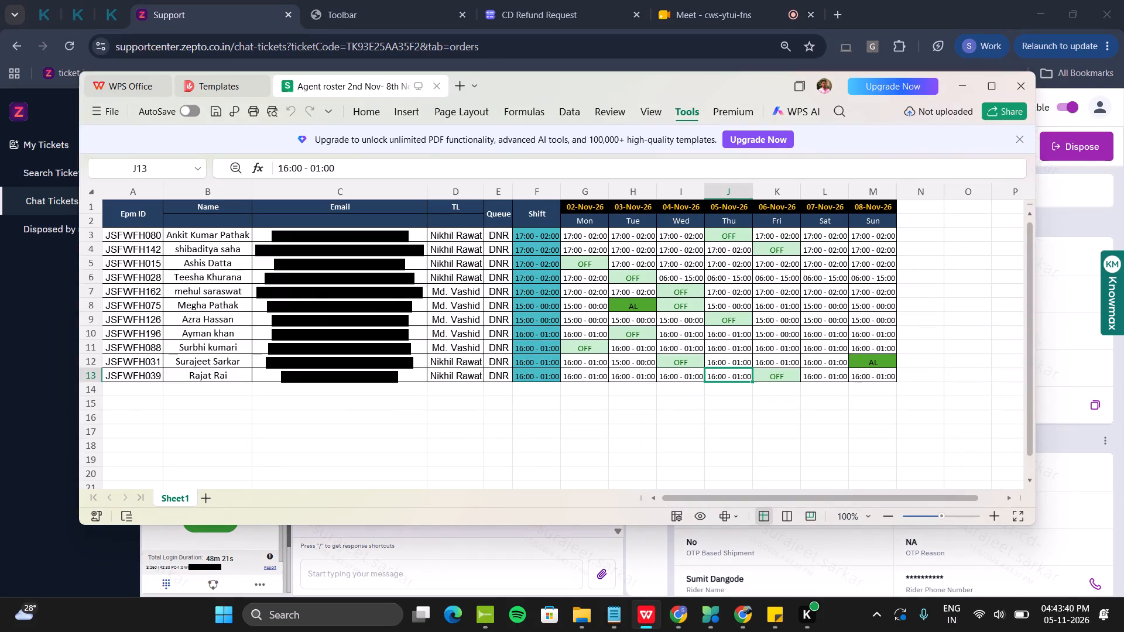
{"action": "left_click_drag", "start_coordinate": [191, 235], "coordinate": [234, 333]}
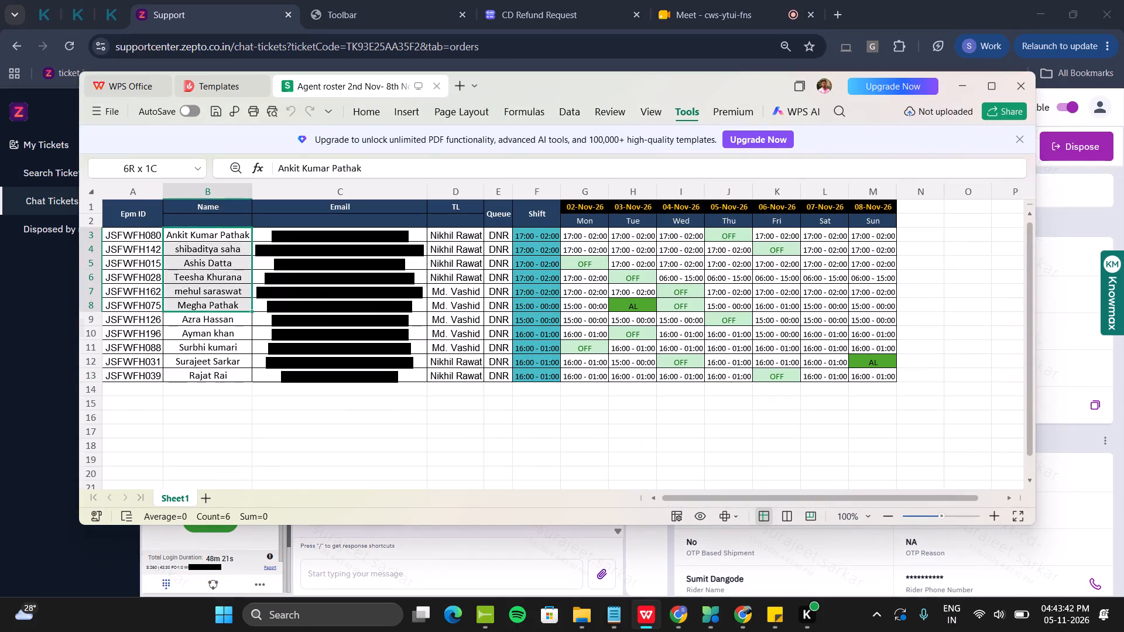
{"action": "left_click_drag", "start_coordinate": [234, 333], "coordinate": [249, 370]}
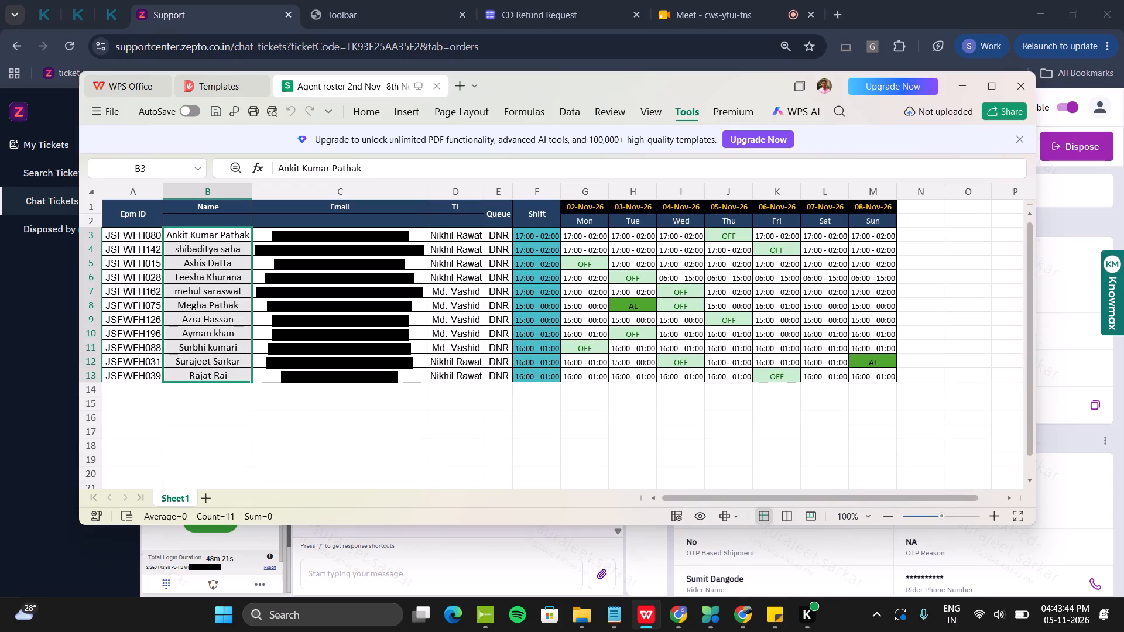
{"action": "left_click", "coordinate": [959, 87]}
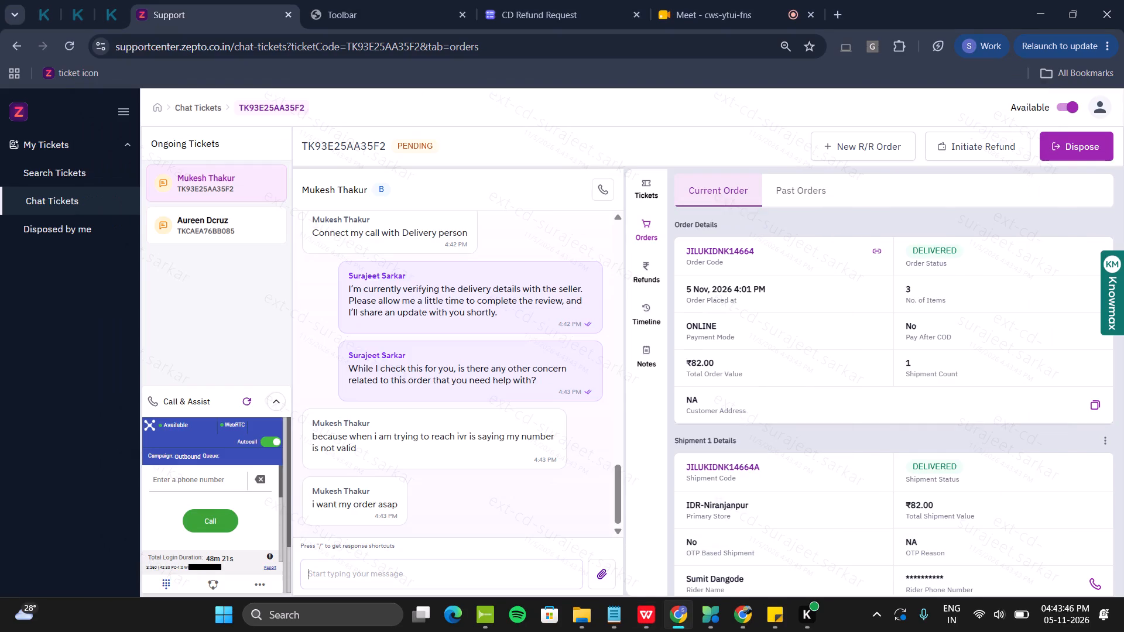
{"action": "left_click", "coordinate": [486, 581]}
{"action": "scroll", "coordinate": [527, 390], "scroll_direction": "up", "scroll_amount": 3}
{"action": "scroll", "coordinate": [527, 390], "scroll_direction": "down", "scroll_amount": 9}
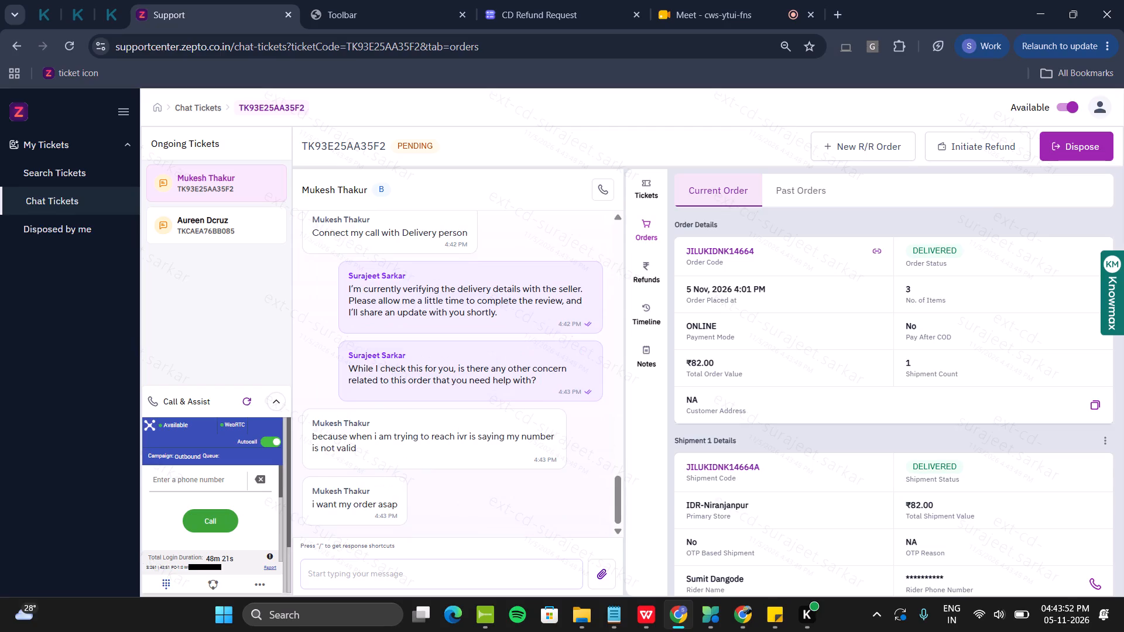
Start the recently opened Knowmax flow "Delivered but not Received_ OTP + OBD Delivery + Non OTP Delivery (DNR)" without a real task ID.
{"action": "left_click", "coordinate": [53, 0]}
{"action": "left_click", "coordinate": [77, 2]}
{"action": "left_click", "coordinate": [40, 12]}
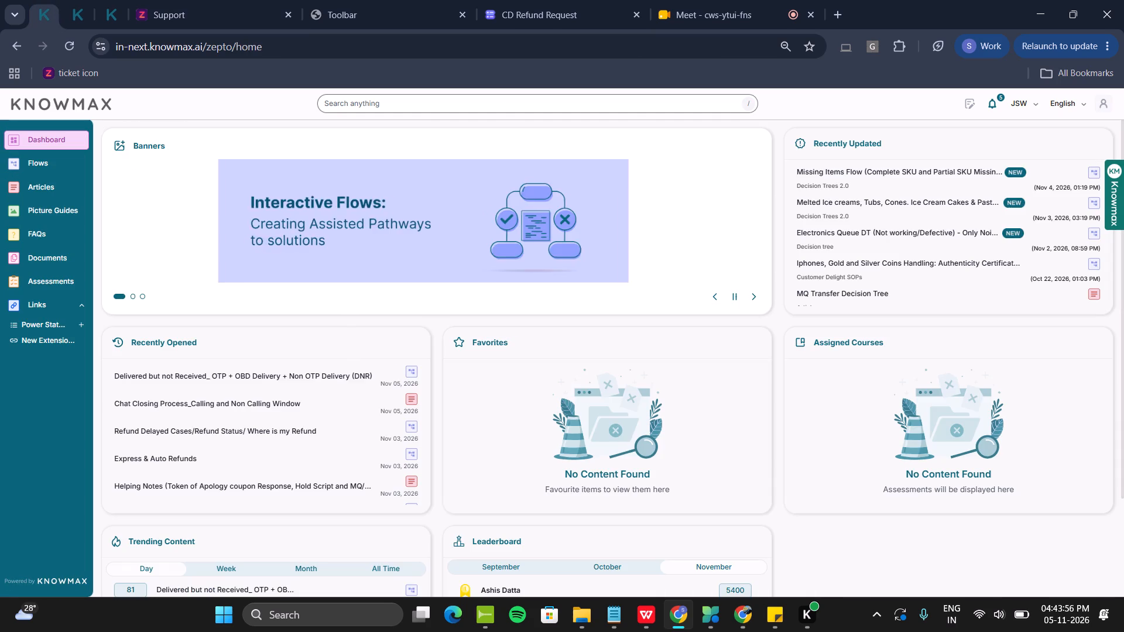
{"action": "left_click", "coordinate": [211, 370]}
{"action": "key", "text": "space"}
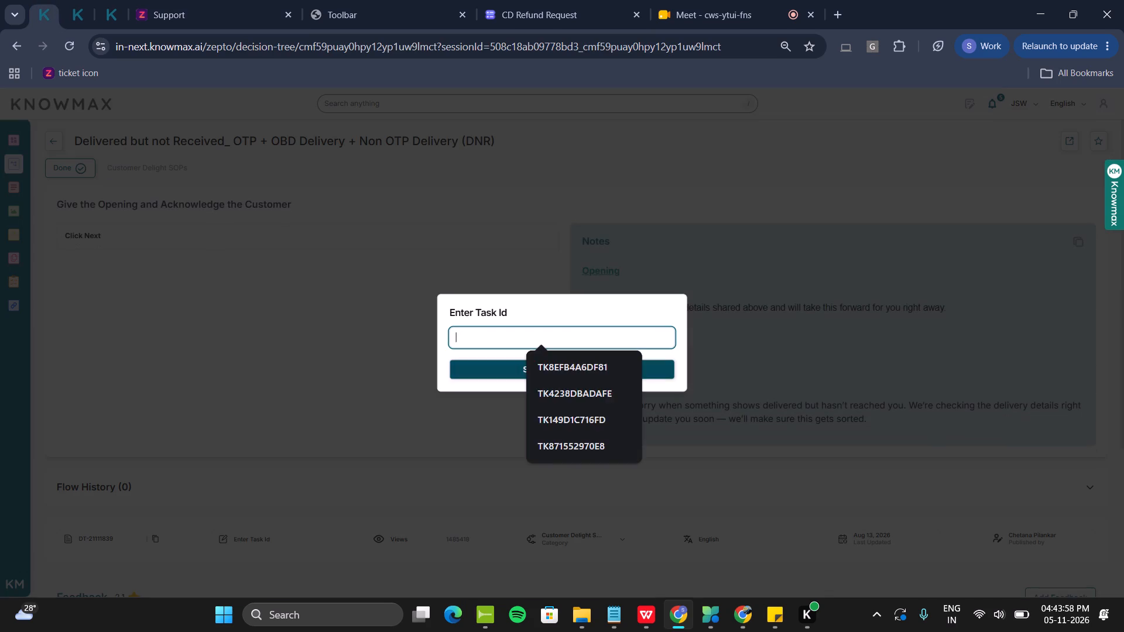
{"action": "left_click", "coordinate": [495, 376]}
Advance the DNR flow to its auto-refund step, choosing entire order not delivered, not an OTP/OBD delivery, and other cities.
{"action": "left_click", "coordinate": [168, 243]}
{"action": "left_click", "coordinate": [115, 236]}
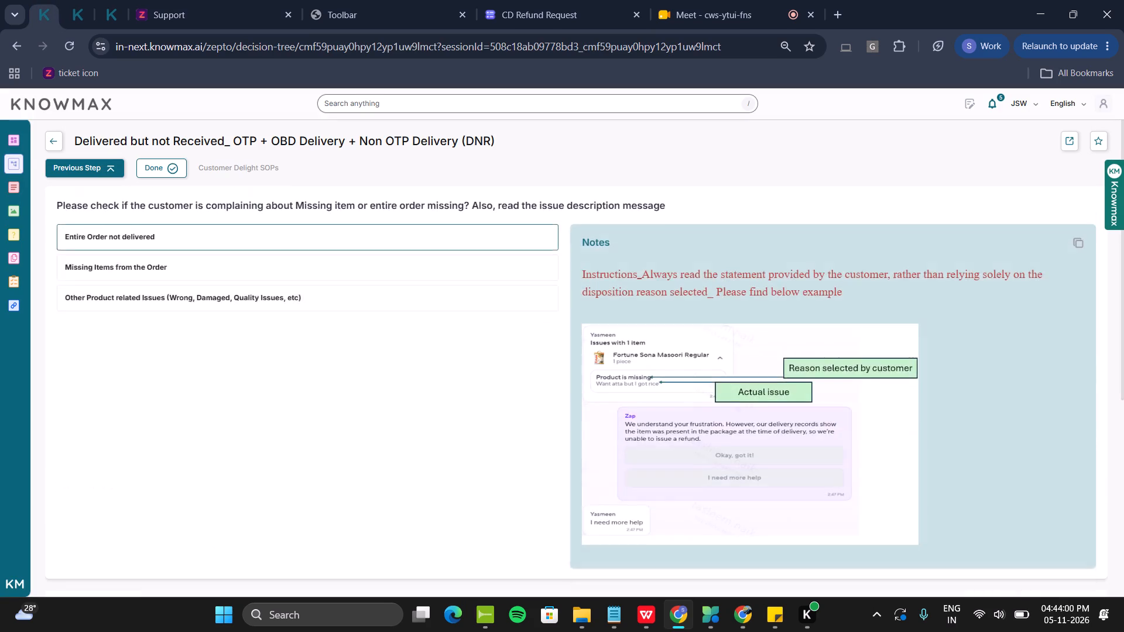
{"action": "left_click_drag", "start_coordinate": [98, 278], "coordinate": [97, 271]}
{"action": "left_click", "coordinate": [104, 249]}
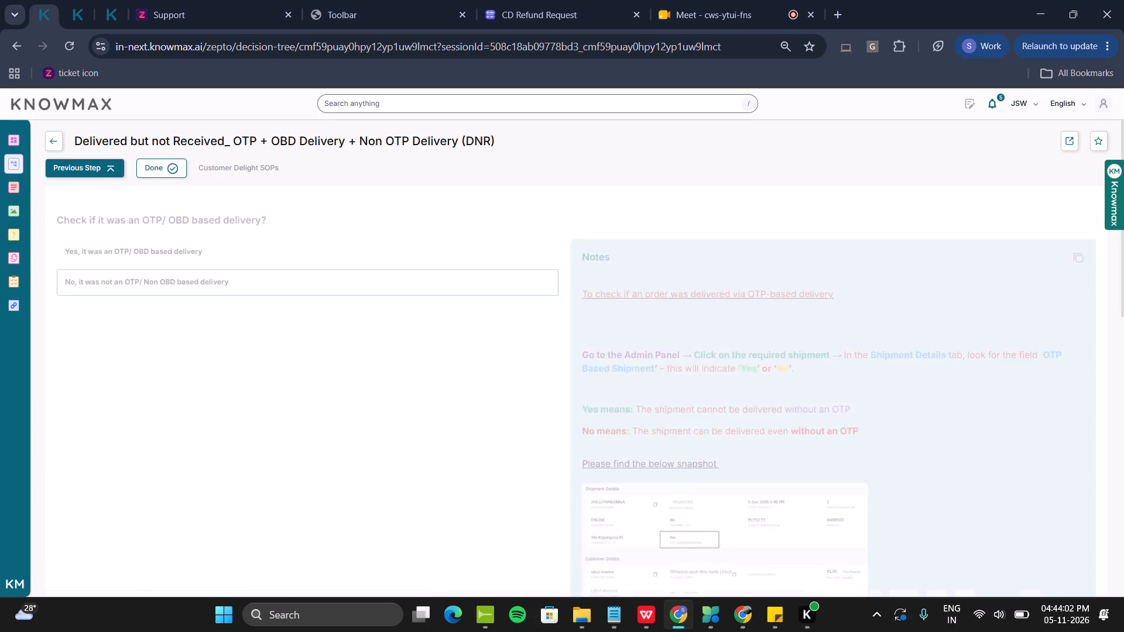
{"action": "left_click", "coordinate": [122, 266]}
{"action": "left_click", "coordinate": [132, 269]}
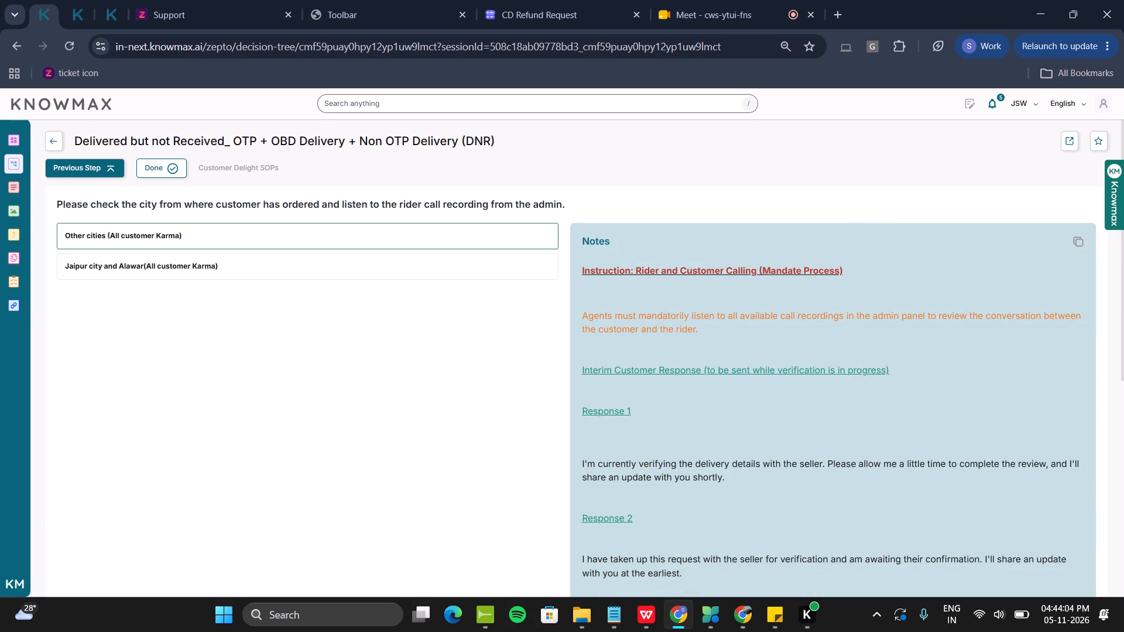
{"action": "left_click", "coordinate": [145, 237]}
{"action": "left_click", "coordinate": [155, 263]}
{"action": "left_click", "coordinate": [157, 245]}
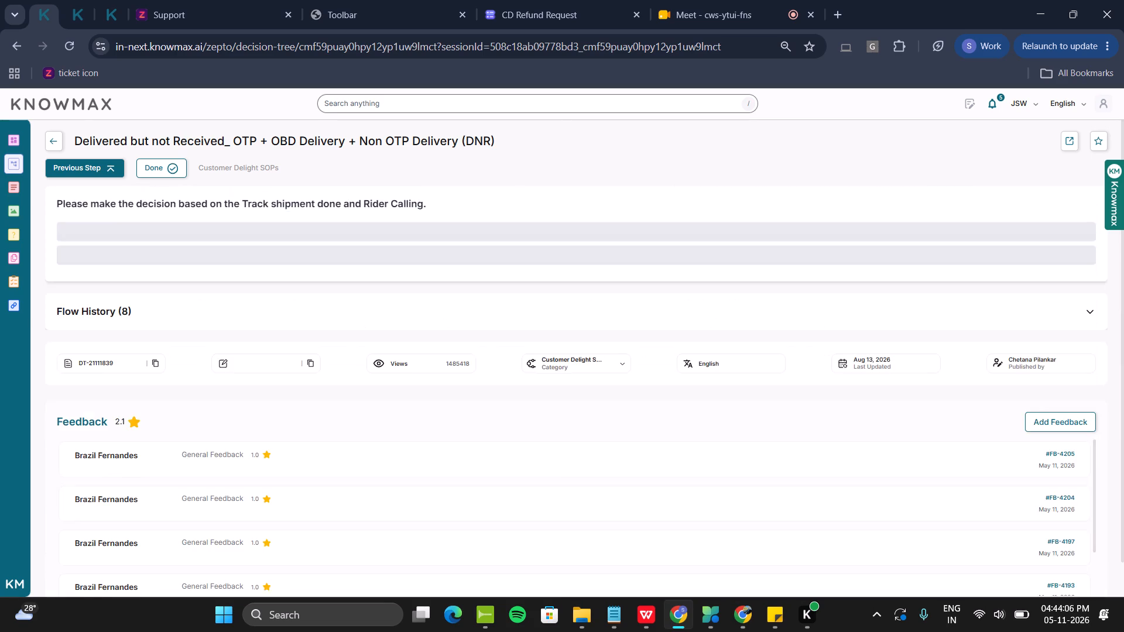
{"action": "left_click", "coordinate": [178, 322]}
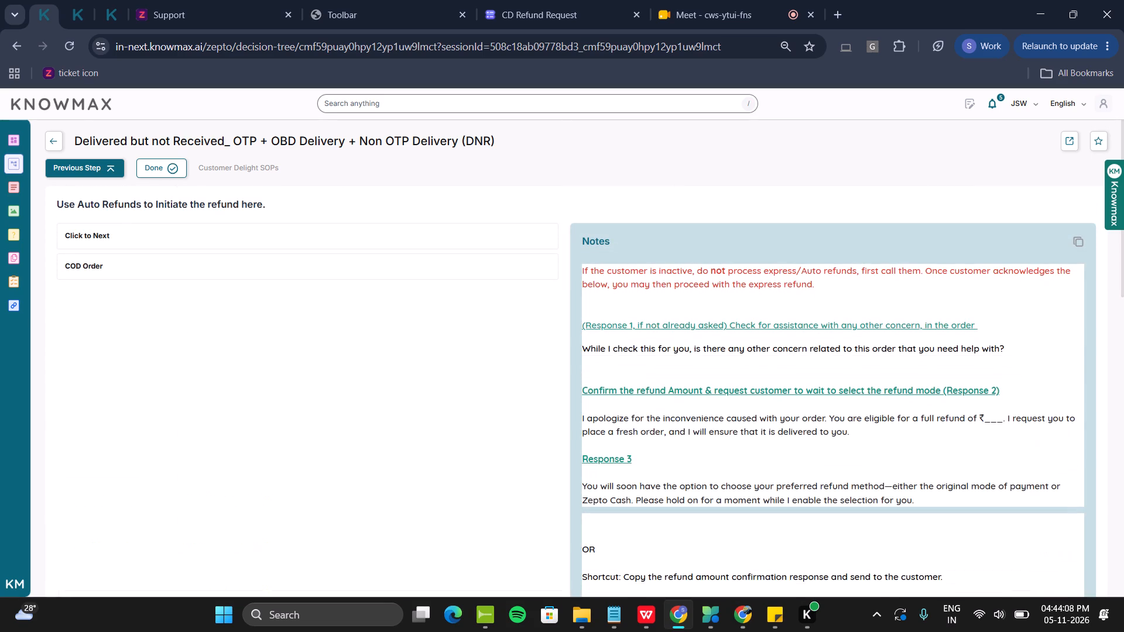
Copy the Response 2 refund-amount reply and the Response 3 refund-method reply from the flow's notes.
{"action": "double_click", "coordinate": [638, 425]}
{"action": "key", "text": "ctrl+c"}
{"action": "left_click", "coordinate": [638, 425], "text": "ctrl"}
{"action": "triple_click", "coordinate": [694, 496]}
{"action": "key", "text": "ctrl+c"}
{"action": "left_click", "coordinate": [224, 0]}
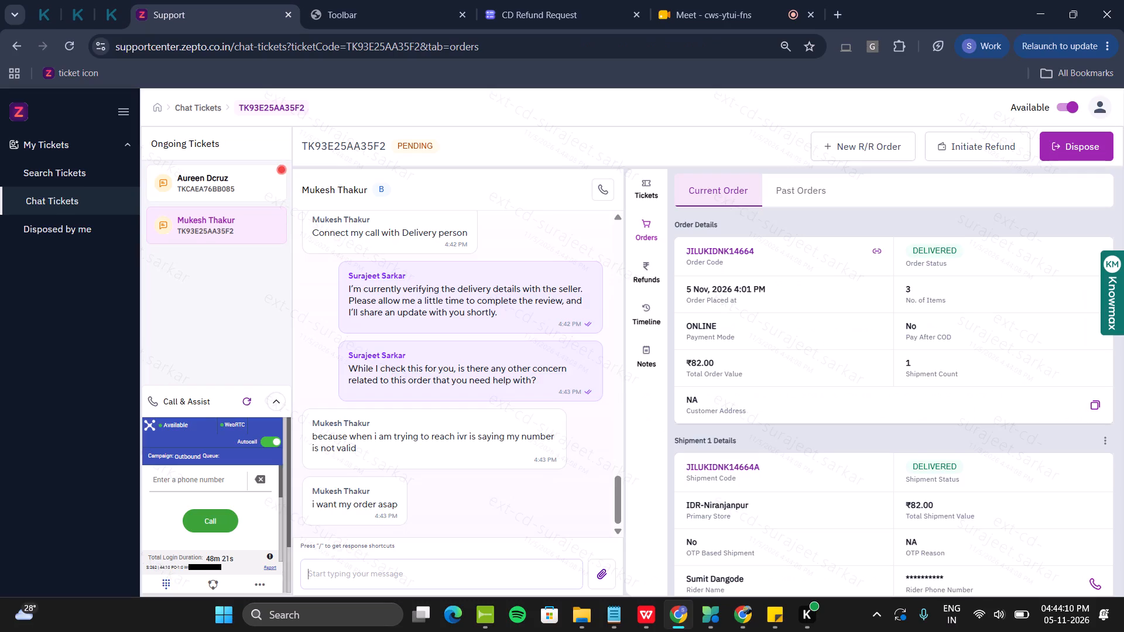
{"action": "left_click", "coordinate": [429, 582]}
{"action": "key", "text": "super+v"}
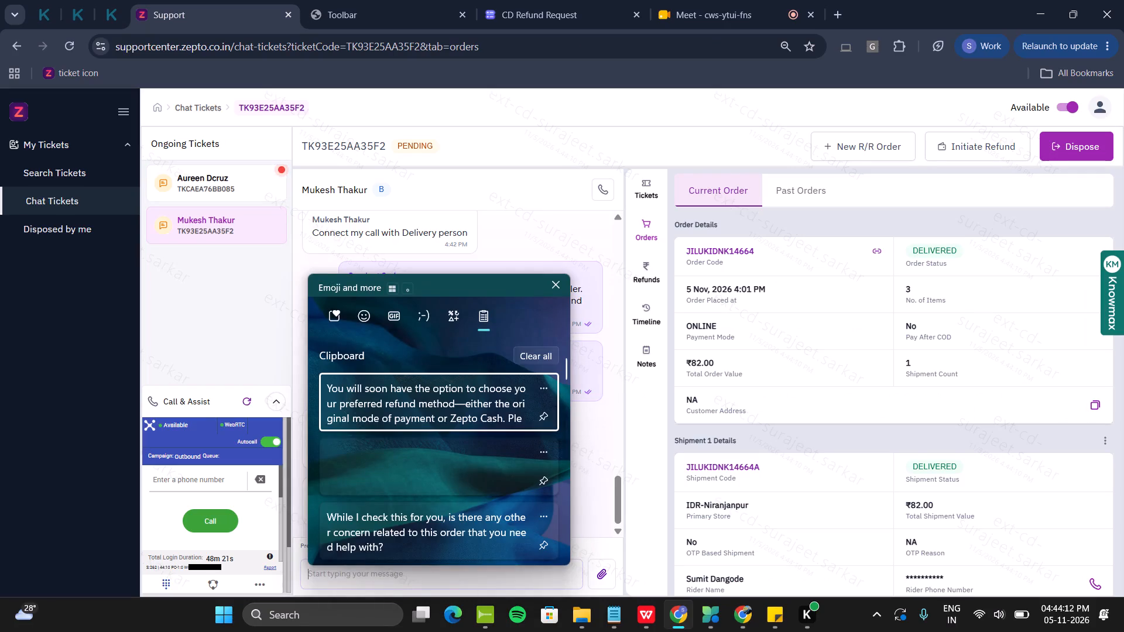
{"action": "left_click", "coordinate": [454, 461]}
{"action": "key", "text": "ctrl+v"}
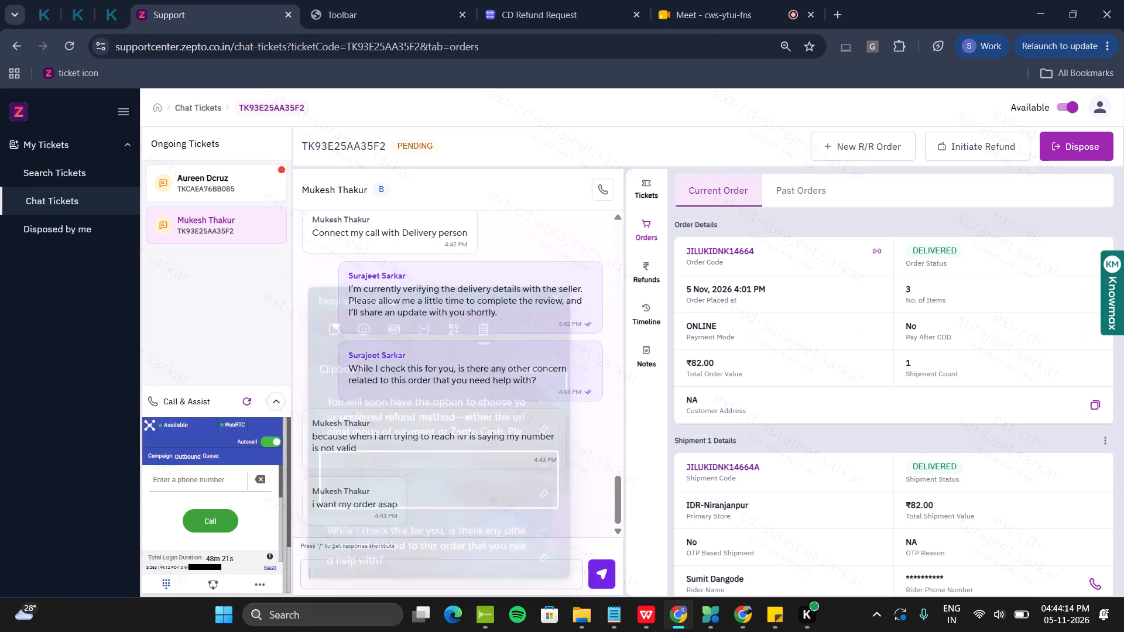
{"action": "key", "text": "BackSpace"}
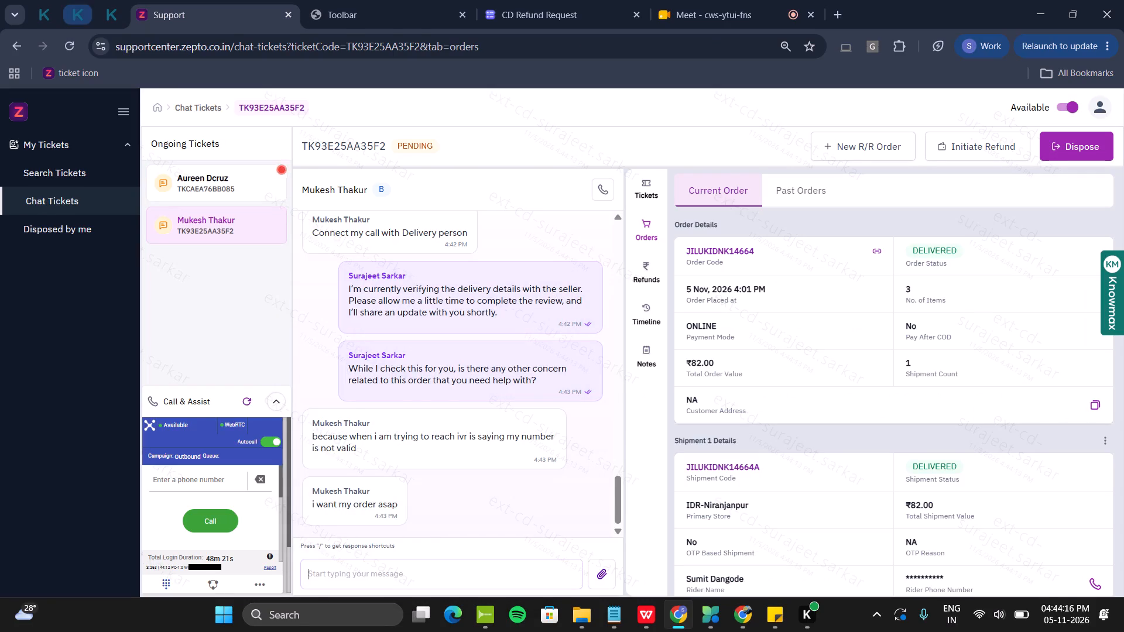
Copy the full Response 2 refund-amount apology again from the Knowmax DNR flow's notes.
{"action": "left_click", "coordinate": [66, 0]}
{"action": "left_click", "coordinate": [94, 12]}
{"action": "left_click", "coordinate": [107, 11]}
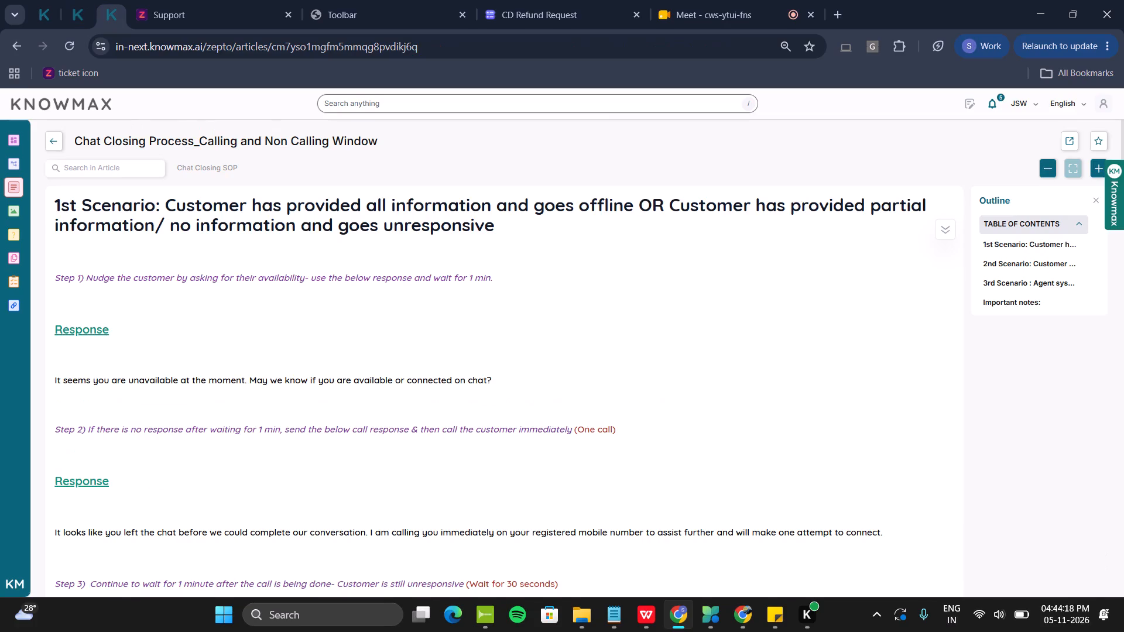
{"action": "left_click", "coordinate": [40, 8]}
{"action": "key", "text": "ctrl+c"}
{"action": "triple_click", "coordinate": [663, 432]}
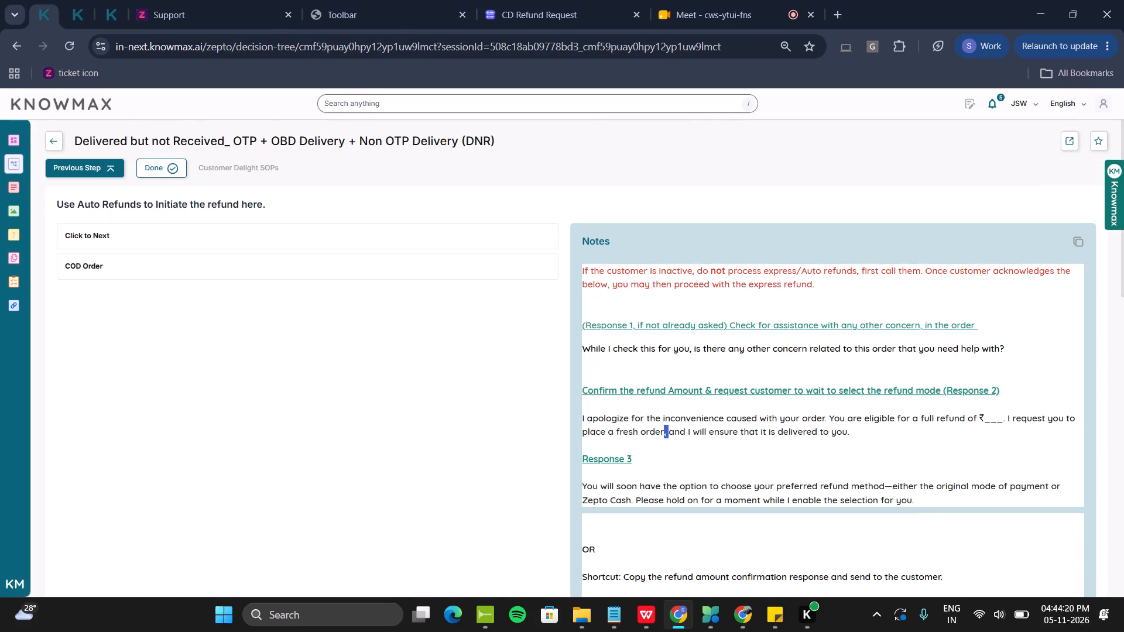
{"action": "key", "text": "ctrl+c"}
{"action": "left_click", "coordinate": [273, 0]}
{"action": "left_click", "coordinate": [402, 560]}
{"action": "key", "text": "super+v"}
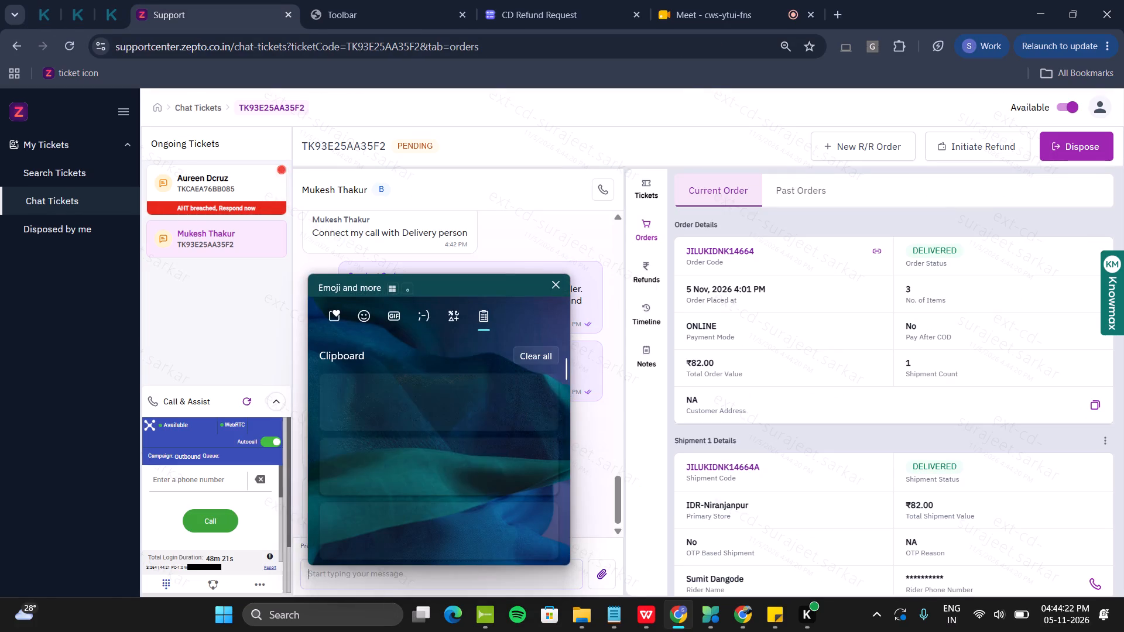
{"action": "left_click", "coordinate": [429, 414]}
{"action": "key", "text": "ctrl+v"}
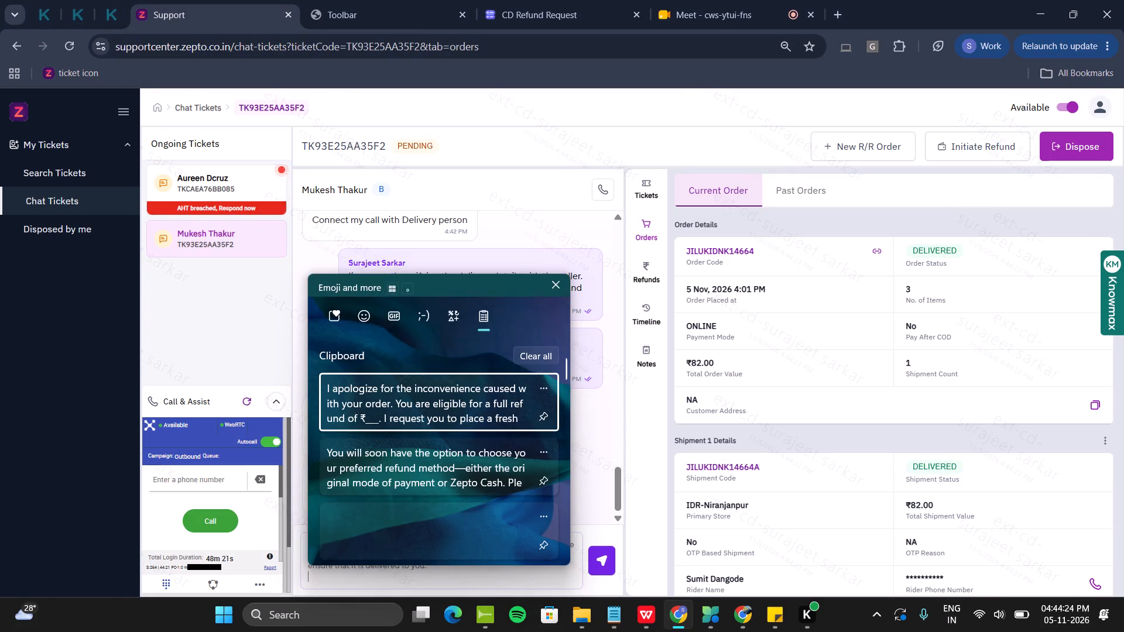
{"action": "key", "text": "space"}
{"action": "double_click", "coordinate": [379, 554]}
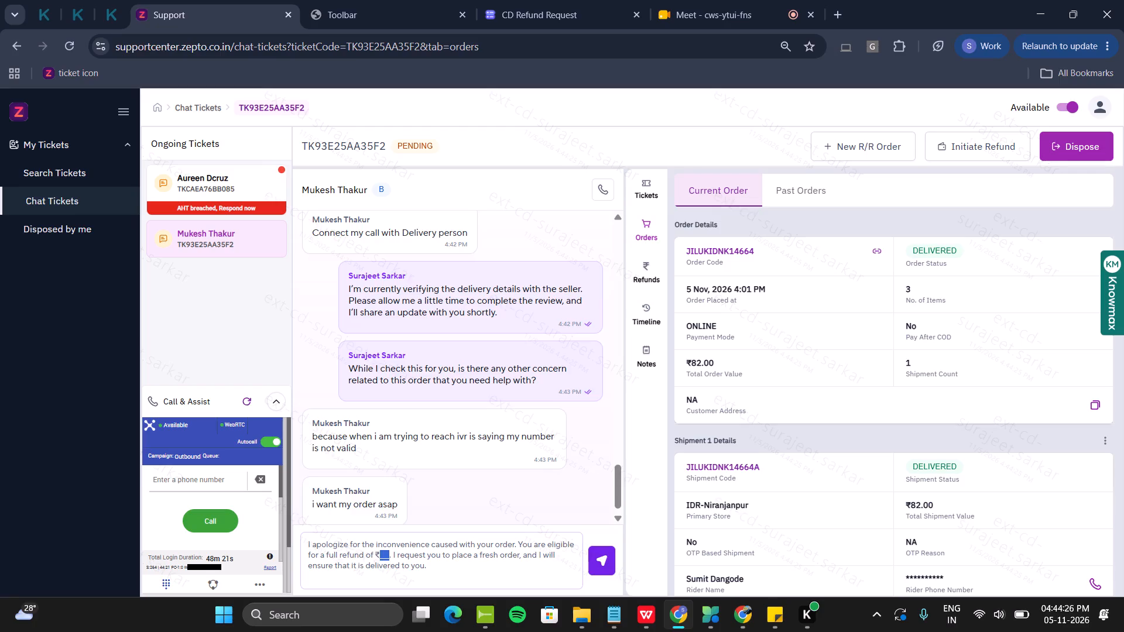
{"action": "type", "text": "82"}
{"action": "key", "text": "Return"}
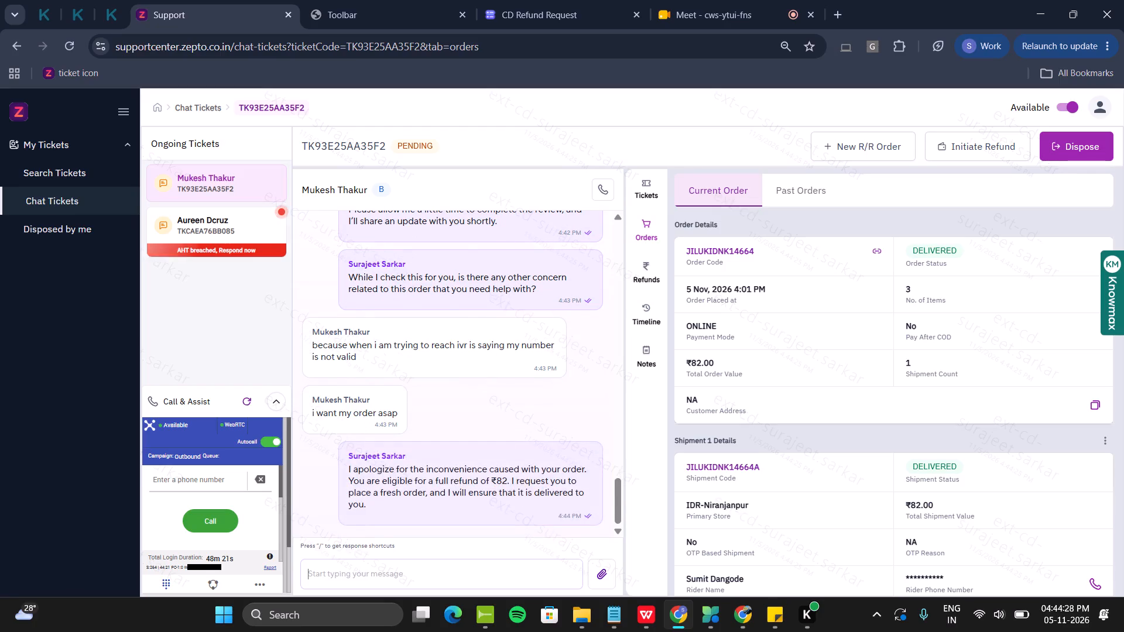
Send the copied Response 3 about choosing between the original payment mode and Zepto Cash in the same chat.
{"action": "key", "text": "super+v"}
{"action": "left_click", "coordinate": [448, 467]}
{"action": "key", "text": "ctrl+v"}
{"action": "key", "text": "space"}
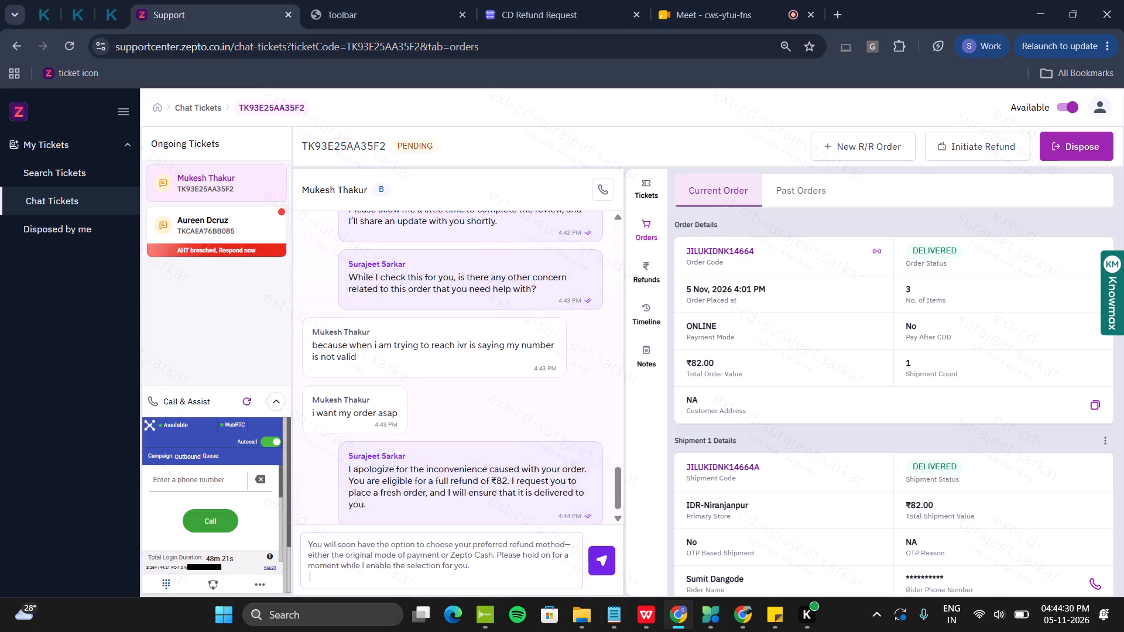
{"action": "left_click", "coordinate": [609, 558]}
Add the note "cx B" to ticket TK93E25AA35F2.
{"action": "left_click", "coordinate": [646, 370]}
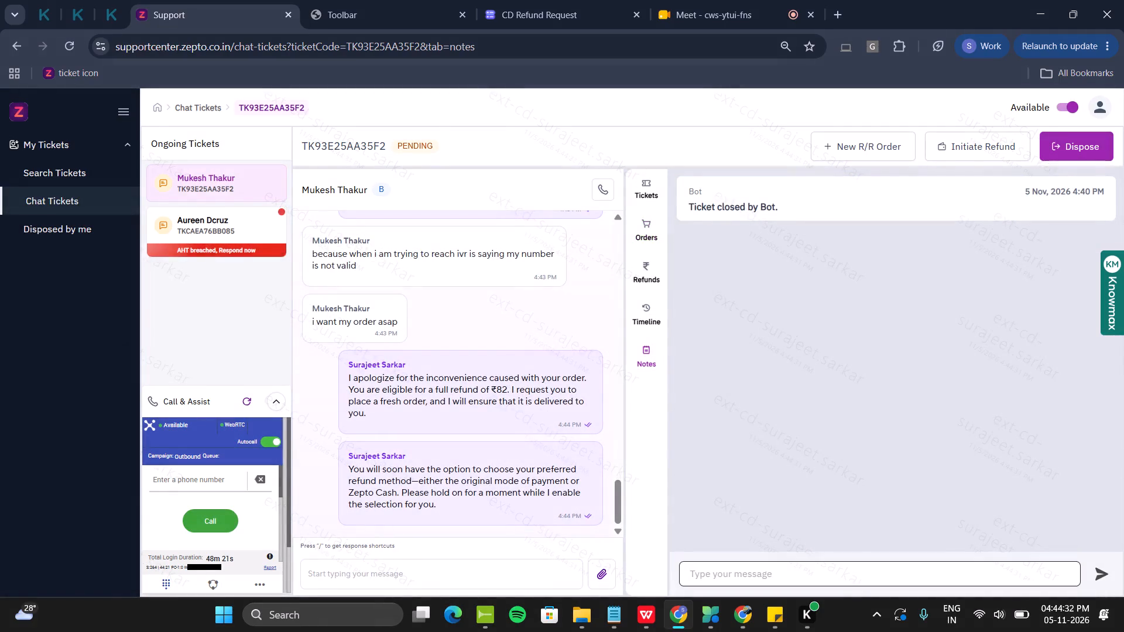
{"action": "left_click", "coordinate": [721, 576]}
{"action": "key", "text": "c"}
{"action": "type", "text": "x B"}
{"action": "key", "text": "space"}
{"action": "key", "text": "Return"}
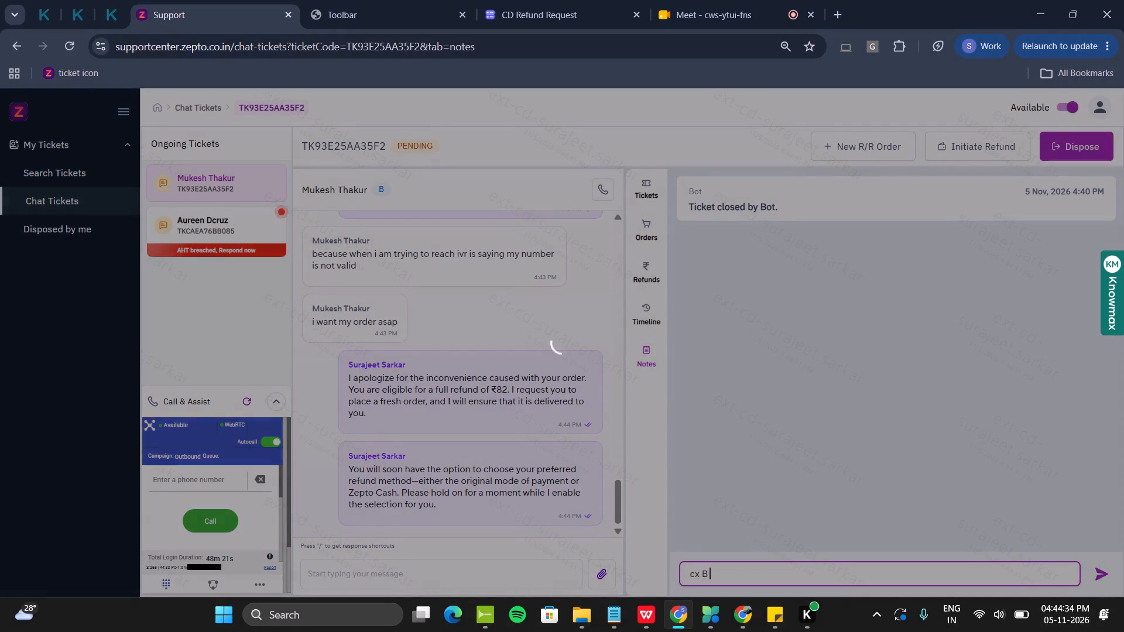
{"action": "left_click", "coordinate": [980, 149]}
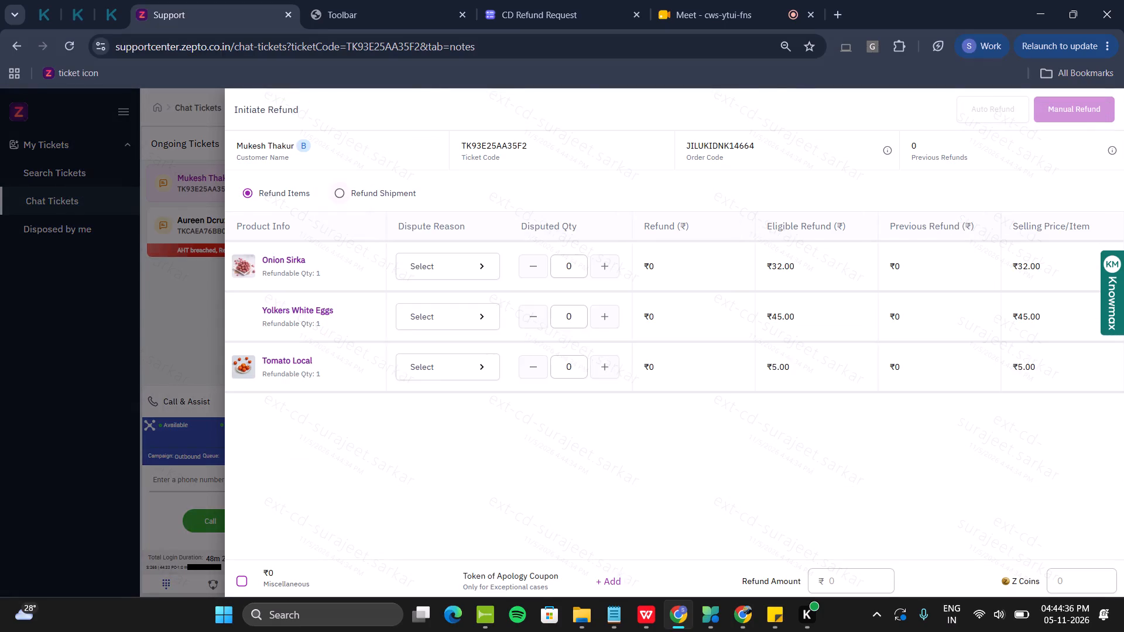
{"action": "left_click", "coordinate": [346, 190]}
{"action": "left_click", "coordinate": [252, 264]}
{"action": "left_click", "coordinate": [592, 274]}
{"action": "left_click", "coordinate": [933, 182]}
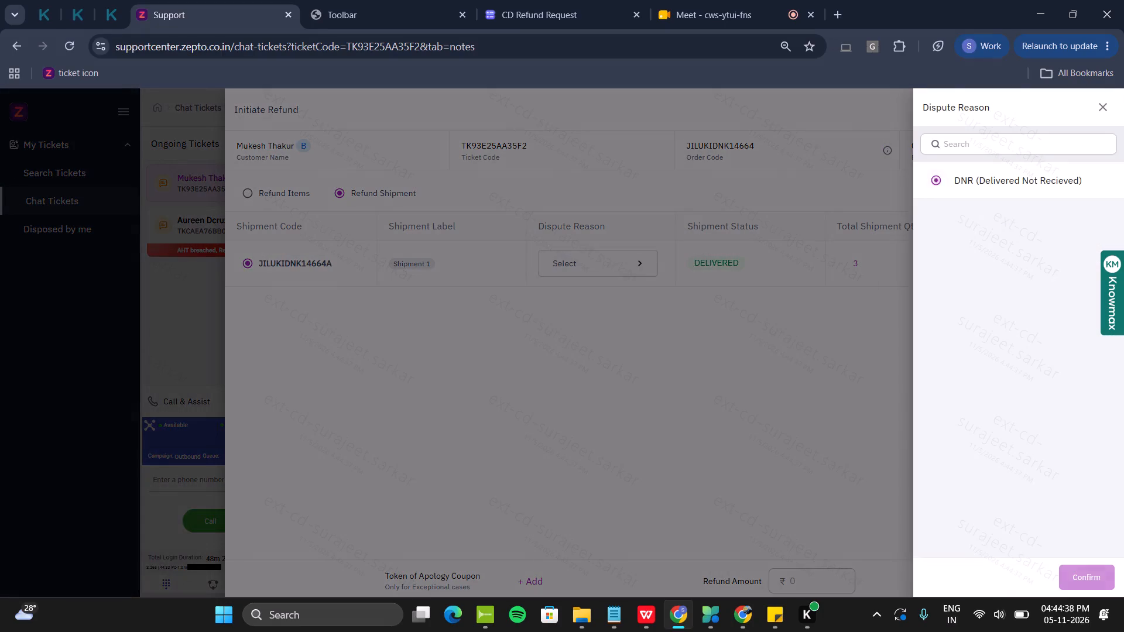
{"action": "left_click", "coordinate": [1098, 583]}
{"action": "left_click", "coordinate": [1000, 112]}
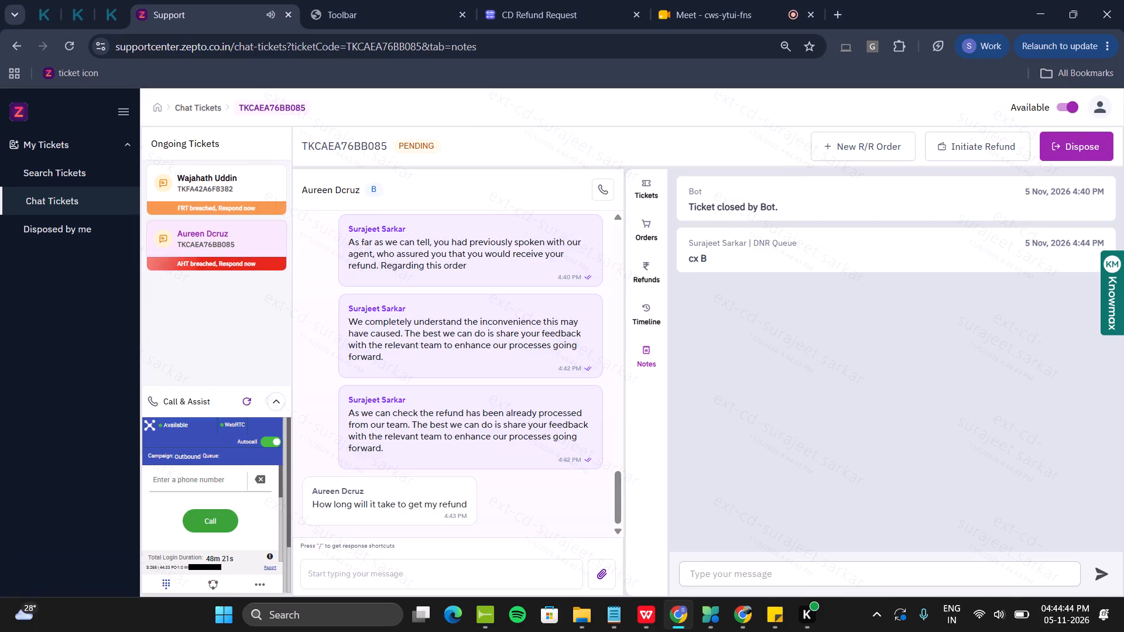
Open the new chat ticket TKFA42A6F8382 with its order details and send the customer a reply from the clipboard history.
{"action": "left_click", "coordinate": [208, 195]}
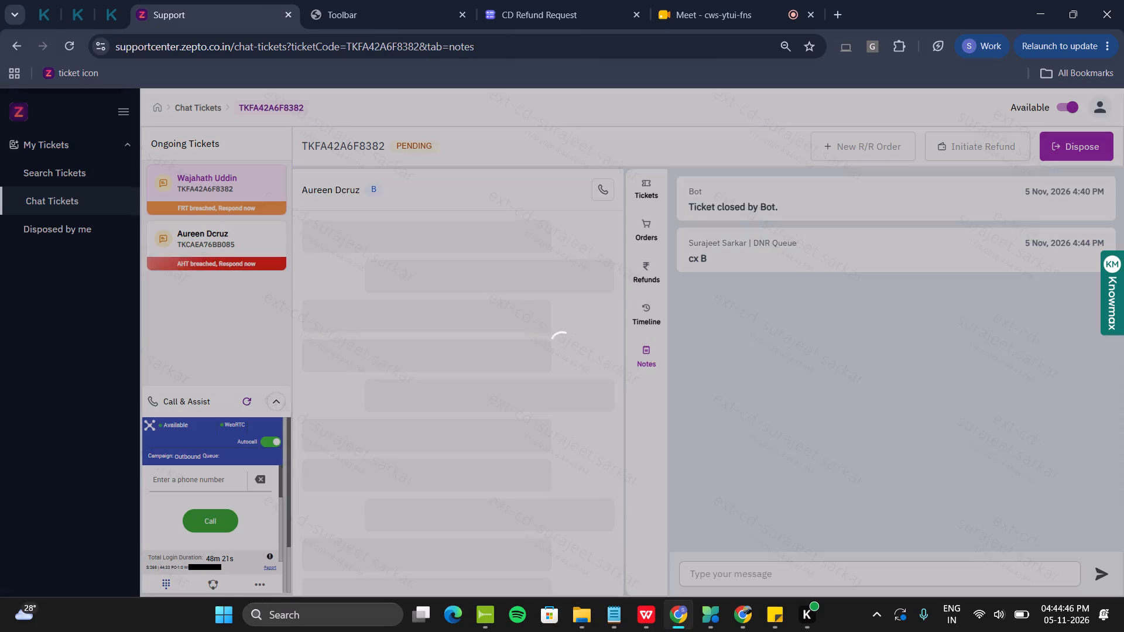
{"action": "left_click", "coordinate": [652, 230]}
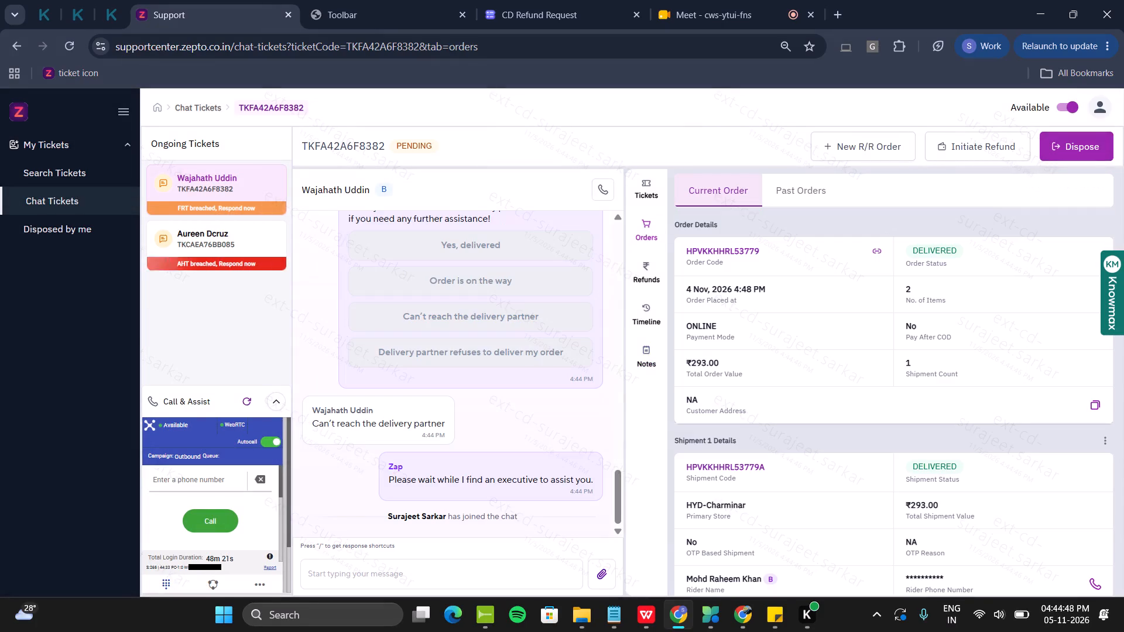
{"action": "left_click", "coordinate": [388, 576]}
{"action": "key", "text": "super+v"}
{"action": "key", "text": "Left"}
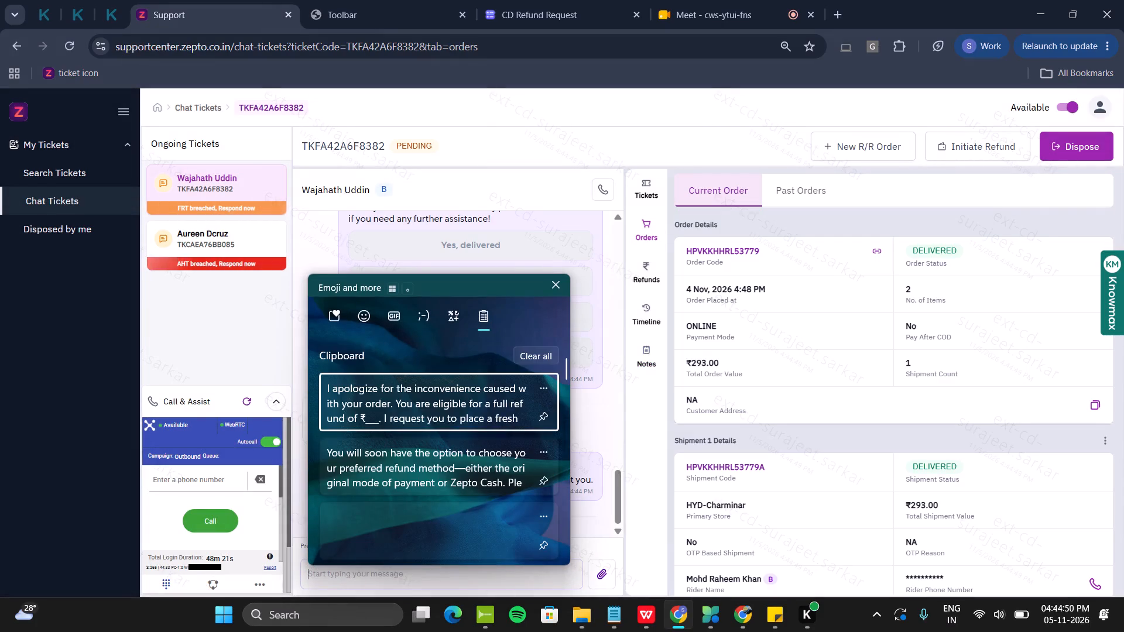
{"action": "key", "text": "Return"}
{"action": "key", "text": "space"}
{"action": "key", "text": "ctrl+v"}
{"action": "key", "text": "Return"}
{"action": "left_click", "coordinate": [222, 259]}
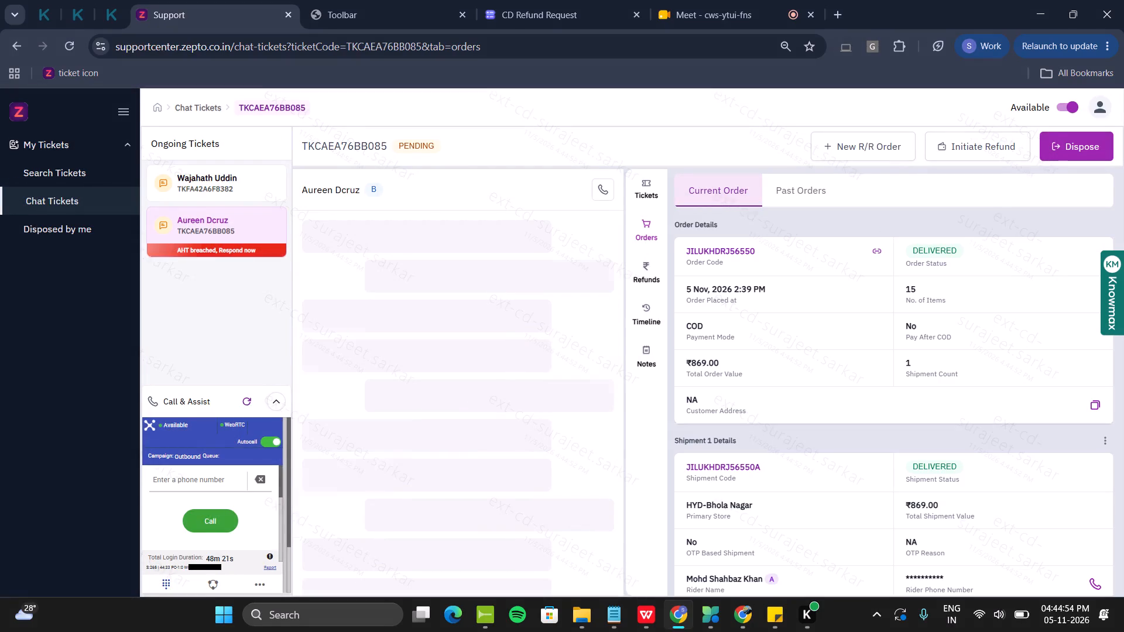
{"action": "left_click", "coordinate": [440, 582]}
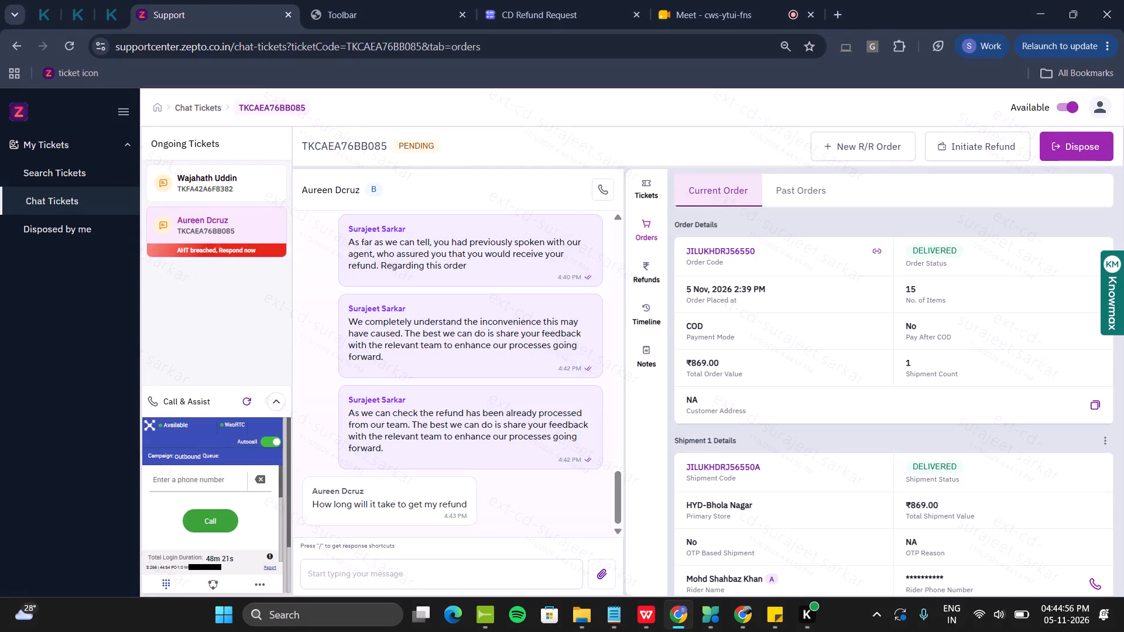
{"action": "key", "text": "super+h"}
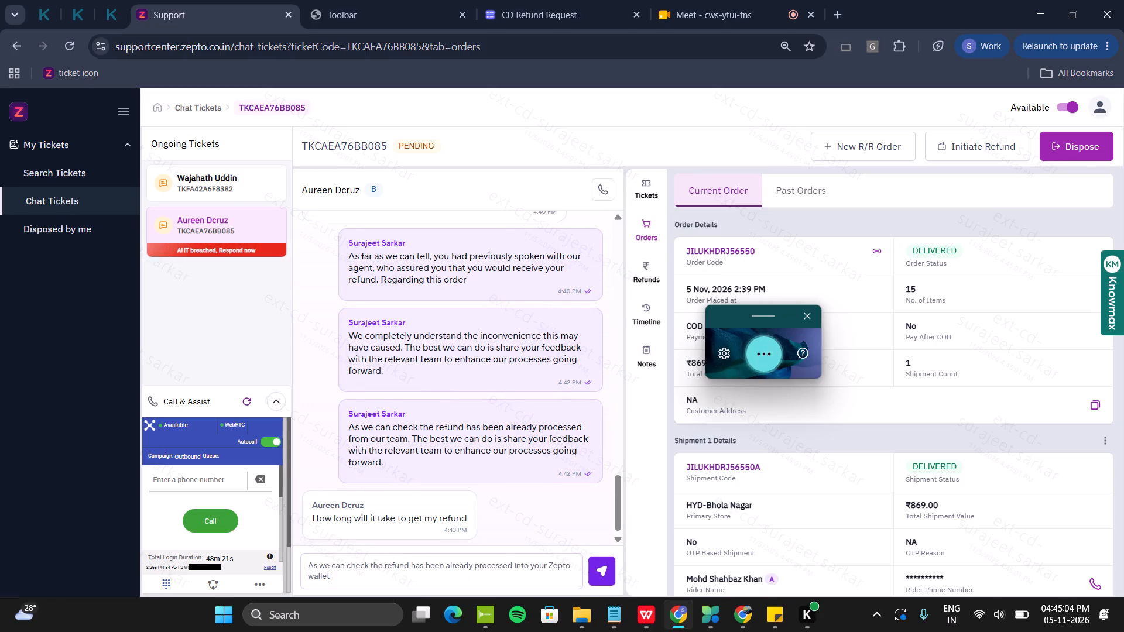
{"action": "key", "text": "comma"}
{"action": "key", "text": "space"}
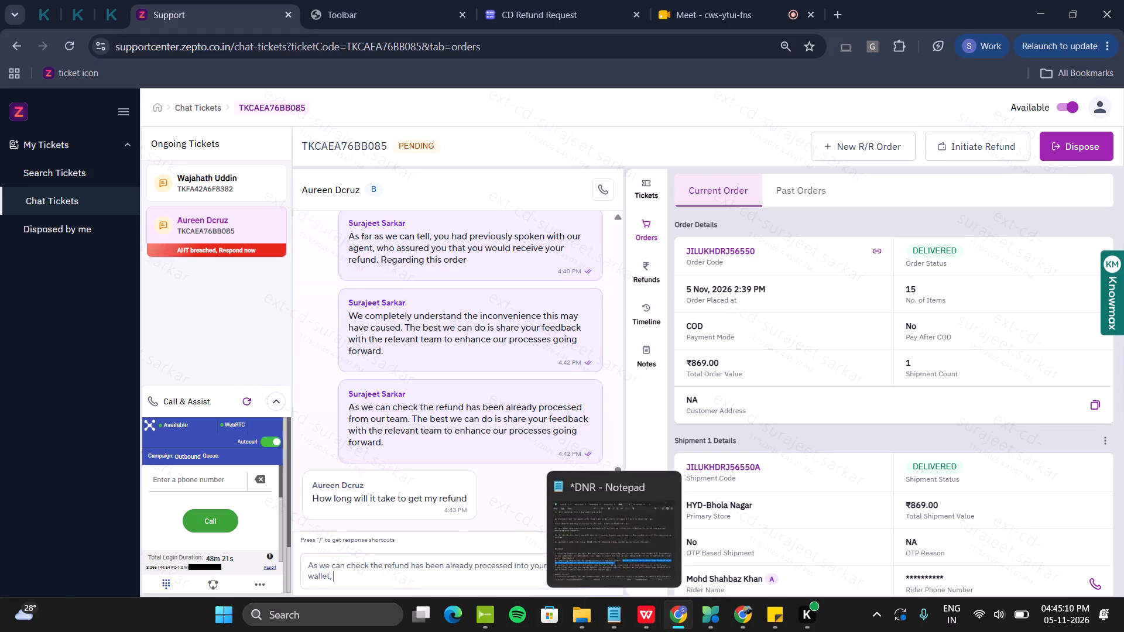
{"action": "key", "text": "super+h"}
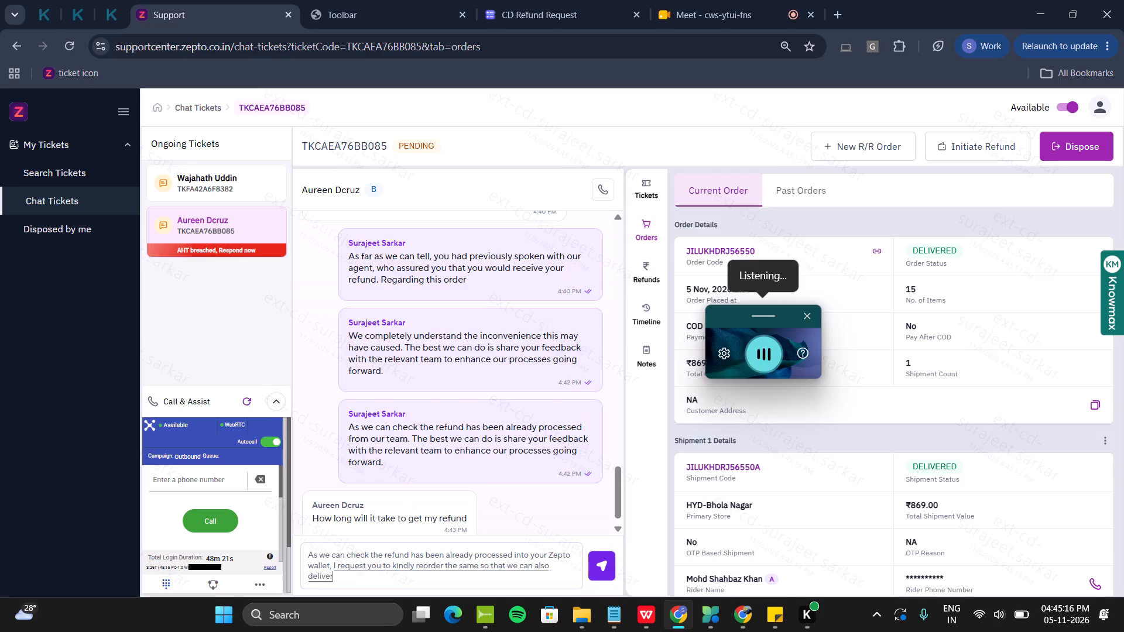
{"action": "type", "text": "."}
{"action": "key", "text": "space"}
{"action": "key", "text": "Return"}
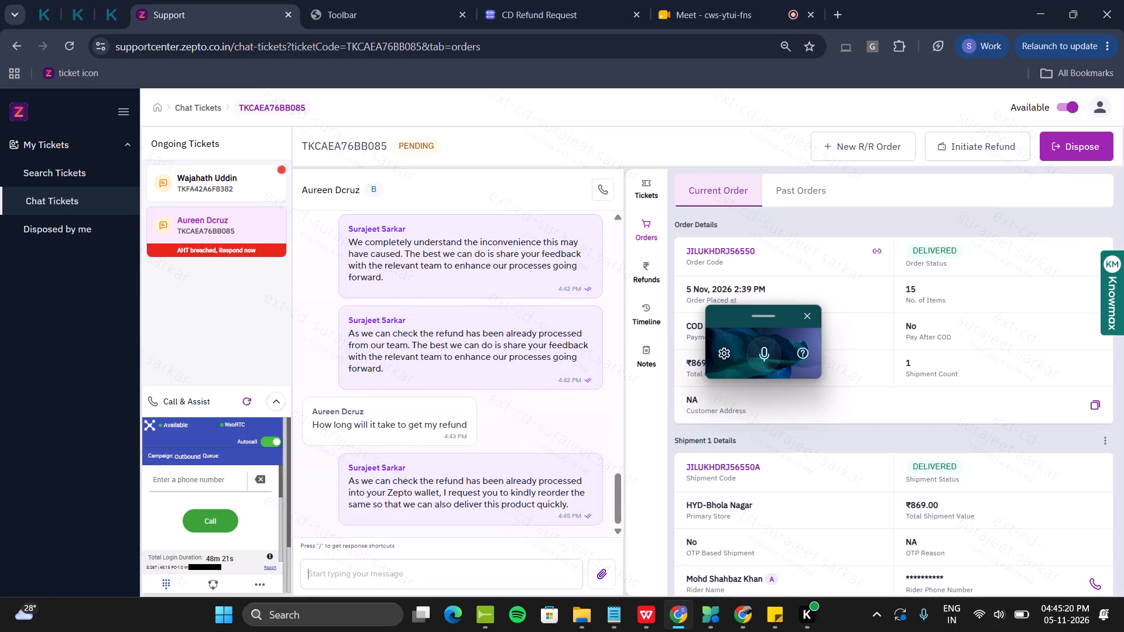
{"action": "left_click", "coordinate": [245, 194]}
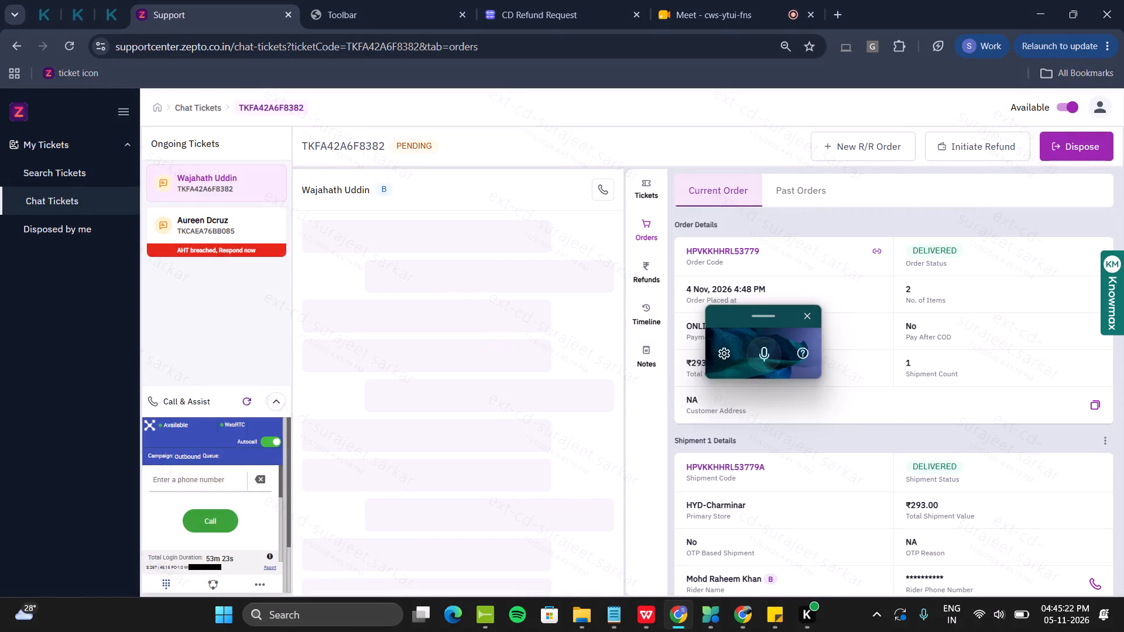
{"action": "left_click", "coordinate": [808, 315]}
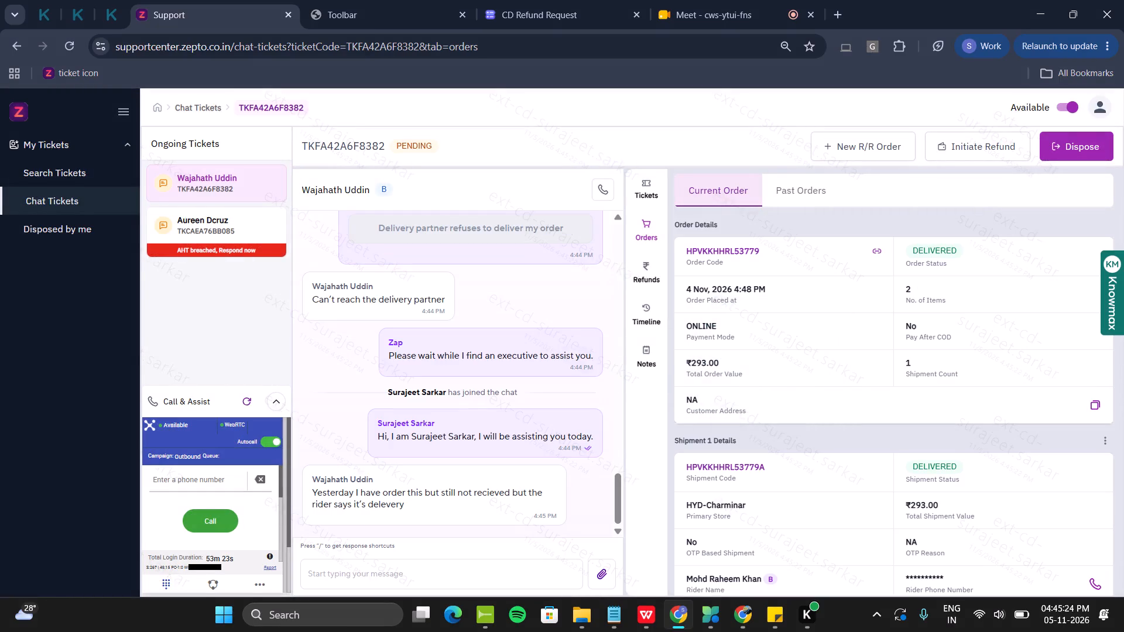
{"action": "left_click", "coordinate": [373, 570]}
{"action": "key", "text": "super+v"}
{"action": "key", "text": "Left"}
{"action": "key", "text": "Left"}
{"action": "key", "text": "Return"}
{"action": "key", "text": "ctrl+v"}
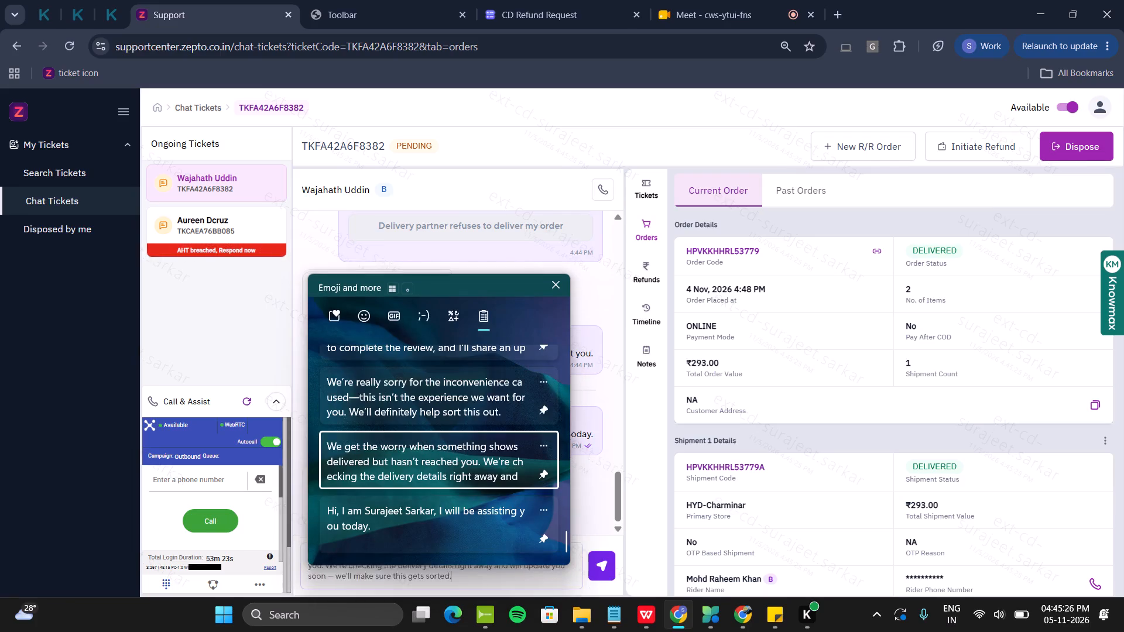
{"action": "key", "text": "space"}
{"action": "key", "text": "Return"}
Send the saved apology asking the customer to check the order details and confirm the delivery address is complete and accurate.
{"action": "key", "text": "super+v"}
{"action": "key", "text": "Left"}
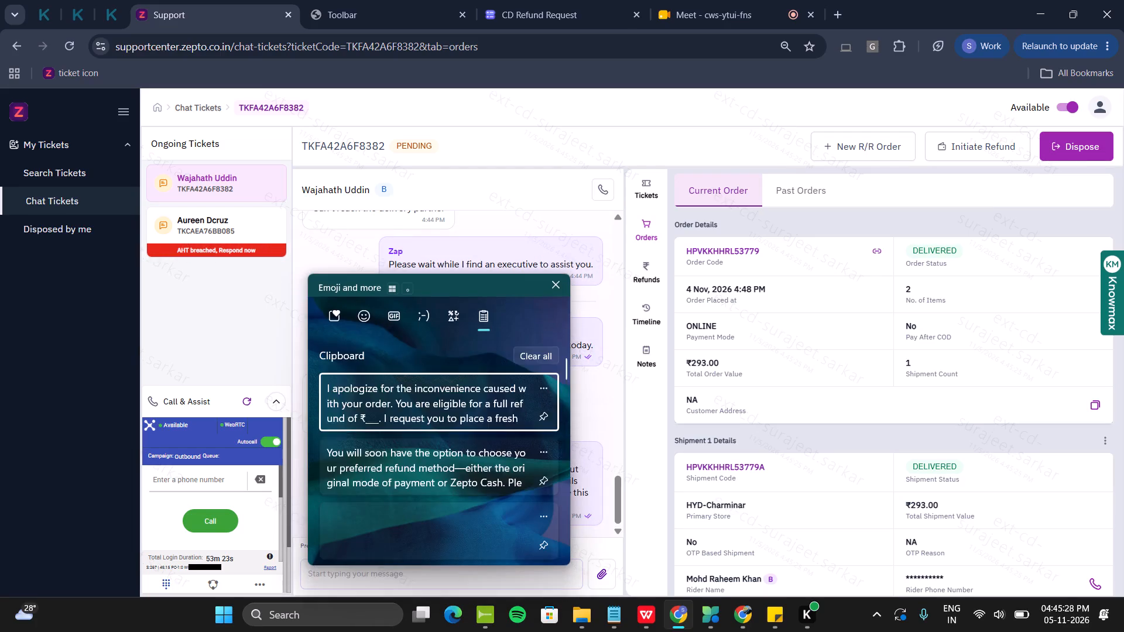
{"action": "key", "text": "Left"}
{"action": "key", "text": "Left"}
{"action": "key", "text": "Return"}
{"action": "key", "text": "ctrl+v"}
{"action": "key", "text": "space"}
{"action": "key", "text": "Return"}
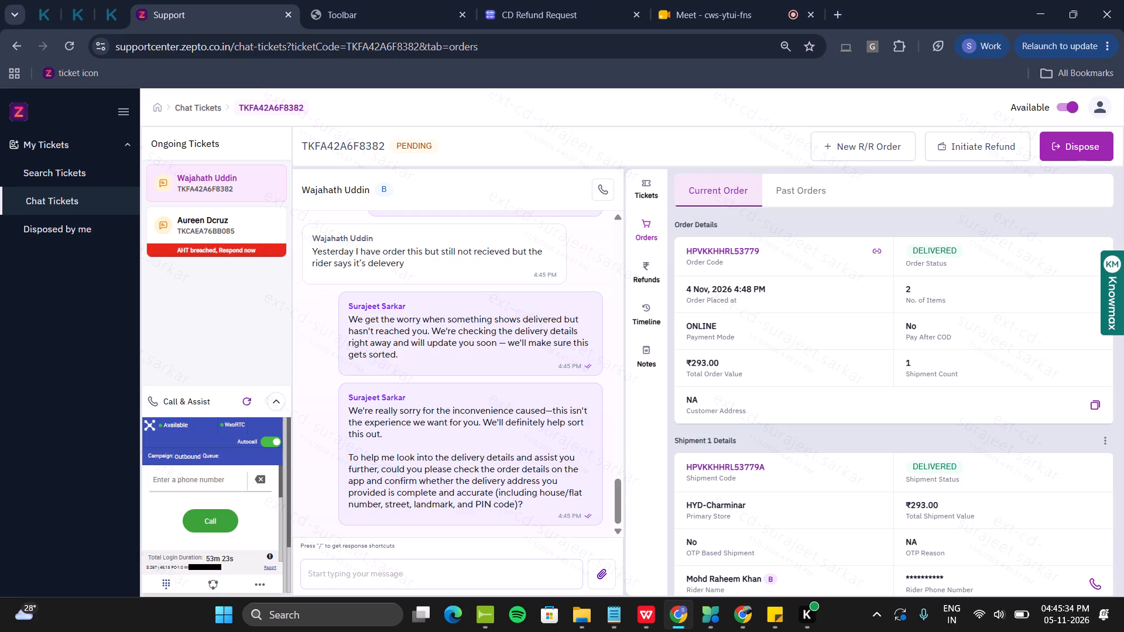
{"action": "scroll", "coordinate": [522, 387], "scroll_direction": "up", "scroll_amount": 1}
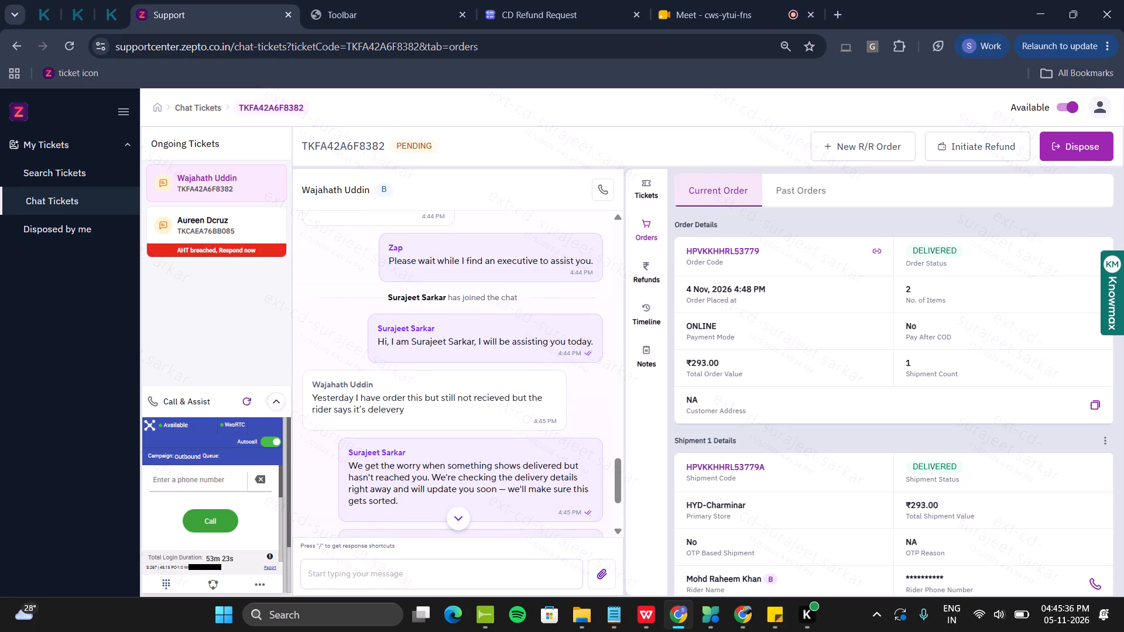
{"action": "left_click", "coordinate": [1109, 439]}
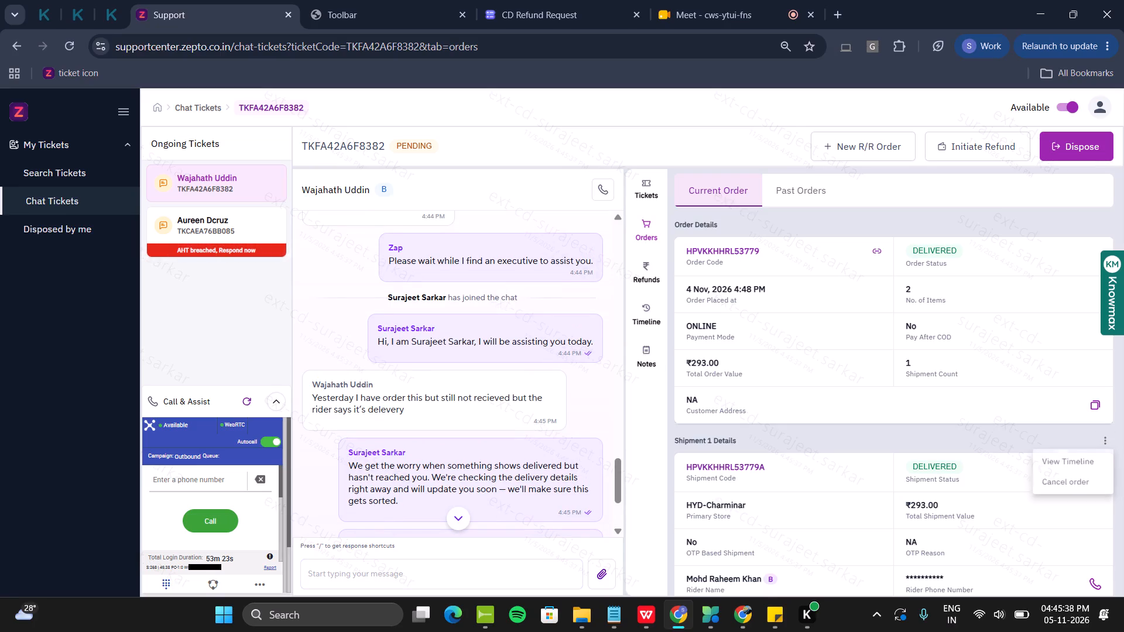
{"action": "left_click", "coordinate": [1078, 465]}
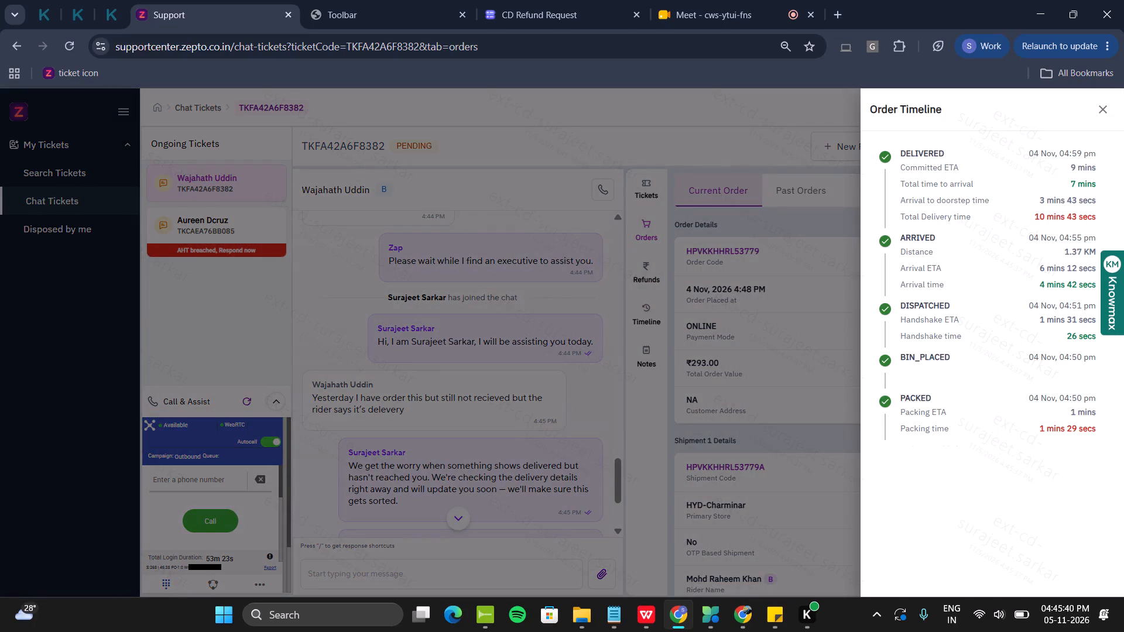
{"action": "left_click_drag", "start_coordinate": [824, 449], "coordinate": [835, 454]}
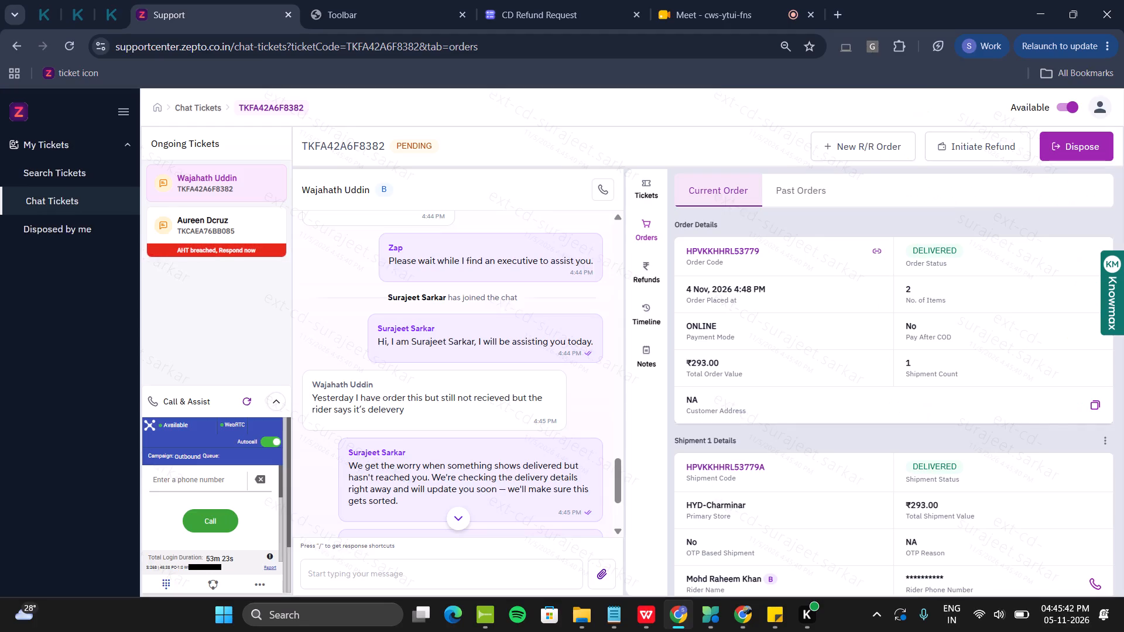
{"action": "left_click", "coordinate": [1106, 442]}
{"action": "left_click", "coordinate": [1071, 456]}
{"action": "scroll", "coordinate": [1050, 363], "scroll_direction": "down", "scroll_amount": 5}
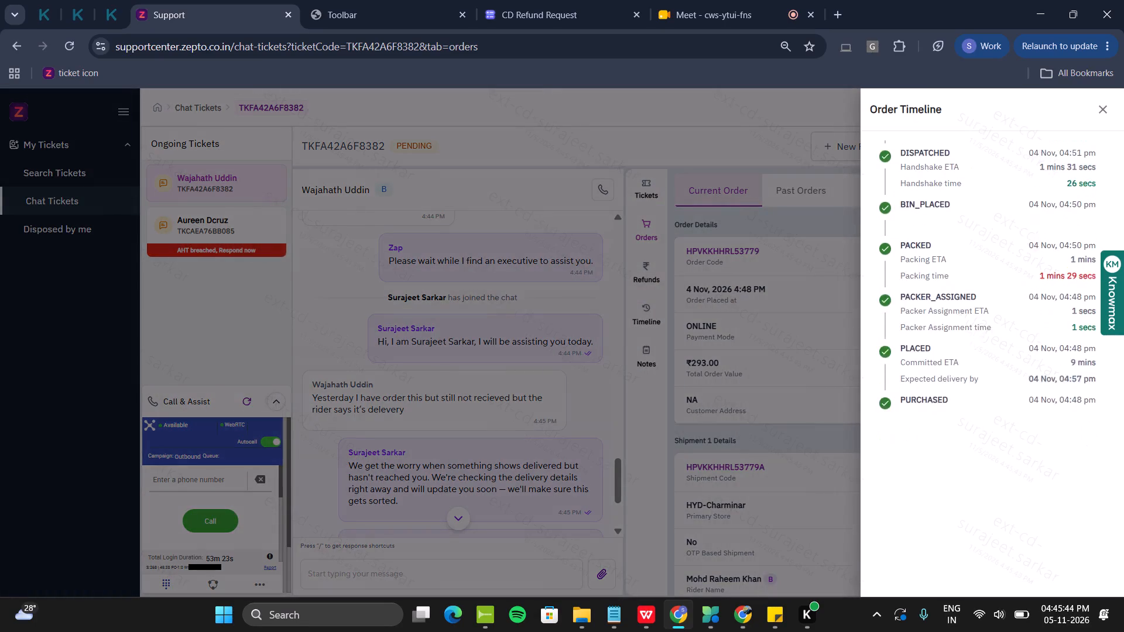
{"action": "scroll", "coordinate": [1047, 373], "scroll_direction": "down", "scroll_amount": 2}
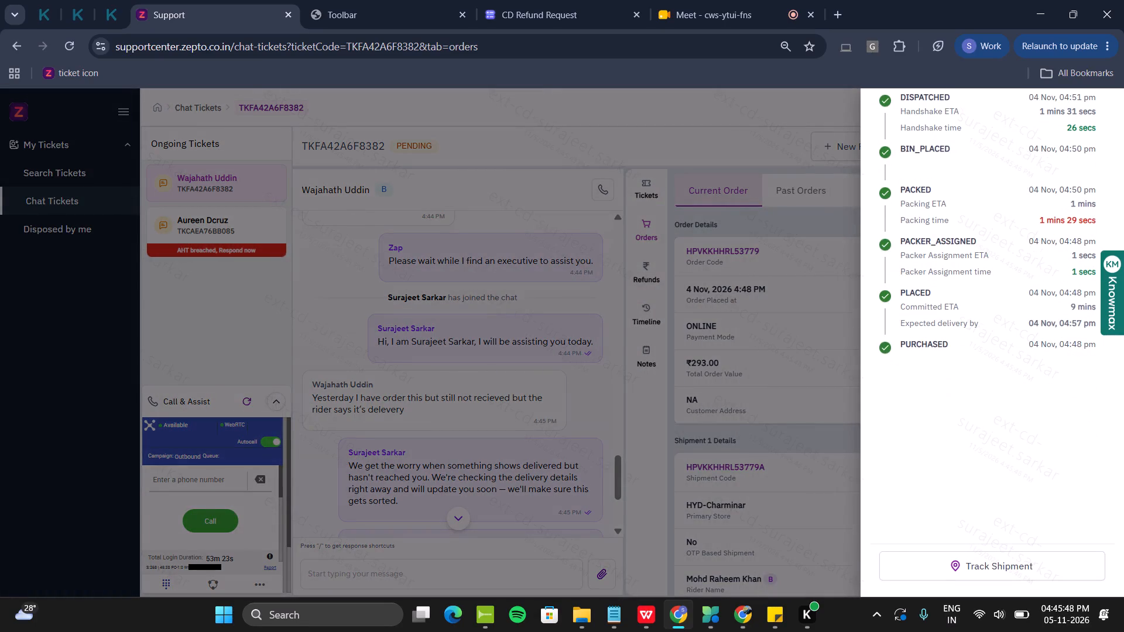
{"action": "scroll", "coordinate": [896, 405], "scroll_direction": "up", "scroll_amount": 4}
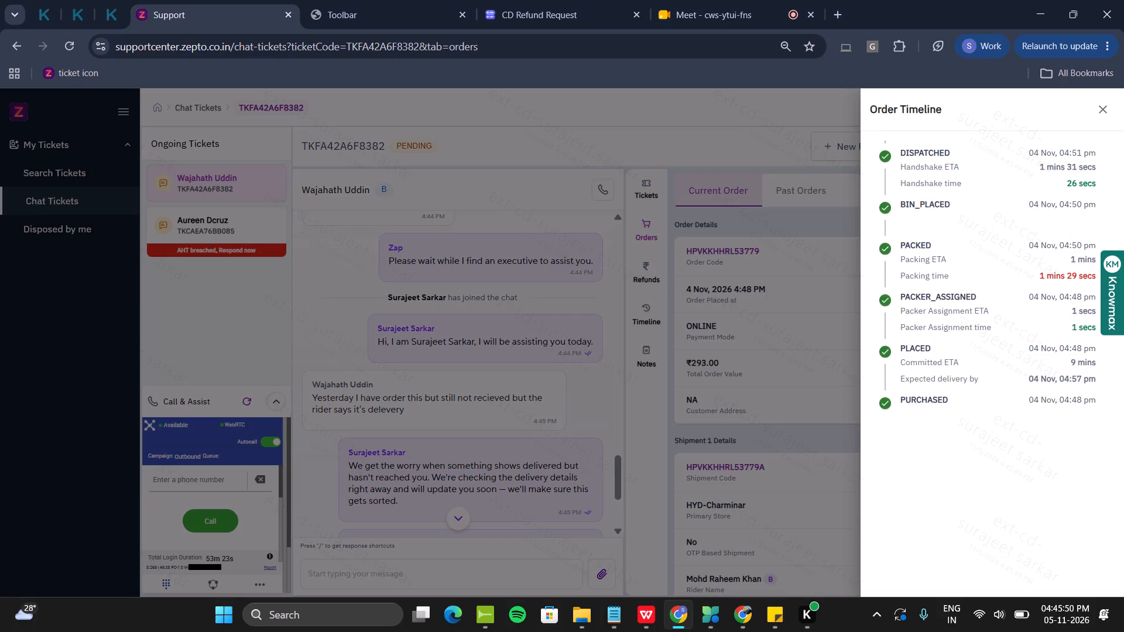
{"action": "left_click", "coordinate": [740, 431]}
{"action": "scroll", "coordinate": [766, 442], "scroll_direction": "down", "scroll_amount": 1}
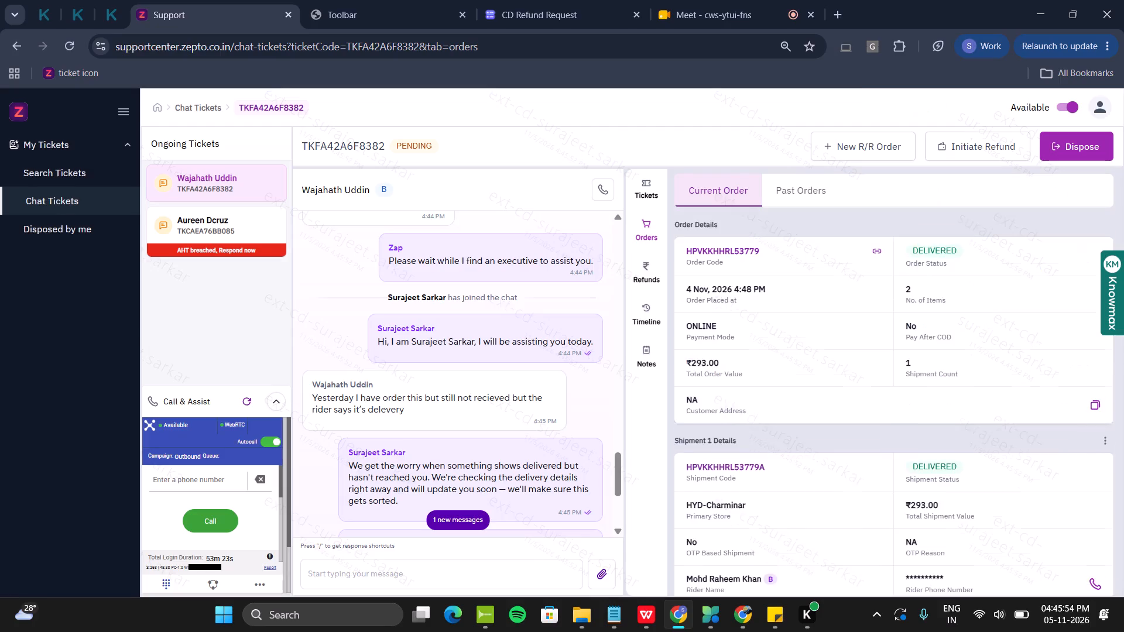
{"action": "scroll", "coordinate": [766, 442], "scroll_direction": "down", "scroll_amount": 2}
{"action": "scroll", "coordinate": [599, 456], "scroll_direction": "down", "scroll_amount": 6}
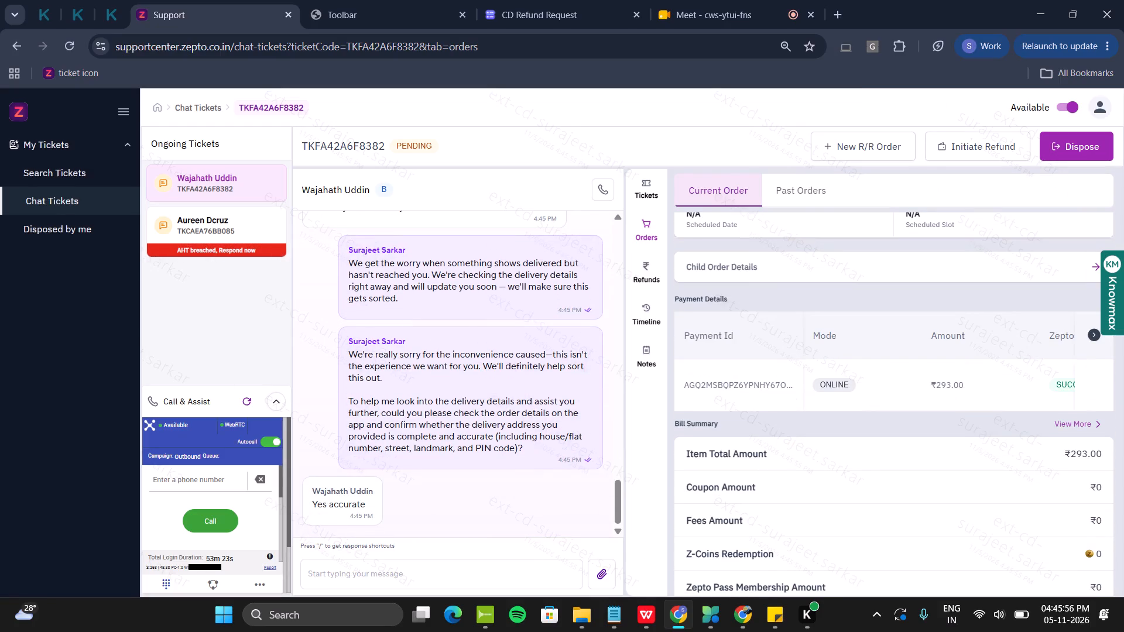
{"action": "left_click", "coordinate": [290, 146]}
{"action": "double_click", "coordinate": [313, 147], "text": "ctrl"}
{"action": "key", "text": "ctrl+c"}
Search the Knowmax knowledge base for "dnr" and return to the Support page.
{"action": "left_click", "coordinate": [95, 20]}
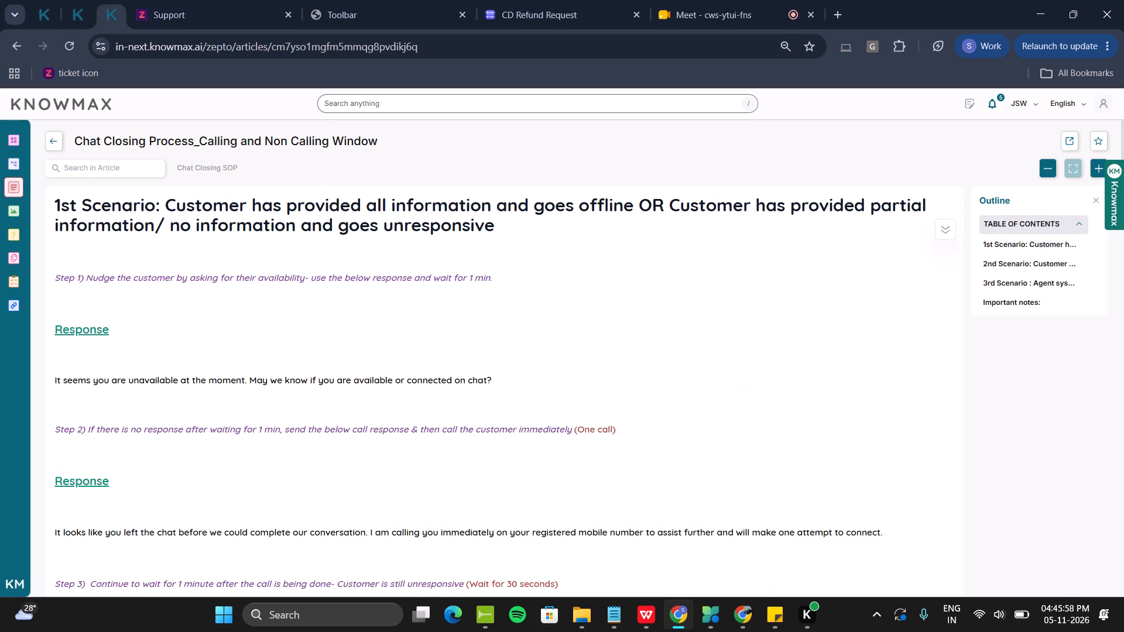
{"action": "left_click", "coordinate": [371, 106]}
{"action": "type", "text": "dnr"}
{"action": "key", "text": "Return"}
{"action": "left_click", "coordinate": [205, 0]}
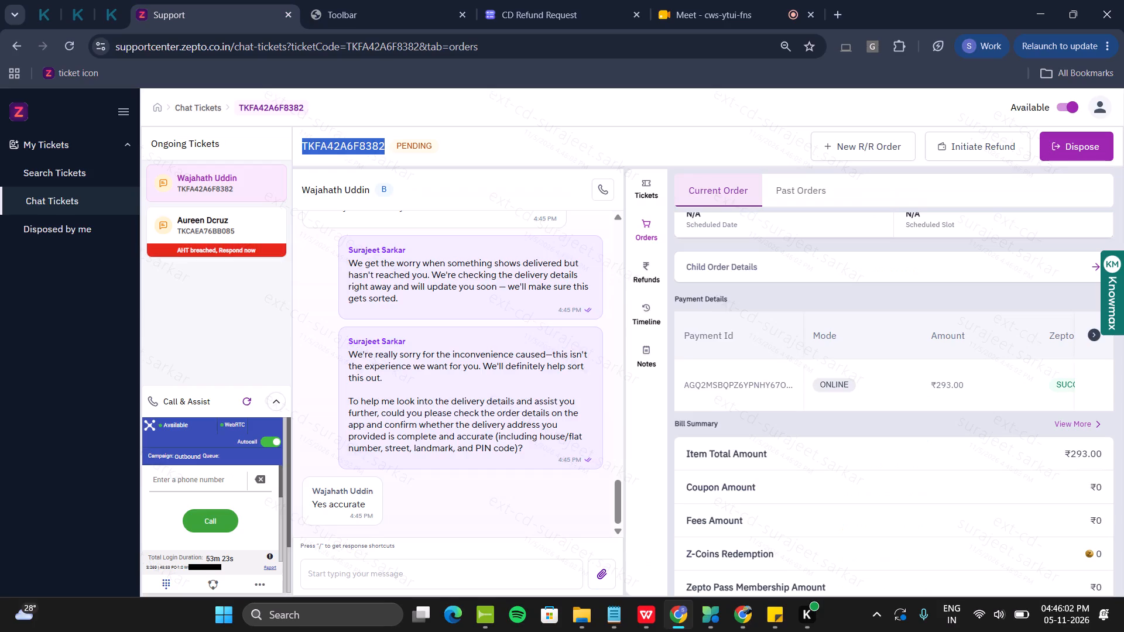
{"action": "left_click", "coordinate": [649, 194]}
{"action": "left_click", "coordinate": [654, 224]}
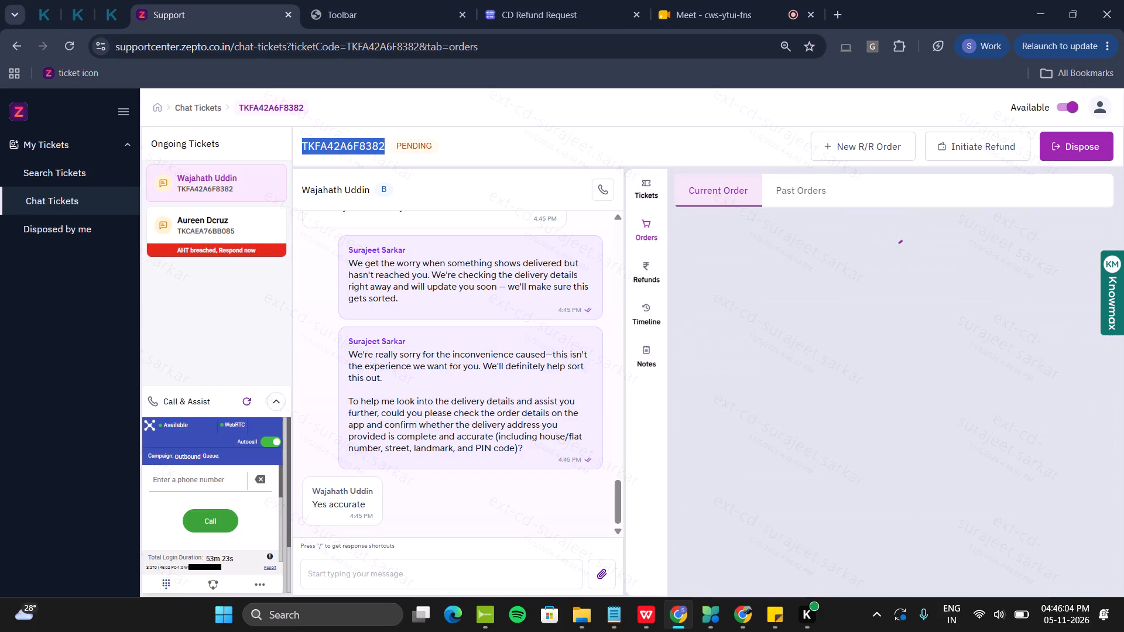
{"action": "left_click", "coordinate": [1108, 439]}
{"action": "left_click", "coordinate": [1089, 456]}
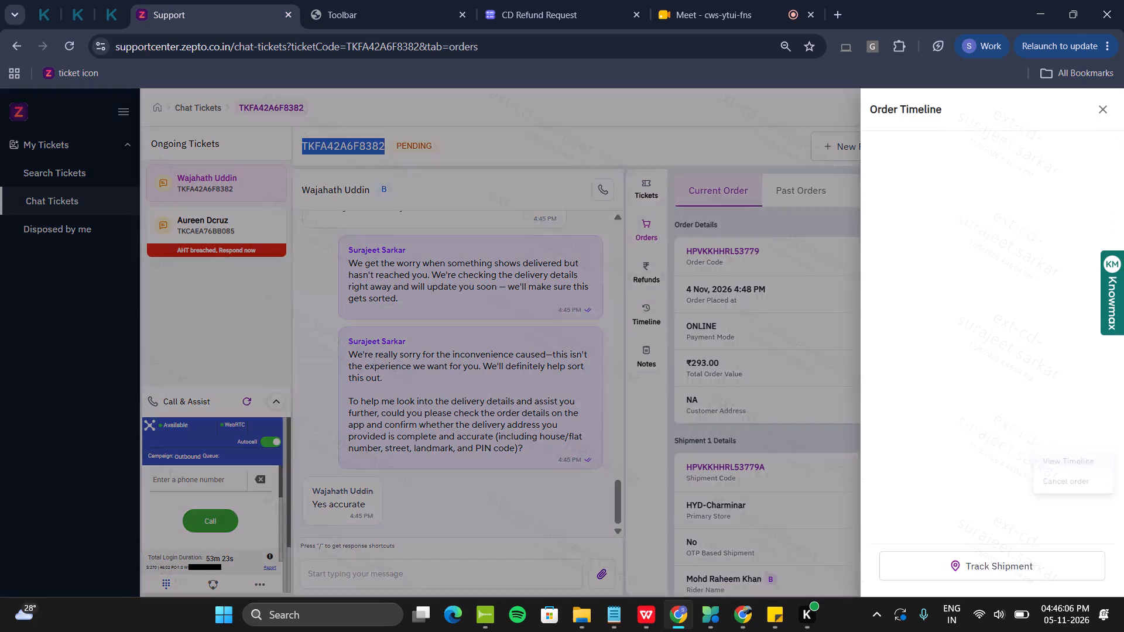
{"action": "scroll", "coordinate": [1044, 226], "scroll_direction": "down", "scroll_amount": 3}
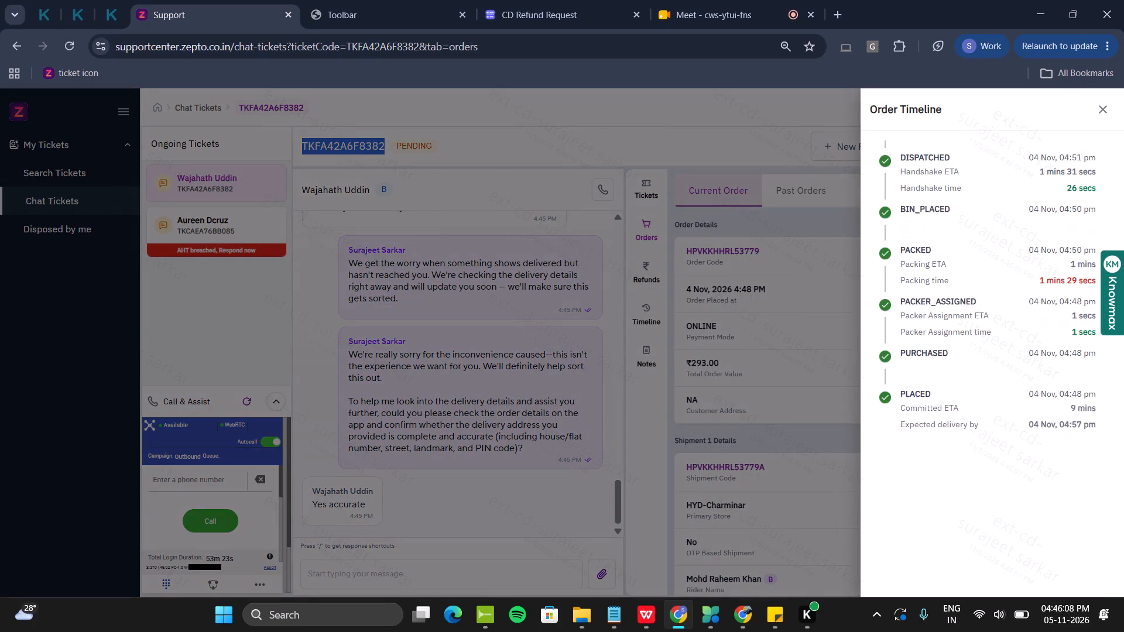
{"action": "scroll", "coordinate": [1041, 242], "scroll_direction": "down", "scroll_amount": 1}
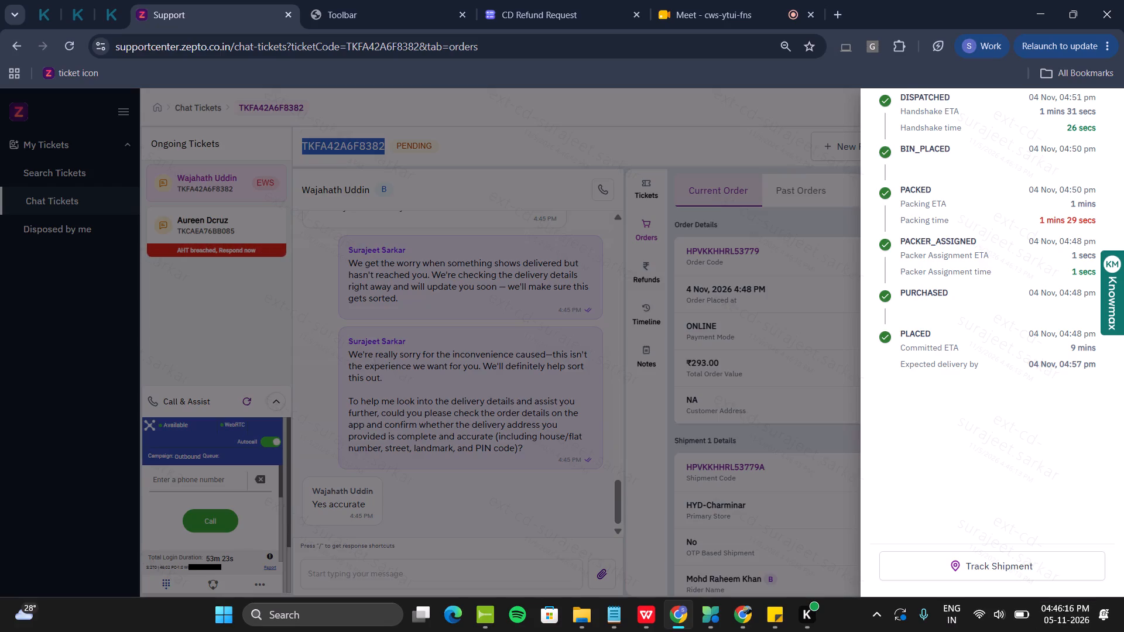
{"action": "scroll", "coordinate": [1030, 400], "scroll_direction": "up", "scroll_amount": 2}
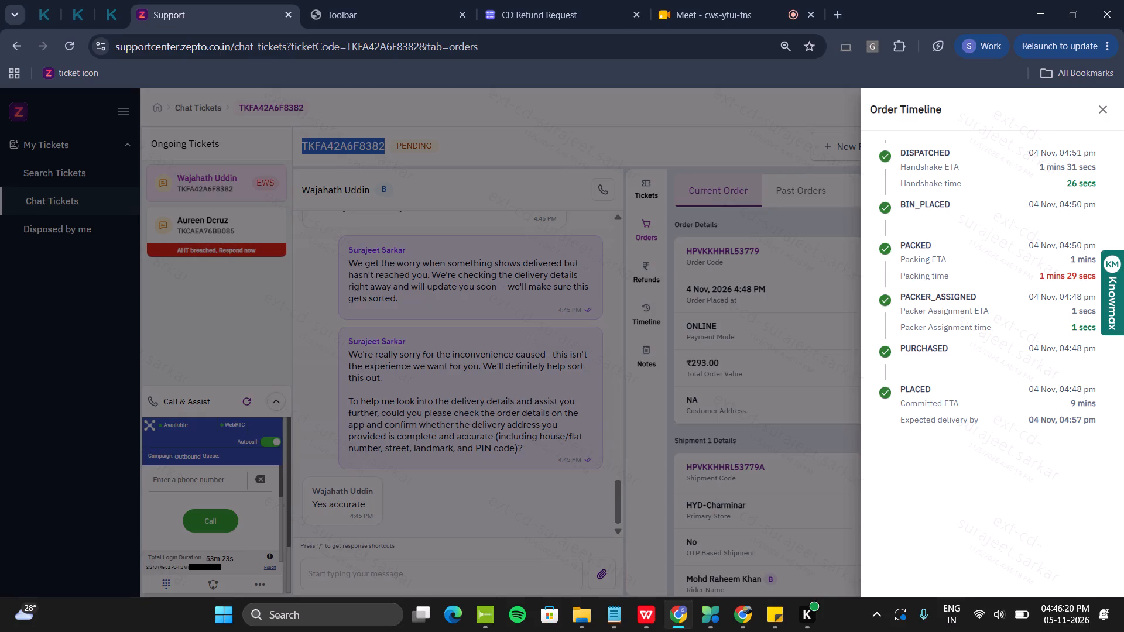
{"action": "scroll", "coordinate": [1002, 411], "scroll_direction": "down", "scroll_amount": 6}
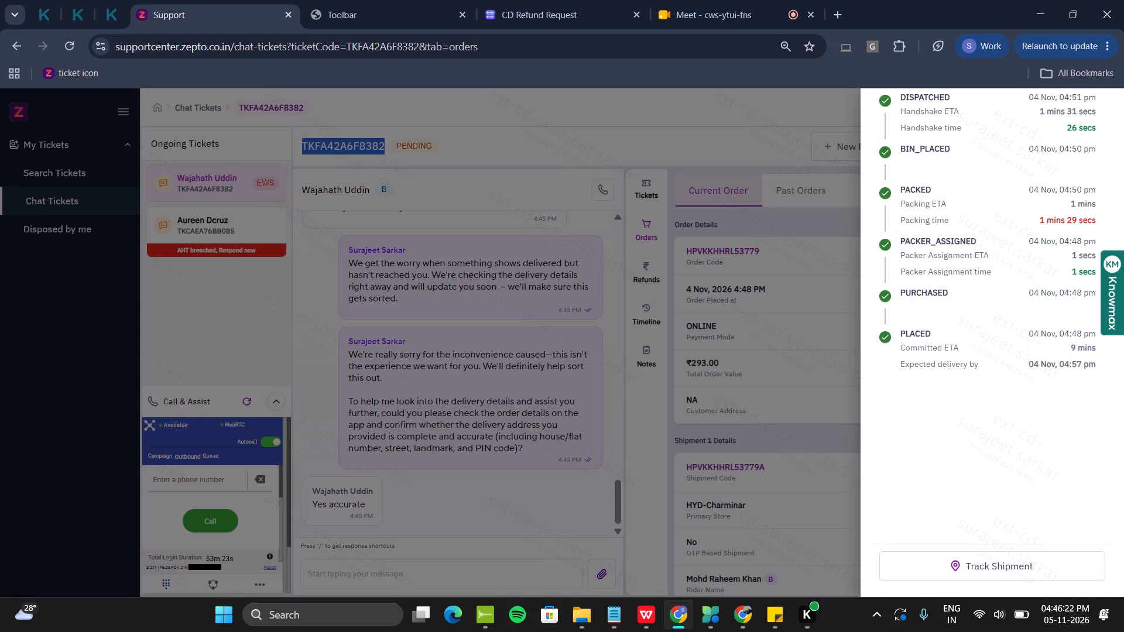
{"action": "left_click", "coordinate": [782, 424]}
{"action": "scroll", "coordinate": [786, 426], "scroll_direction": "down", "scroll_amount": 1}
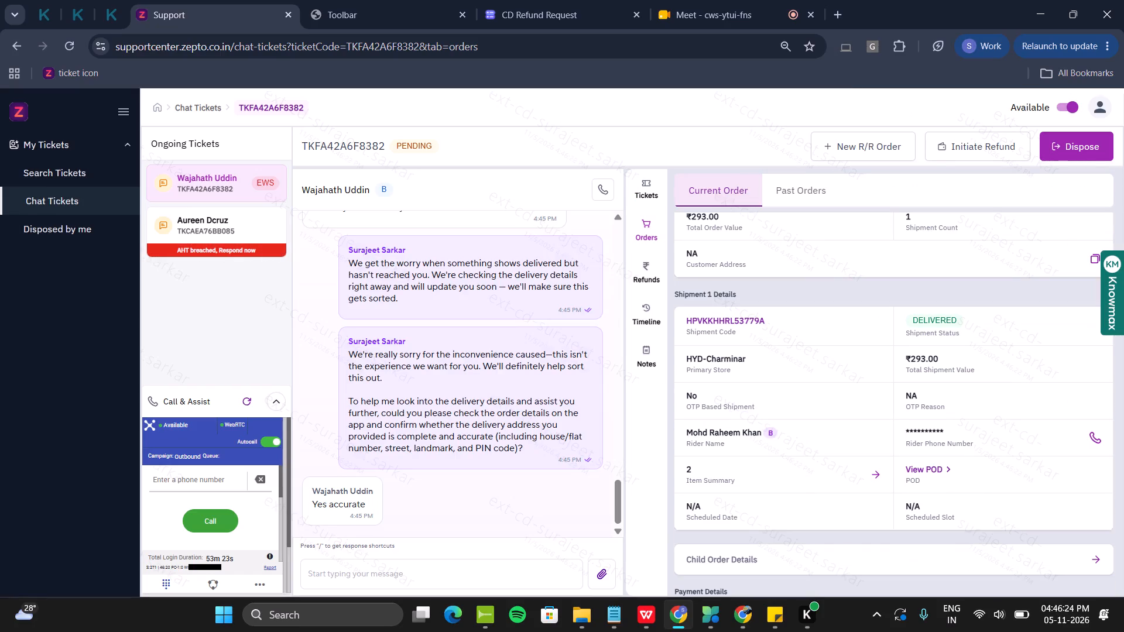
{"action": "left_click", "coordinate": [1095, 441]}
{"action": "left_click", "coordinate": [451, 568]}
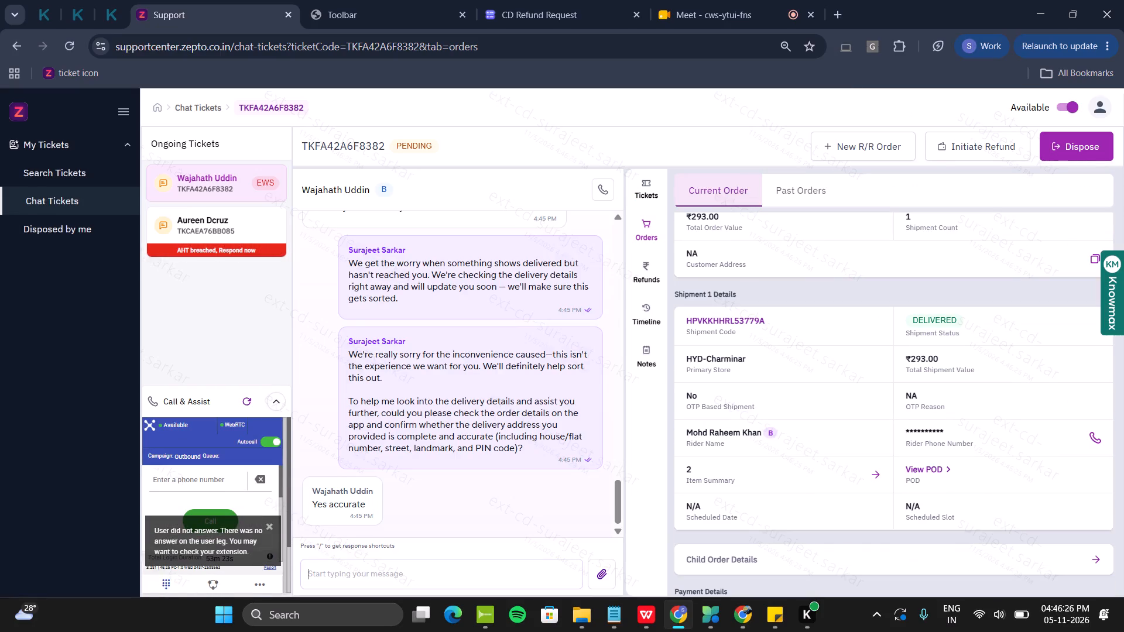
{"action": "key", "text": "super+v"}
{"action": "key", "text": "Left"}
{"action": "key", "text": "Left"}
{"action": "key", "text": "Left"}
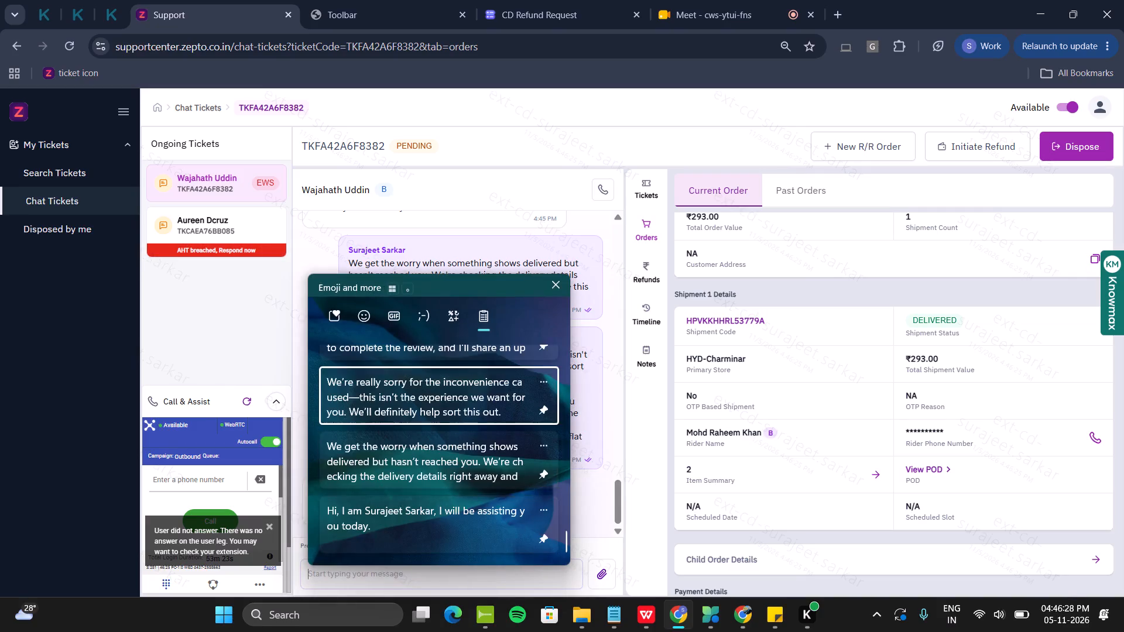
{"action": "key", "text": "Left"}
{"action": "key", "text": "Return"}
{"action": "key", "text": "ctrl+v"}
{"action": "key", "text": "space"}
{"action": "key", "text": "Return"}
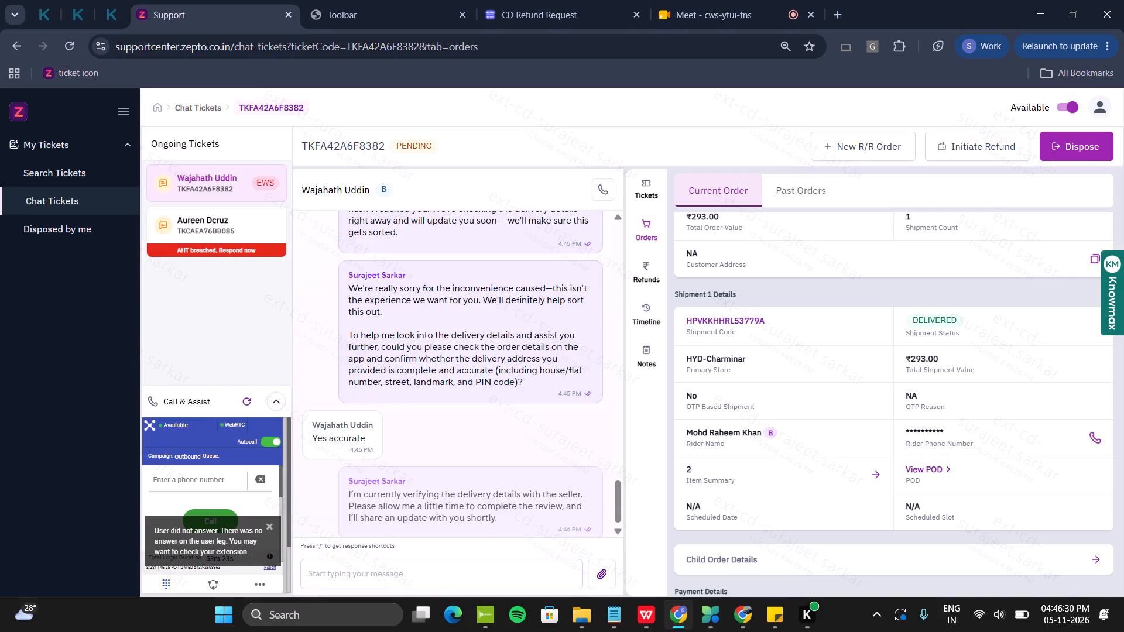
Copy the highlighted saved reply from the blue sticky note and return to the support chat.
{"action": "left_click", "coordinate": [768, 621]}
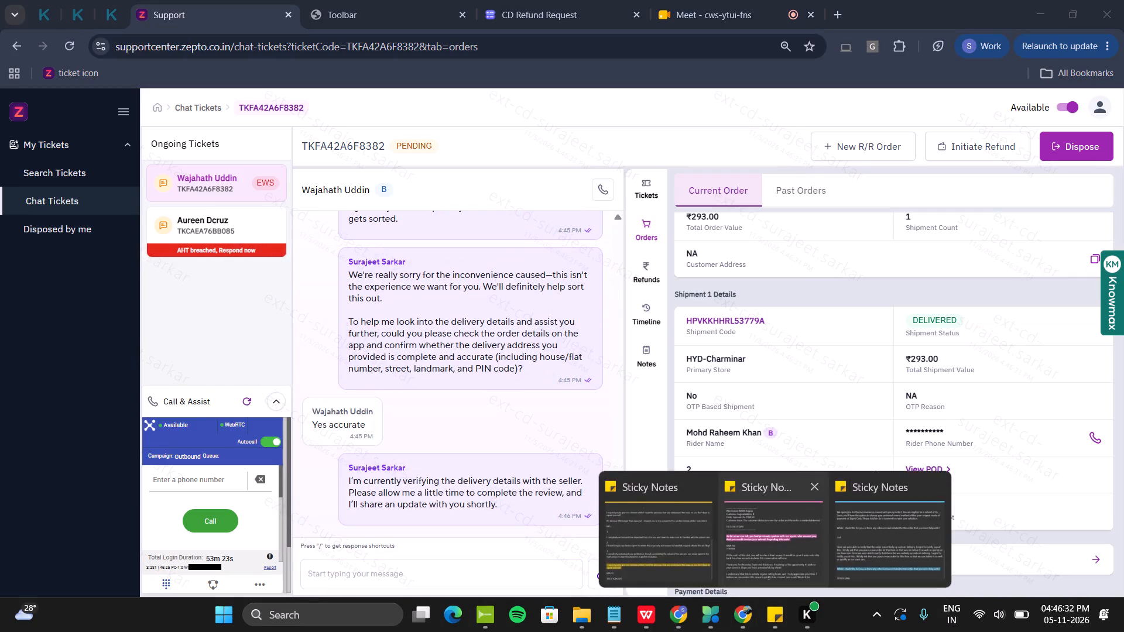
{"action": "left_click", "coordinate": [666, 545]}
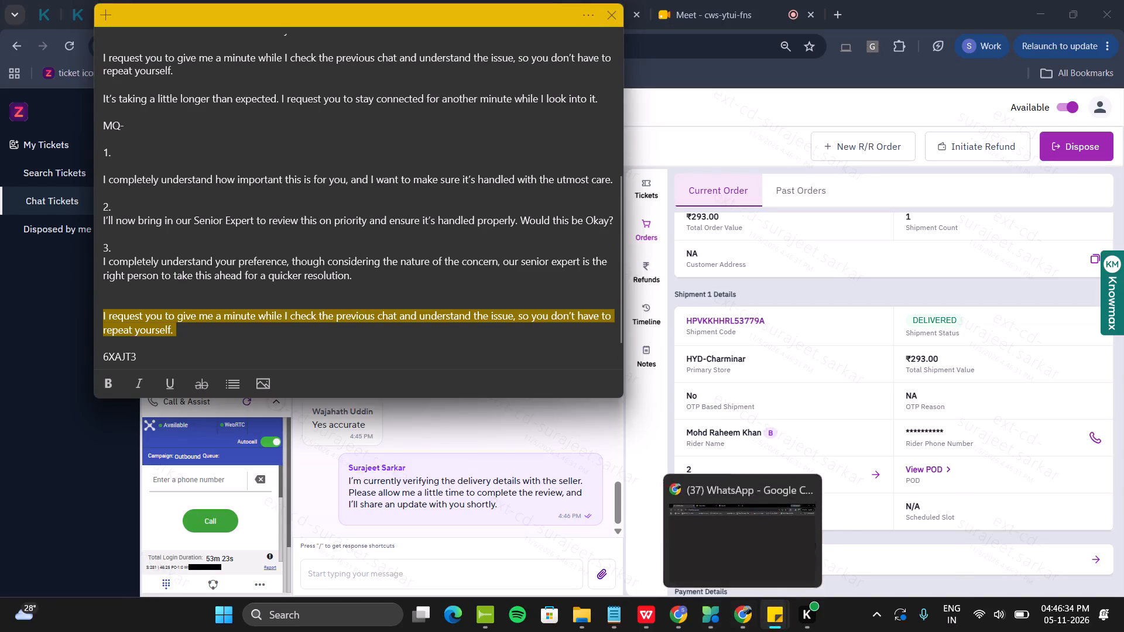
{"action": "left_click", "coordinate": [787, 614]}
{"action": "left_click", "coordinate": [868, 545]}
{"action": "key", "text": "ctrl+c"}
{"action": "left_click", "coordinate": [518, 524]}
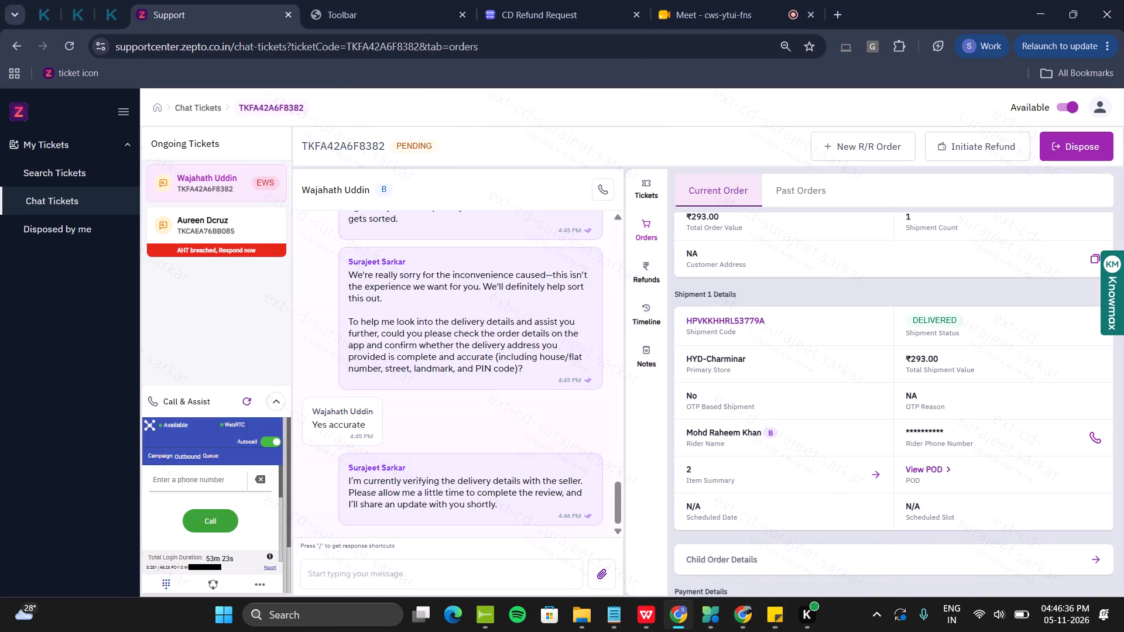
{"action": "left_click", "coordinate": [505, 583], "text": "ctrl"}
{"action": "key", "text": "ctrl+v"}
{"action": "key", "text": "Return"}
{"action": "left_click", "coordinate": [228, 234]}
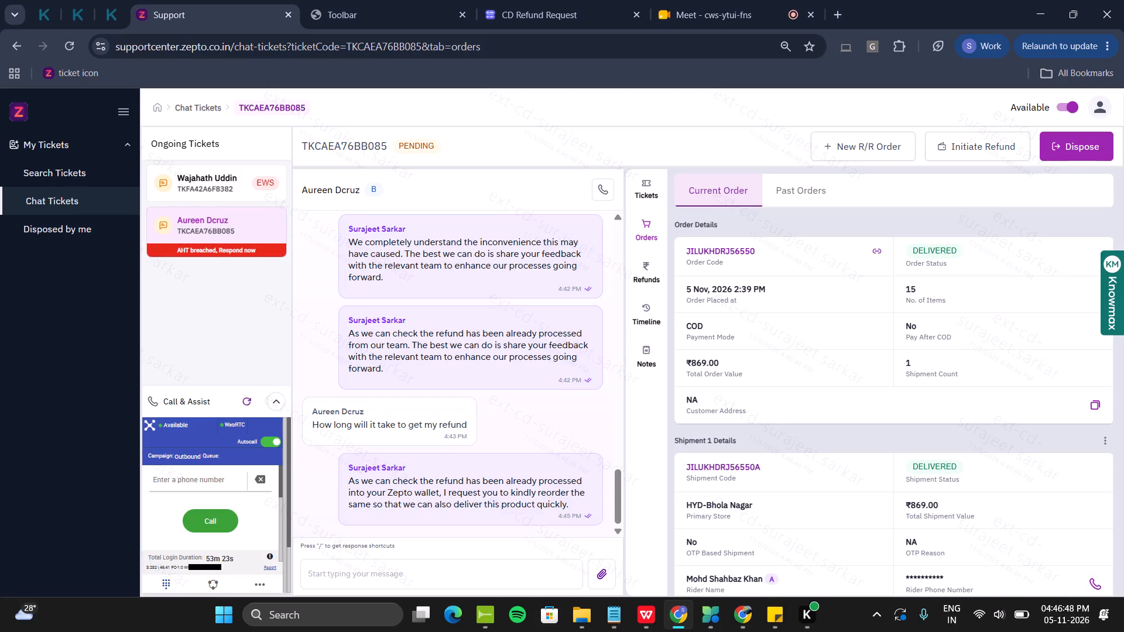
{"action": "left_click", "coordinate": [436, 586]}
{"action": "key", "text": "super+h"}
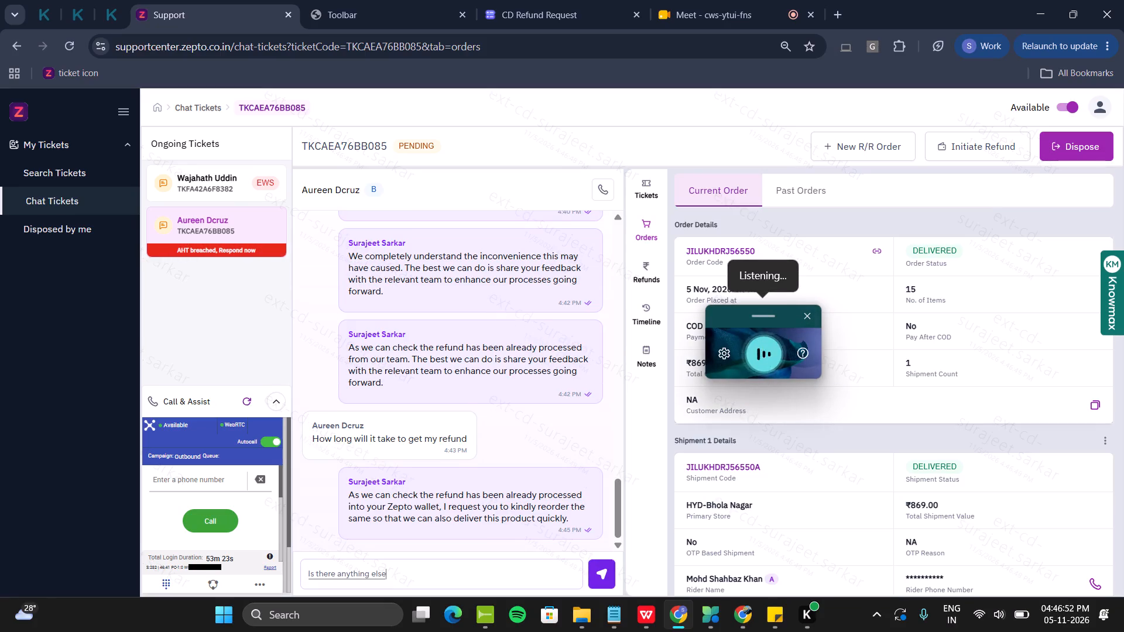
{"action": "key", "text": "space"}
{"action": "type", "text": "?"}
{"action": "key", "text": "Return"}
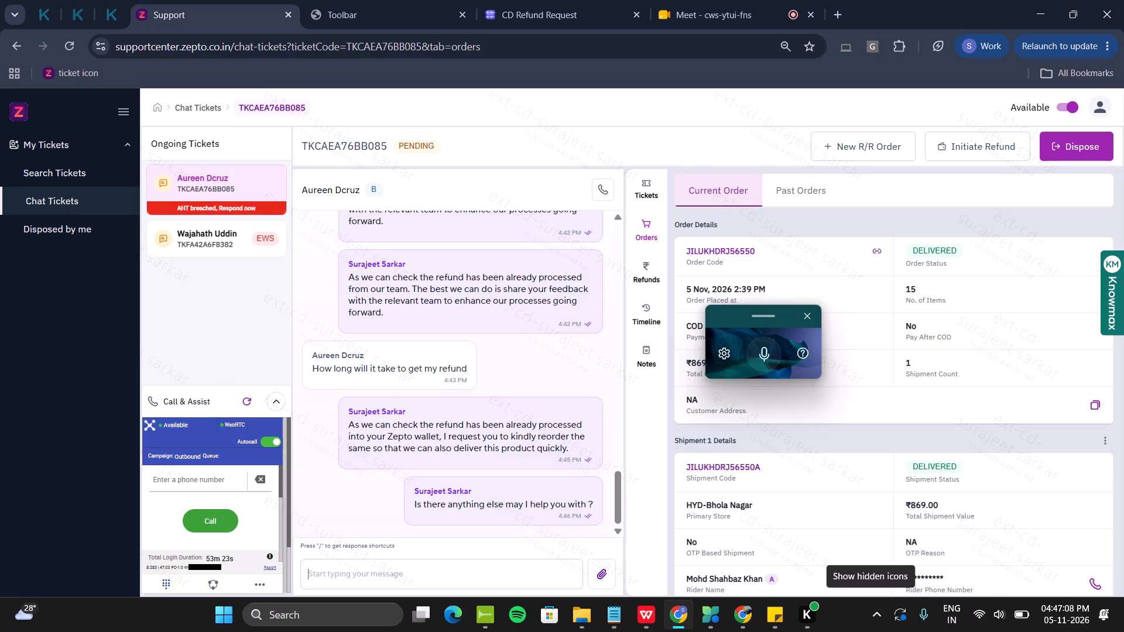
{"action": "left_click", "coordinate": [262, 245]}
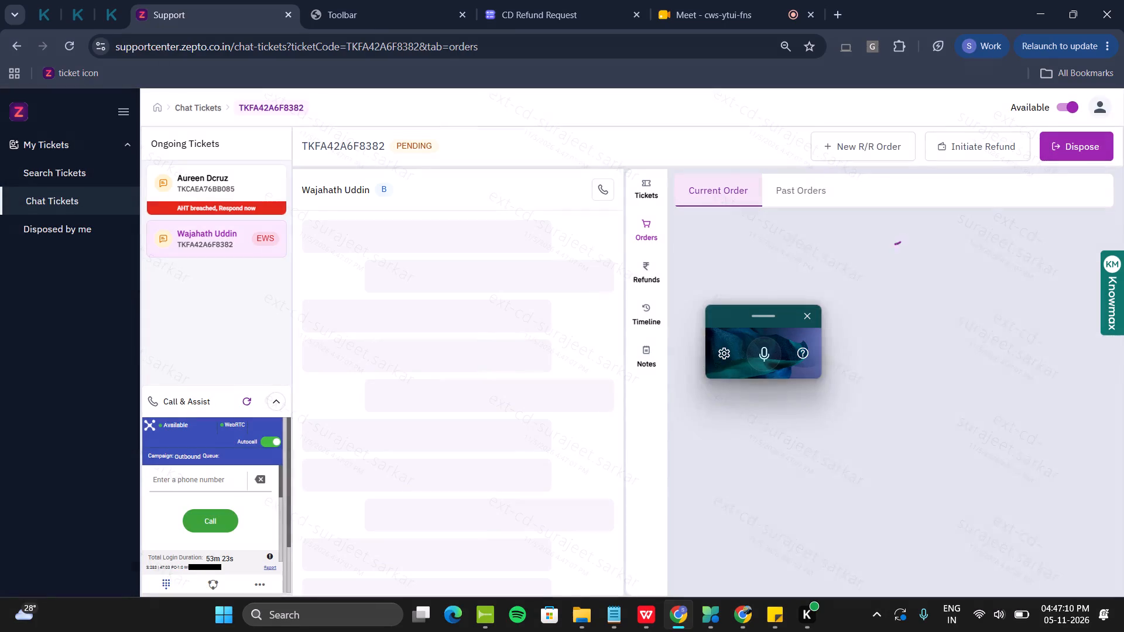
{"action": "left_click", "coordinate": [810, 320]}
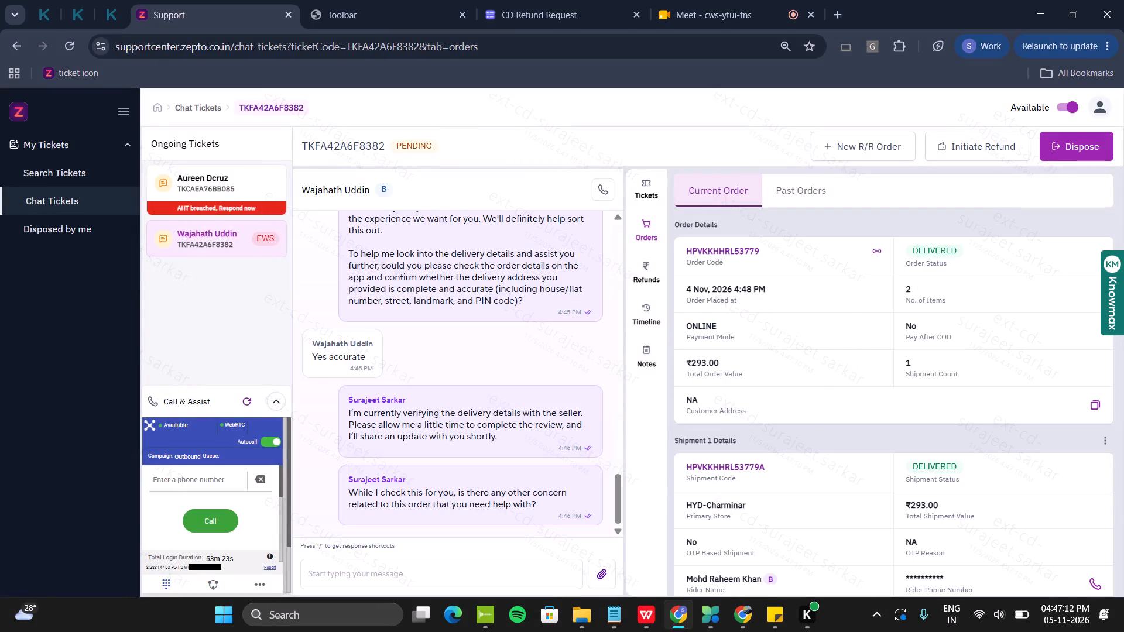
{"action": "left_click", "coordinate": [491, 556]}
{"action": "left_click", "coordinate": [491, 575]}
{"action": "scroll", "coordinate": [573, 458], "scroll_direction": "up", "scroll_amount": 5}
{"action": "scroll", "coordinate": [573, 454], "scroll_direction": "down", "scroll_amount": 10}
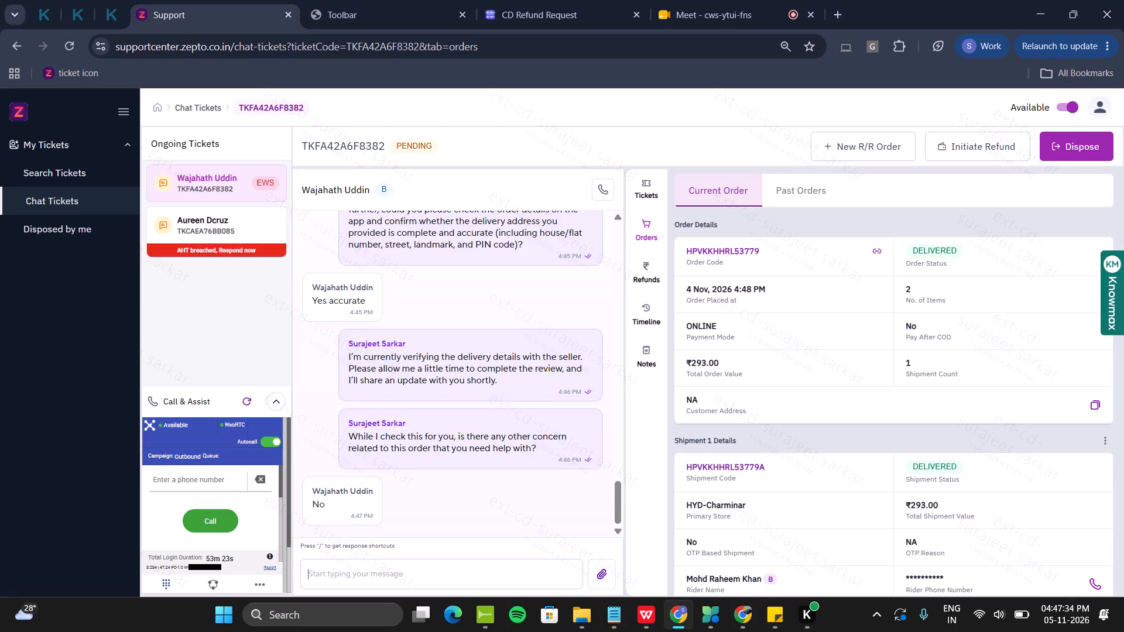
{"action": "left_click", "coordinate": [777, 616]}
{"action": "left_click", "coordinate": [527, 468]}
{"action": "left_click", "coordinate": [407, 575]}
{"action": "scroll", "coordinate": [830, 356], "scroll_direction": "down", "scroll_amount": 2}
{"action": "left_click", "coordinate": [653, 190]}
{"action": "scroll", "coordinate": [751, 344], "scroll_direction": "down", "scroll_amount": 7}
{"action": "left_click", "coordinate": [667, 227]}
{"action": "left_click", "coordinate": [653, 229]}
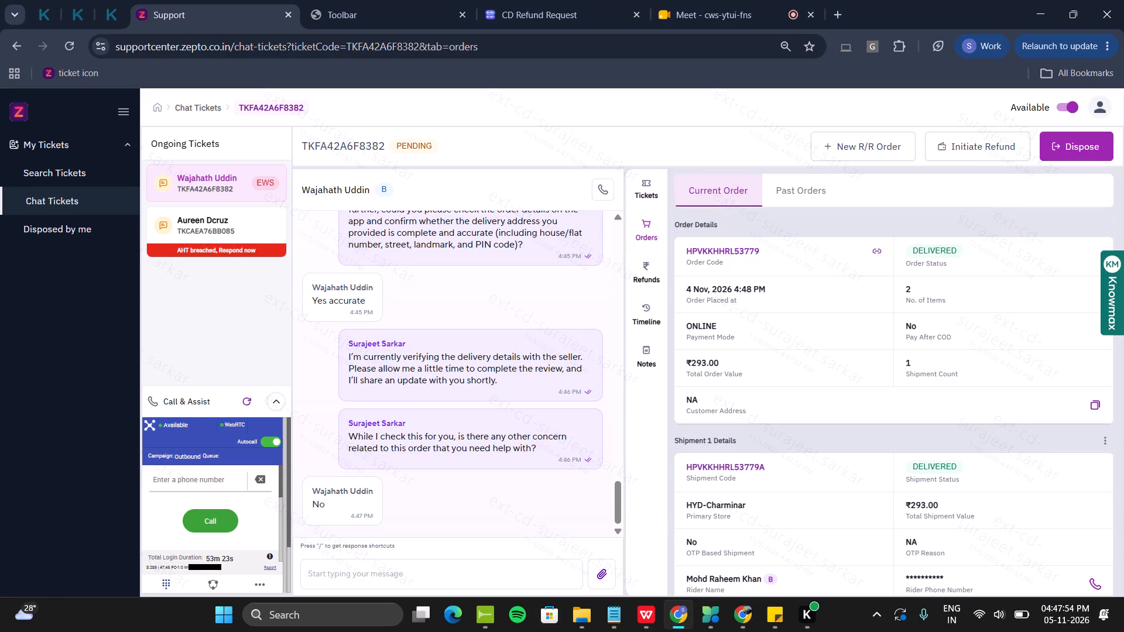
{"action": "left_click", "coordinate": [1093, 584]}
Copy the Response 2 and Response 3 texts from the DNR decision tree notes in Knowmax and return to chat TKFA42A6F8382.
{"action": "left_click", "coordinate": [94, 9]}
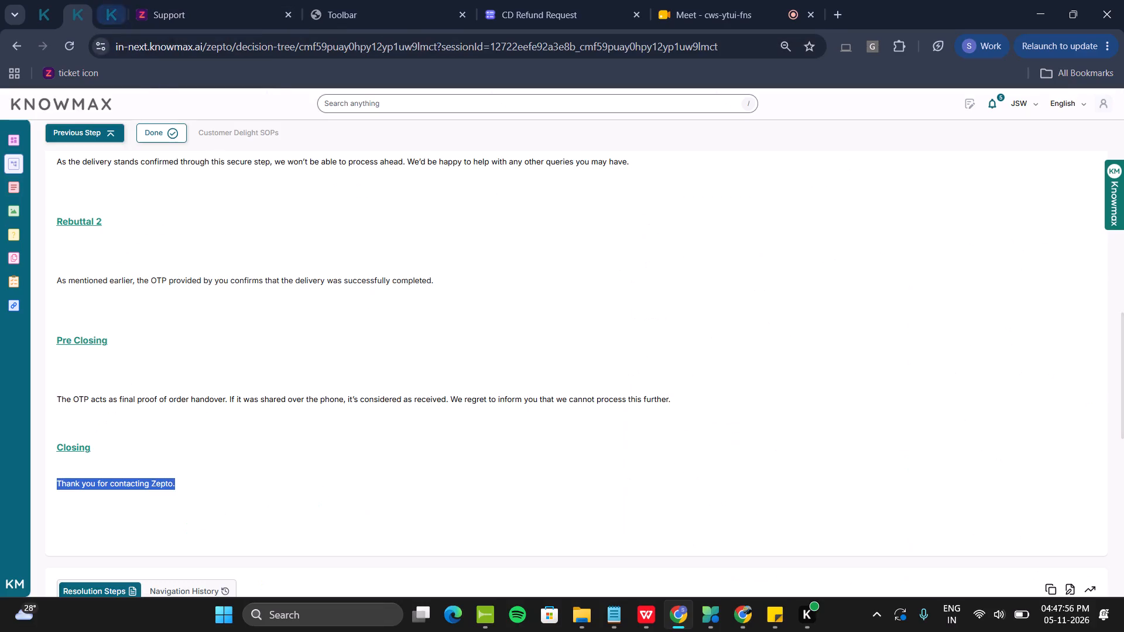
{"action": "left_click", "coordinate": [106, 0]}
{"action": "left_click", "coordinate": [77, 0]}
{"action": "scroll", "coordinate": [127, 259], "scroll_direction": "up", "scroll_amount": 7}
{"action": "left_click", "coordinate": [54, 0]}
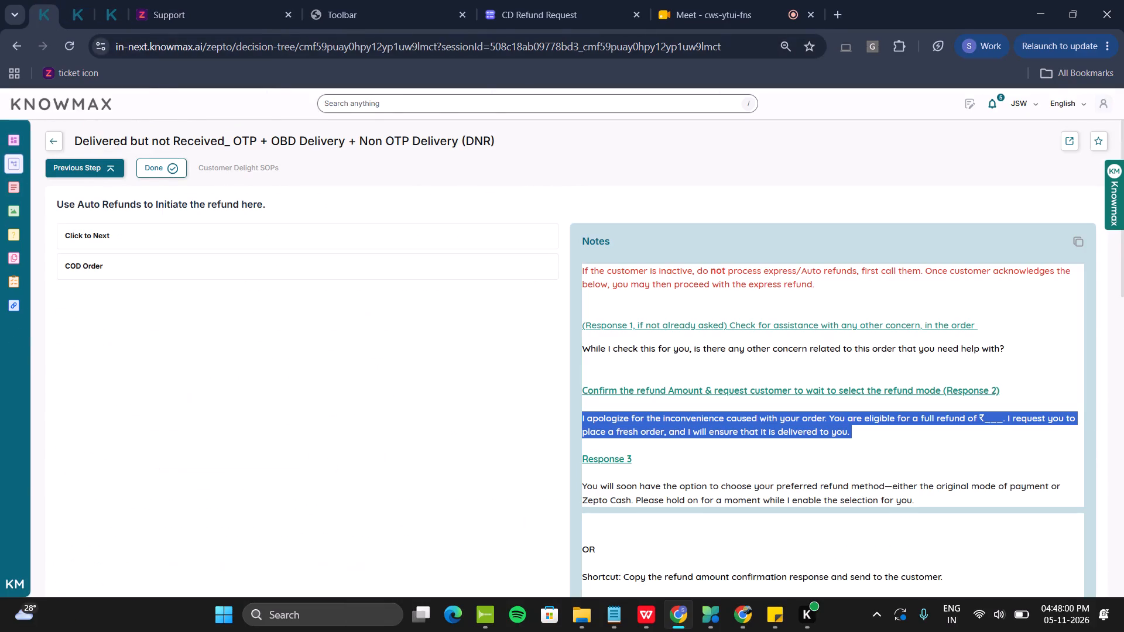
{"action": "key", "text": "ctrl+c"}
{"action": "triple_click", "coordinate": [688, 489]}
{"action": "key", "text": "ctrl+c"}
{"action": "left_click", "coordinate": [223, 25]}
{"action": "left_click", "coordinate": [385, 587]}
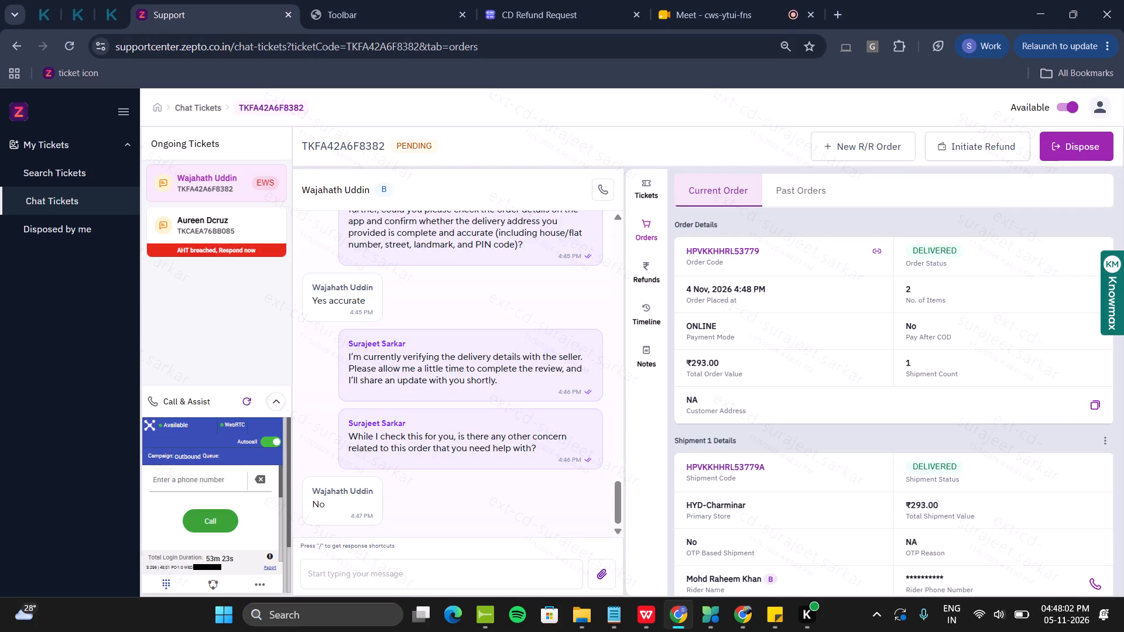
{"action": "key", "text": "super+v"}
{"action": "left_click", "coordinate": [417, 466]}
{"action": "key", "text": "ctrl+v"}
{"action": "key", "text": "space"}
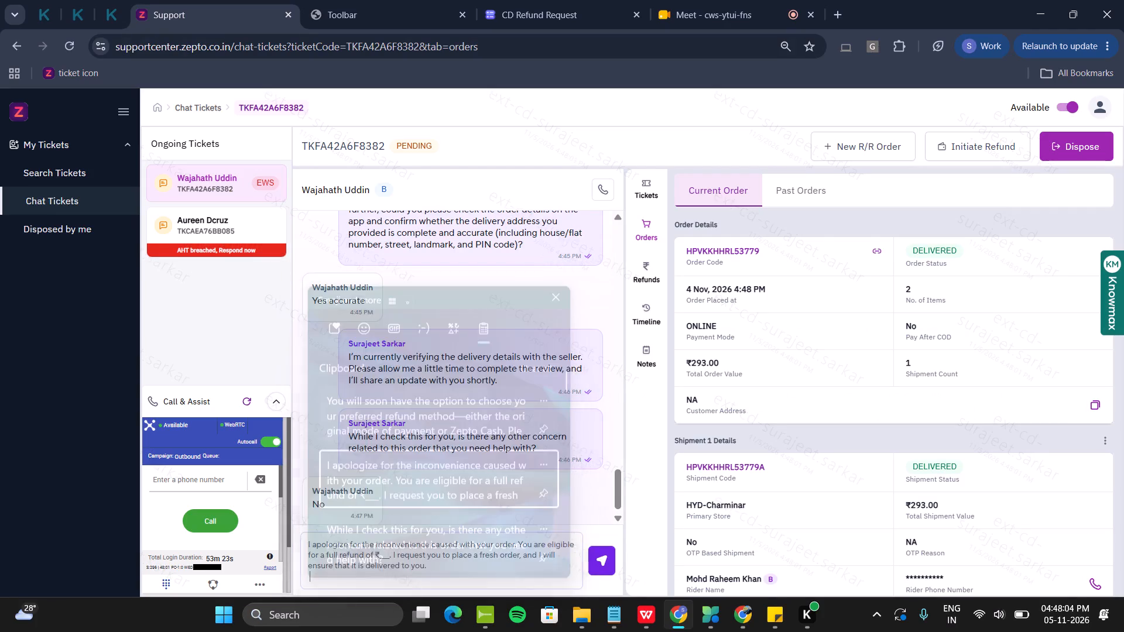
{"action": "double_click", "coordinate": [381, 556]}
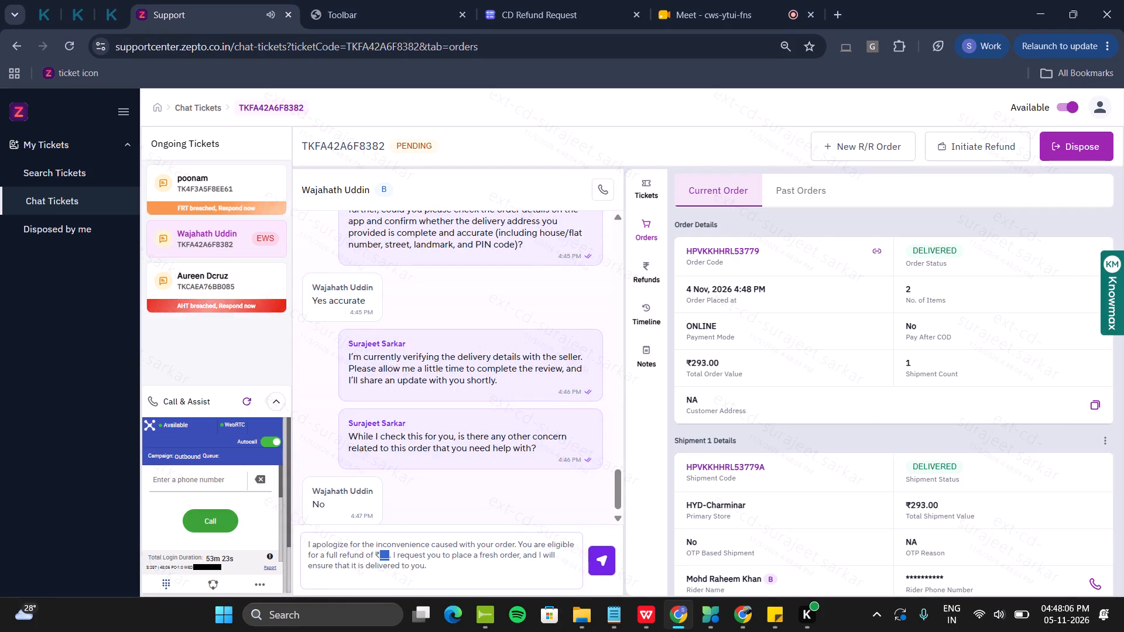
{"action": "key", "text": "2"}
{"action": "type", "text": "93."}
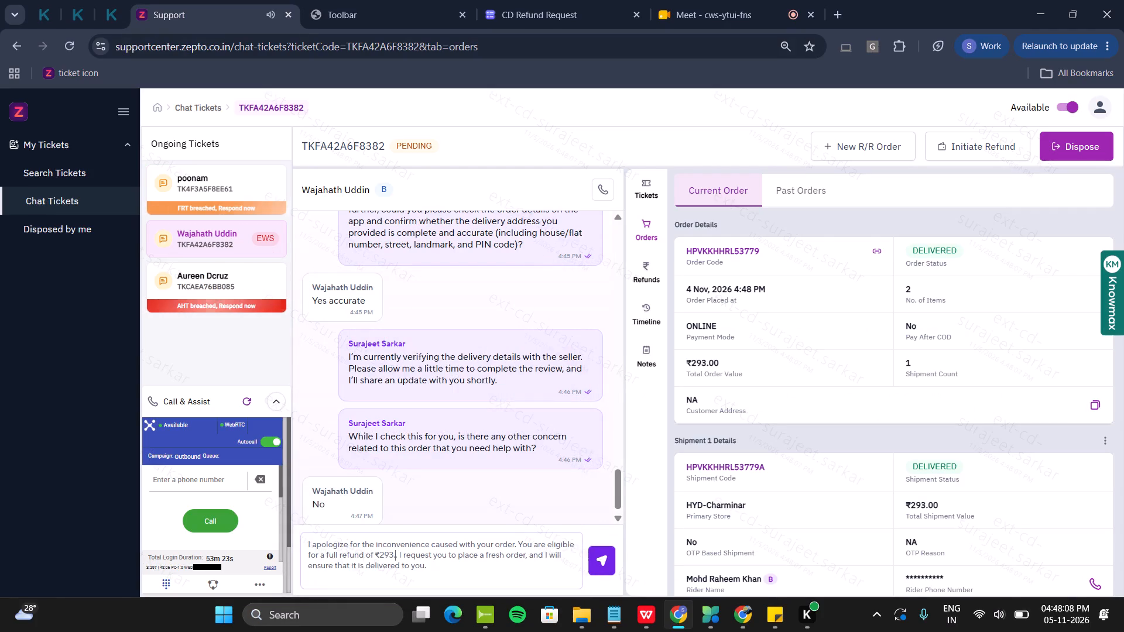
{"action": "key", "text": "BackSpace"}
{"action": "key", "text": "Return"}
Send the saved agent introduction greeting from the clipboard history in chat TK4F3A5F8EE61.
{"action": "left_click", "coordinate": [213, 226]}
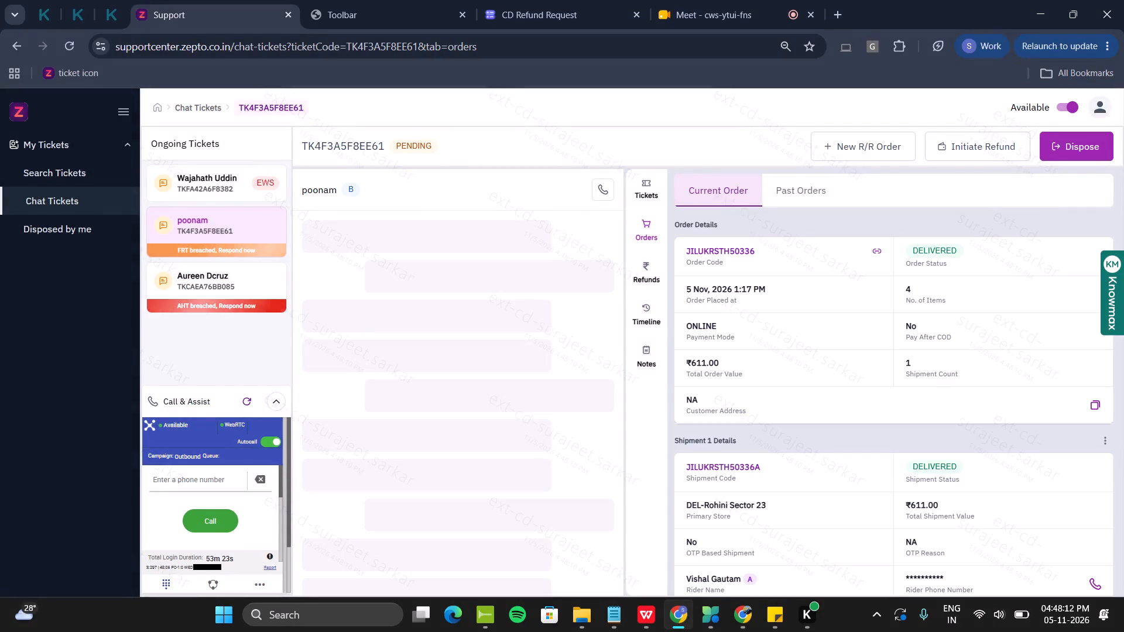
{"action": "left_click", "coordinate": [461, 582]}
{"action": "key", "text": "super+v"}
{"action": "key", "text": "Left"}
{"action": "key", "text": "Return"}
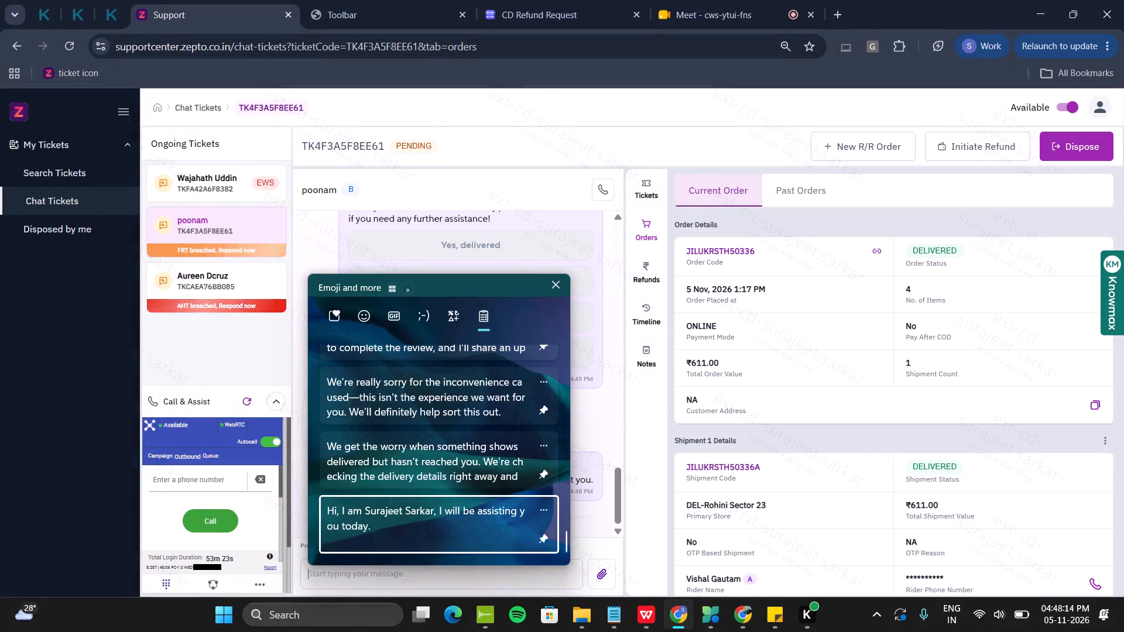
{"action": "key", "text": "ctrl+v"}
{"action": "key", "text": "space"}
{"action": "key", "text": "Return"}
{"action": "left_click", "coordinate": [265, 287]}
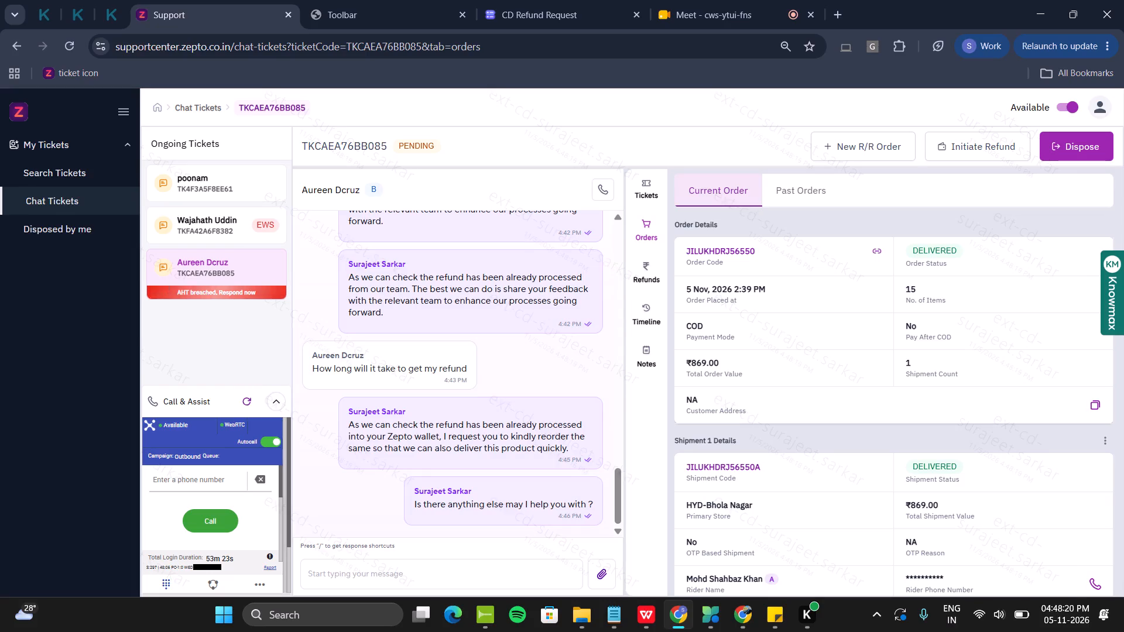
{"action": "scroll", "coordinate": [482, 401], "scroll_direction": "up", "scroll_amount": 1}
{"action": "scroll", "coordinate": [475, 507], "scroll_direction": "down", "scroll_amount": 3}
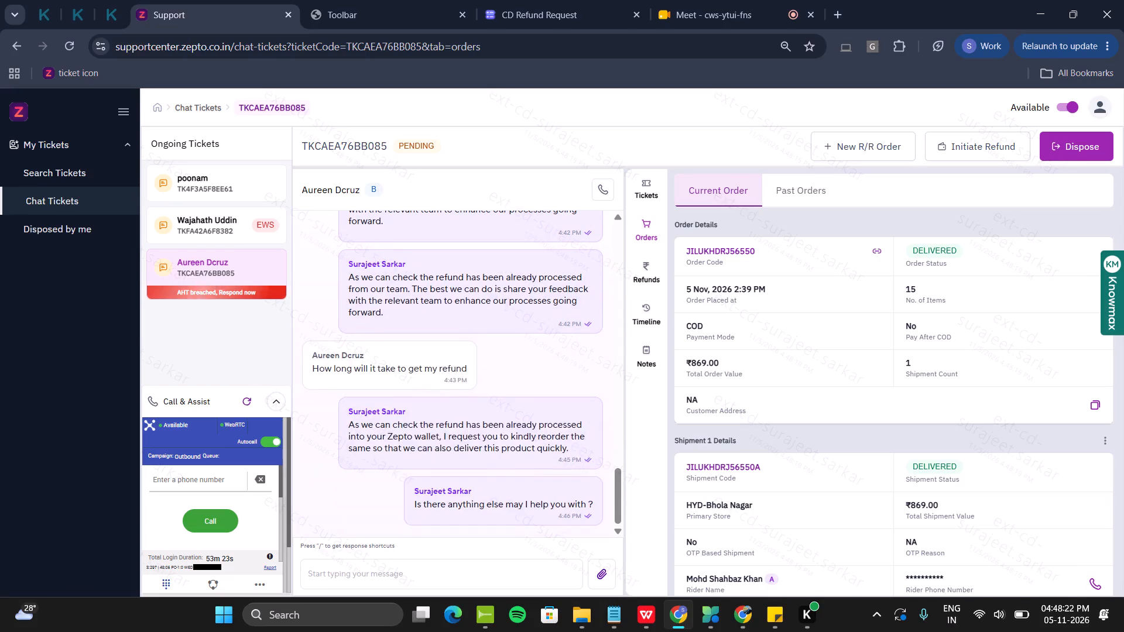
{"action": "scroll", "coordinate": [460, 525], "scroll_direction": "down", "scroll_amount": 2}
{"action": "left_click", "coordinate": [432, 572]}
{"action": "key", "text": "super+v"}
{"action": "key", "text": "Left"}
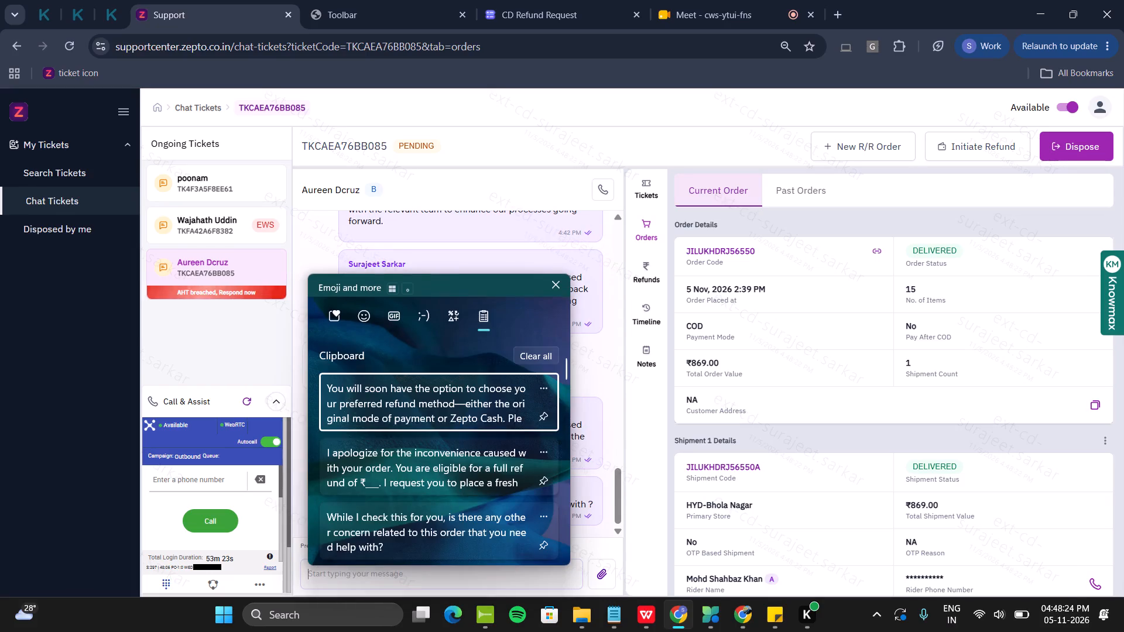
{"action": "key", "text": "Left"}
{"action": "key", "text": "Left"}
{"action": "key", "text": "Left"}
{"action": "key", "text": "Left"}
{"action": "key", "text": "Return"}
{"action": "key", "text": "ctrl+v"}
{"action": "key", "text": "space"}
{"action": "key", "text": "Return"}
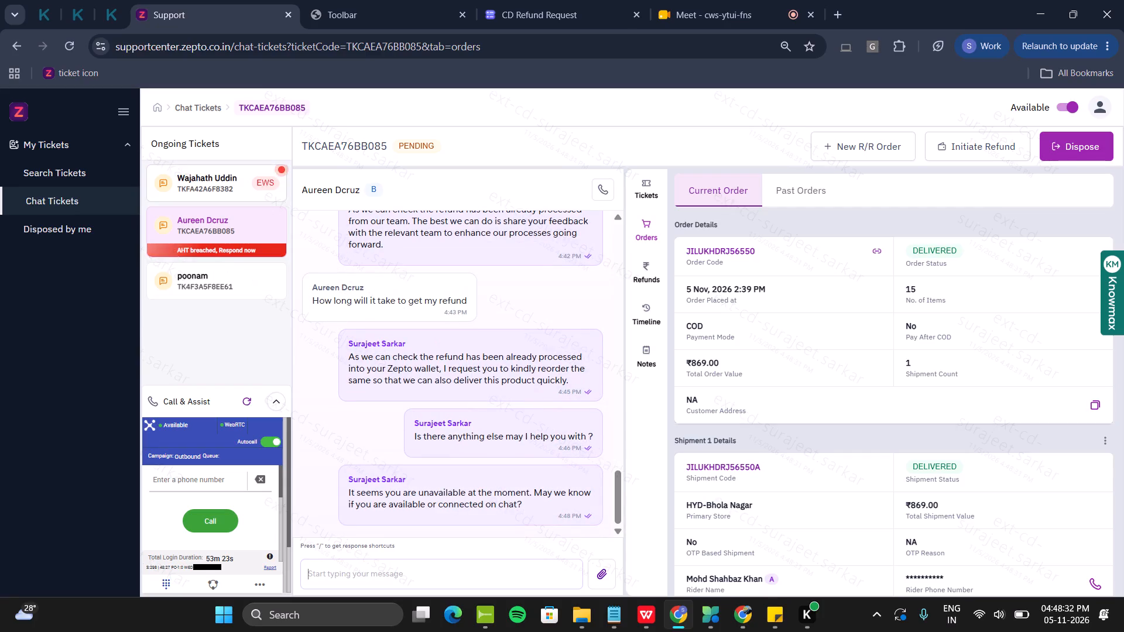
{"action": "left_click", "coordinate": [224, 169]}
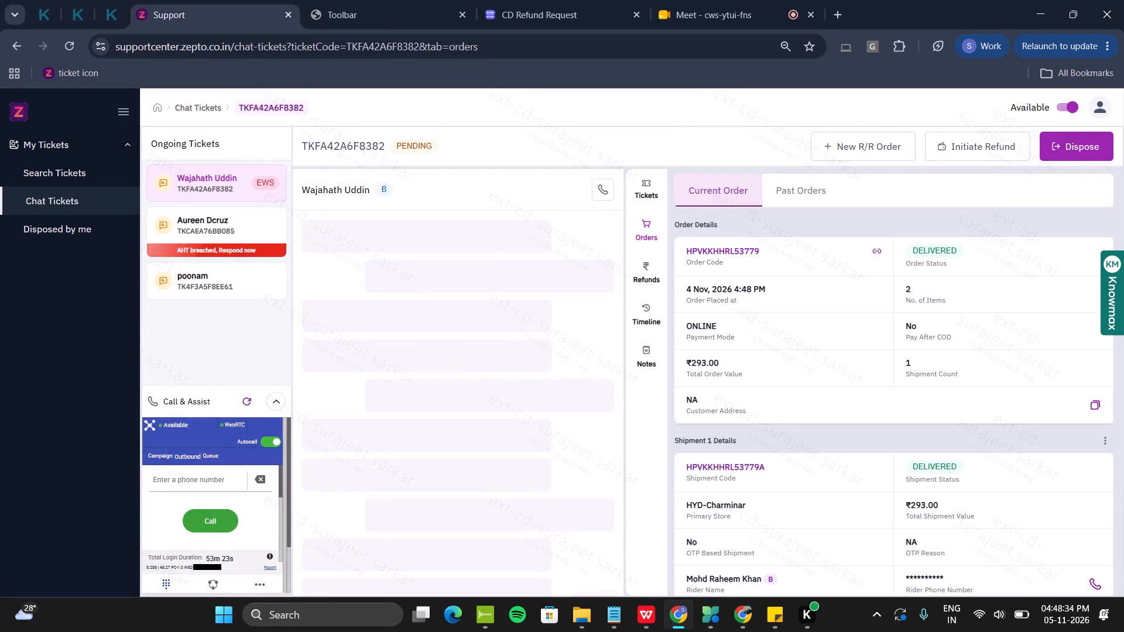
{"action": "left_click", "coordinate": [126, 0]}
{"action": "left_click", "coordinate": [85, 0]}
{"action": "left_click", "coordinate": [52, 18]}
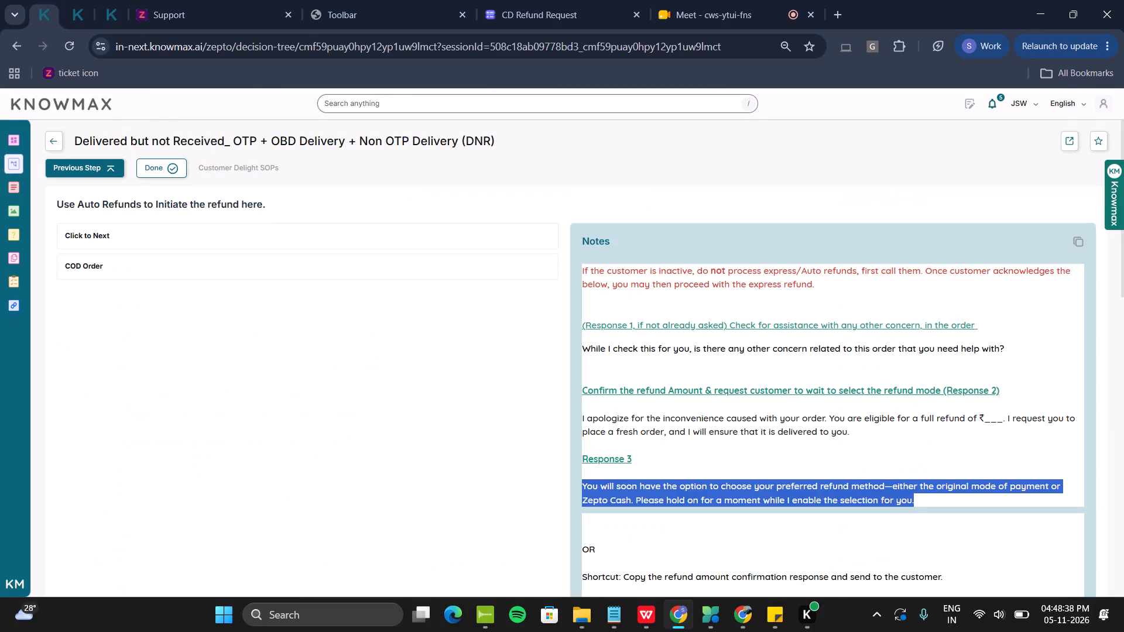
{"action": "key", "text": "ctrl+c"}
{"action": "left_click", "coordinate": [208, 0]}
{"action": "left_click", "coordinate": [460, 587], "text": "ctrl"}
{"action": "key", "text": "ctrl+v"}
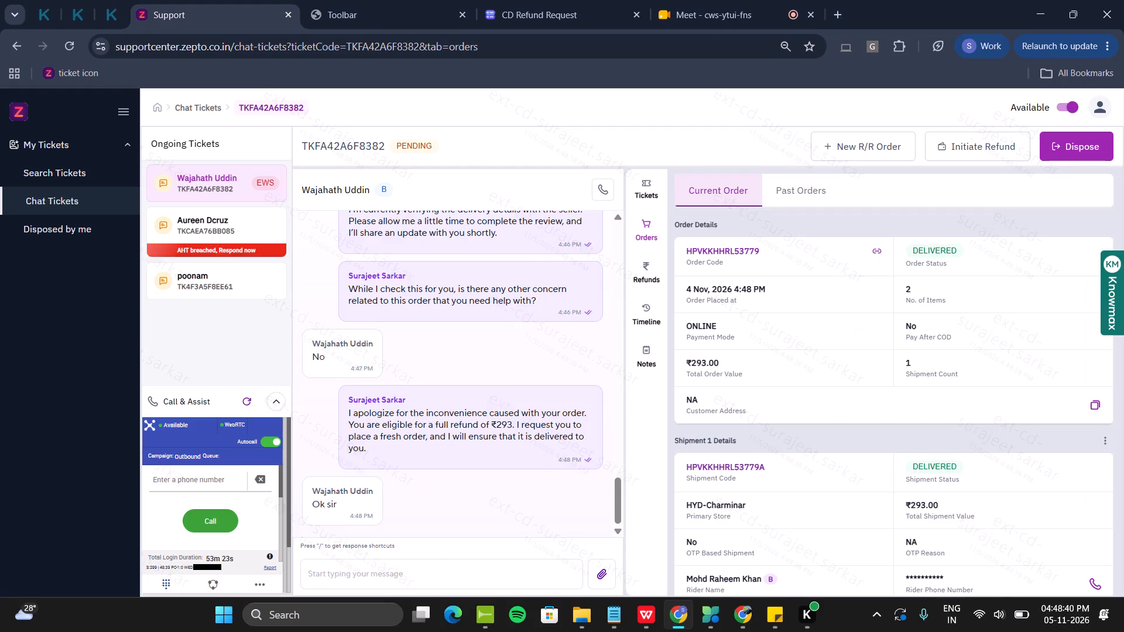
{"action": "left_click", "coordinate": [605, 562]}
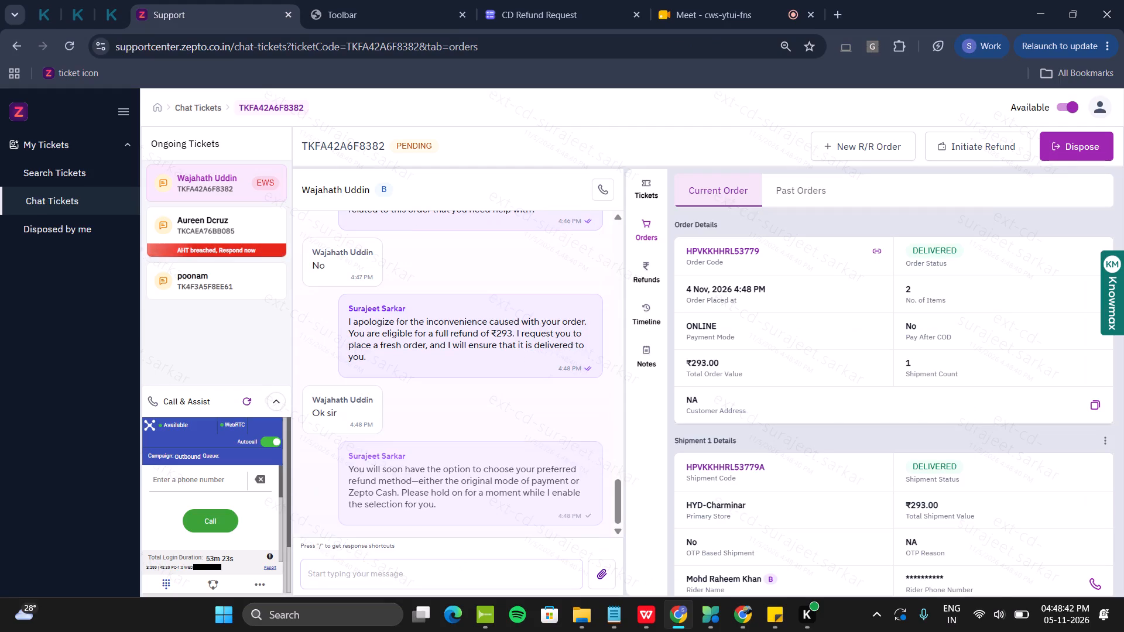
{"action": "left_click", "coordinate": [652, 204]}
{"action": "left_click", "coordinate": [652, 199]}
{"action": "scroll", "coordinate": [825, 434], "scroll_direction": "down", "scroll_amount": 8}
{"action": "left_click", "coordinate": [975, 146]}
{"action": "left_click", "coordinate": [345, 193]}
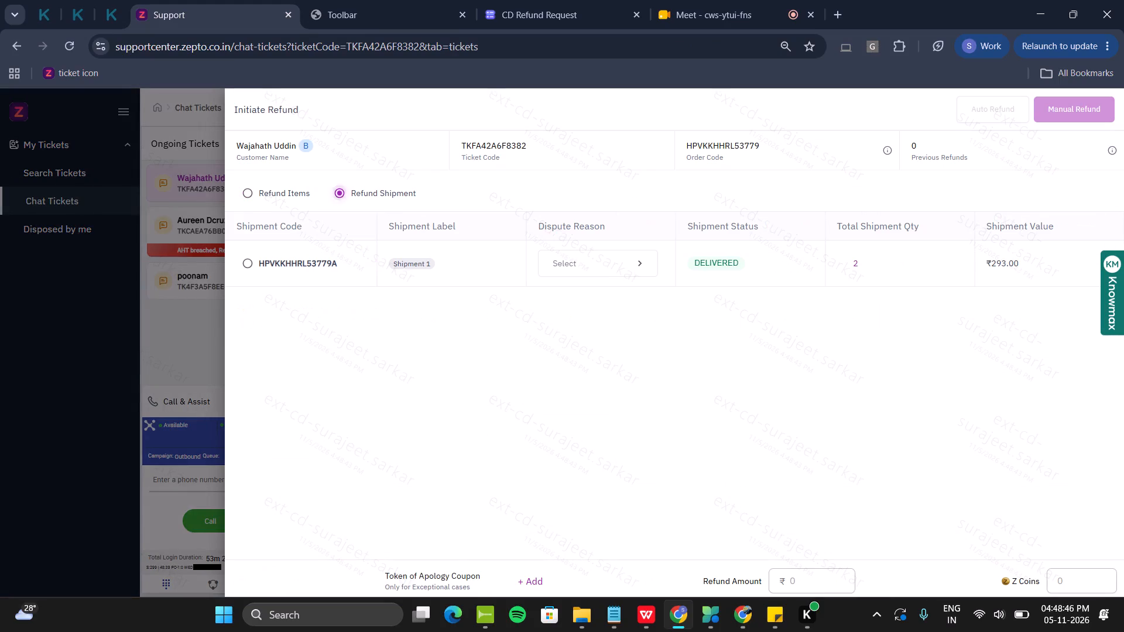
{"action": "left_click", "coordinate": [235, 269]}
{"action": "left_click", "coordinate": [249, 262]}
{"action": "left_click", "coordinate": [561, 267]}
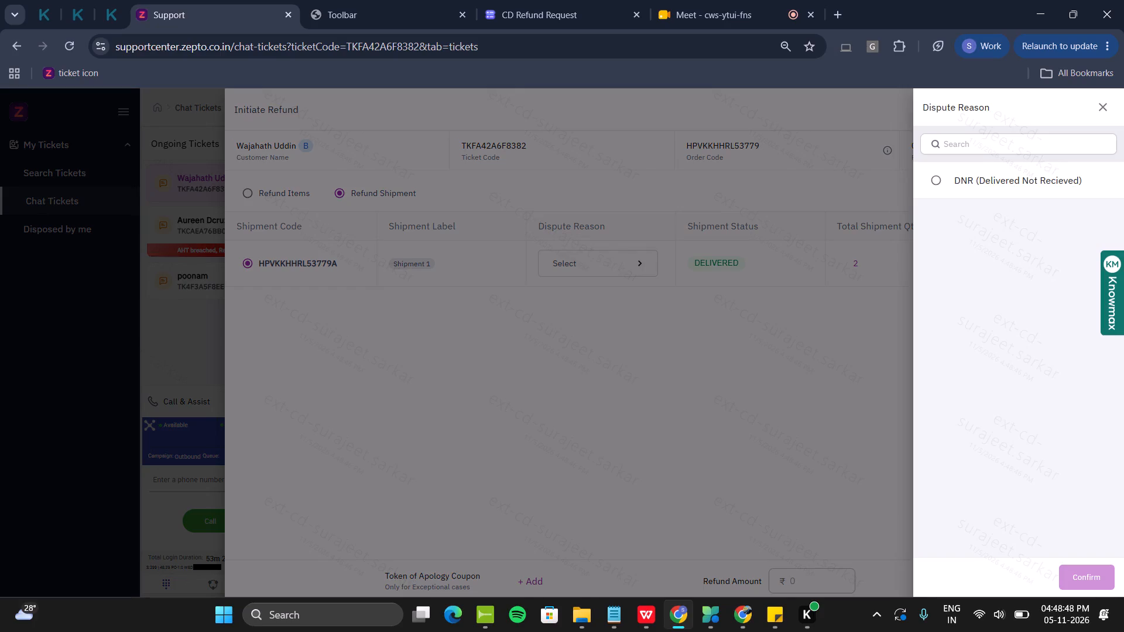
{"action": "left_click", "coordinate": [932, 177]}
{"action": "left_click", "coordinate": [1072, 577]}
{"action": "left_click", "coordinate": [990, 112]}
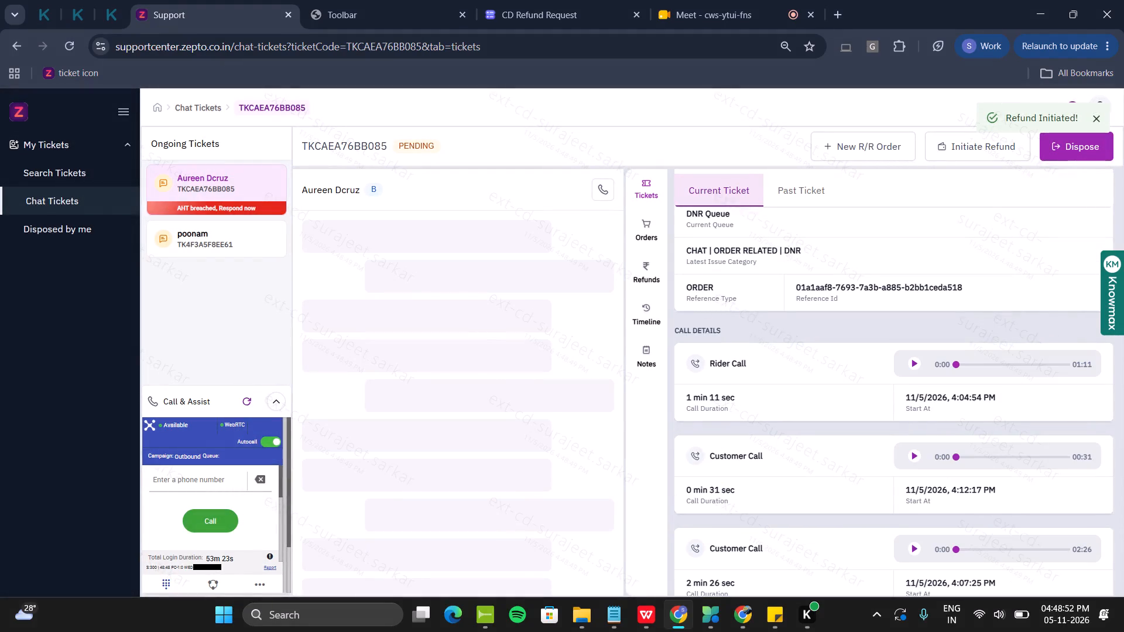
{"action": "left_click", "coordinate": [649, 235]}
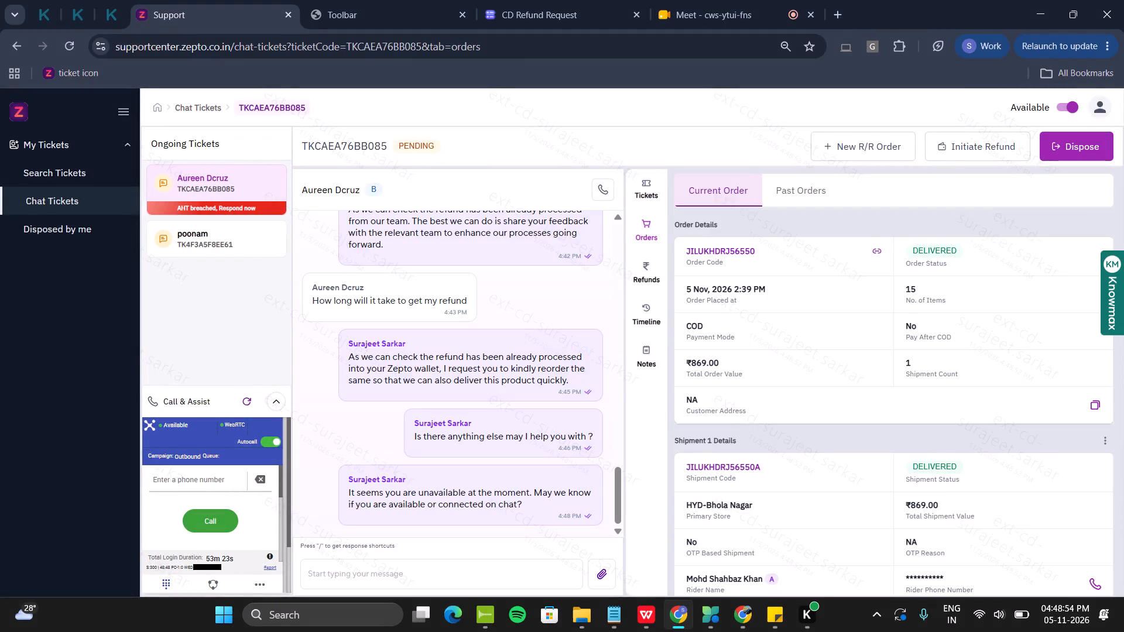
{"action": "scroll", "coordinate": [714, 432], "scroll_direction": "down", "scroll_amount": 2}
{"action": "left_click", "coordinate": [547, 569]}
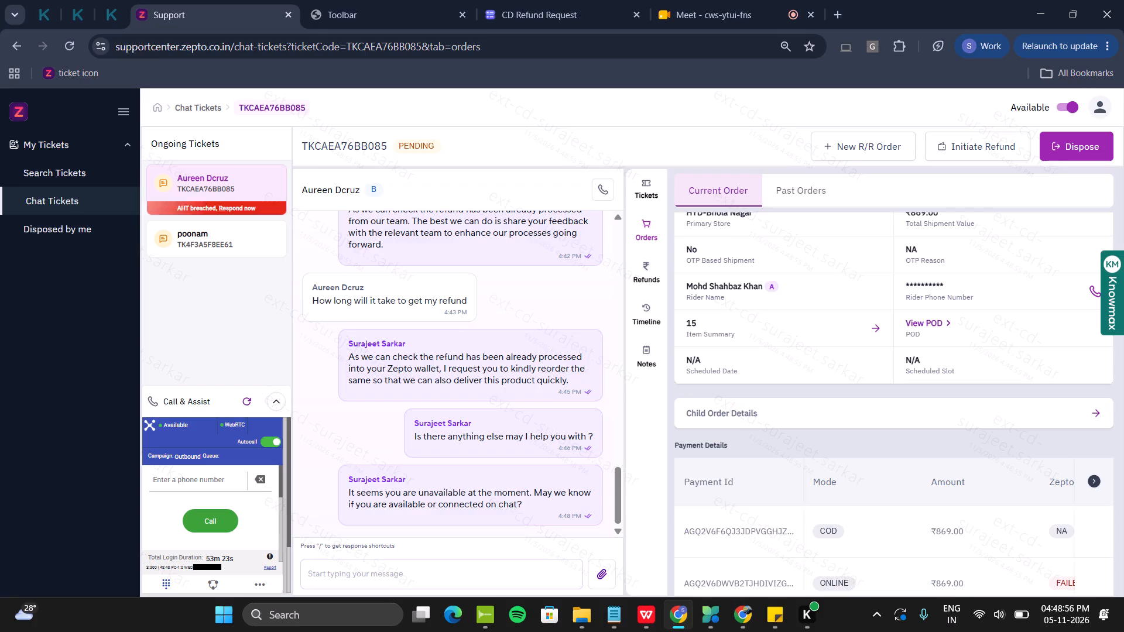
{"action": "left_click", "coordinate": [777, 621]}
{"action": "left_click", "coordinate": [692, 542]}
{"action": "scroll", "coordinate": [327, 187], "scroll_direction": "up", "scroll_amount": 6}
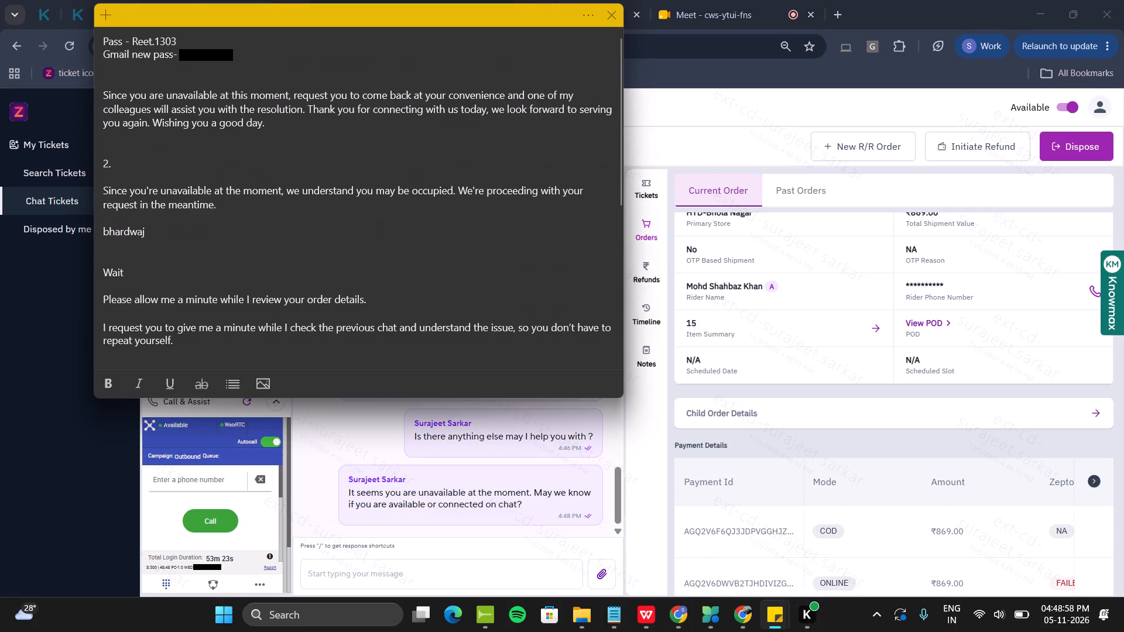
{"action": "triple_click", "coordinate": [255, 97]}
{"action": "key", "text": "ctrl+c"}
{"action": "left_click", "coordinate": [467, 585], "text": "ctrl"}
{"action": "key", "text": "ctrl+v"}
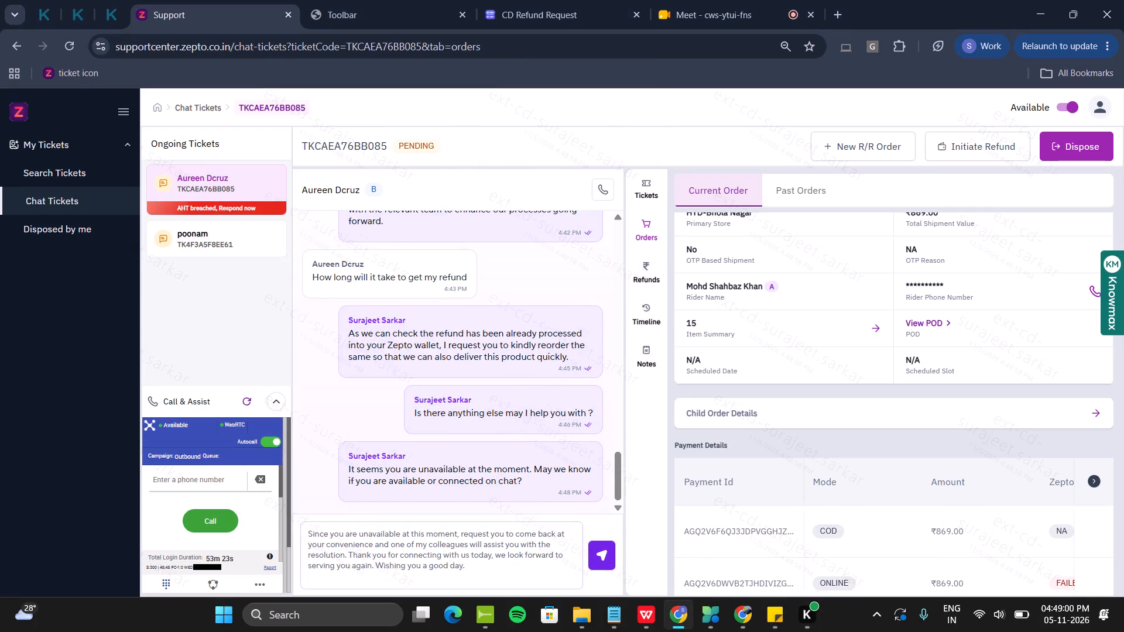
{"action": "key", "text": "Return"}
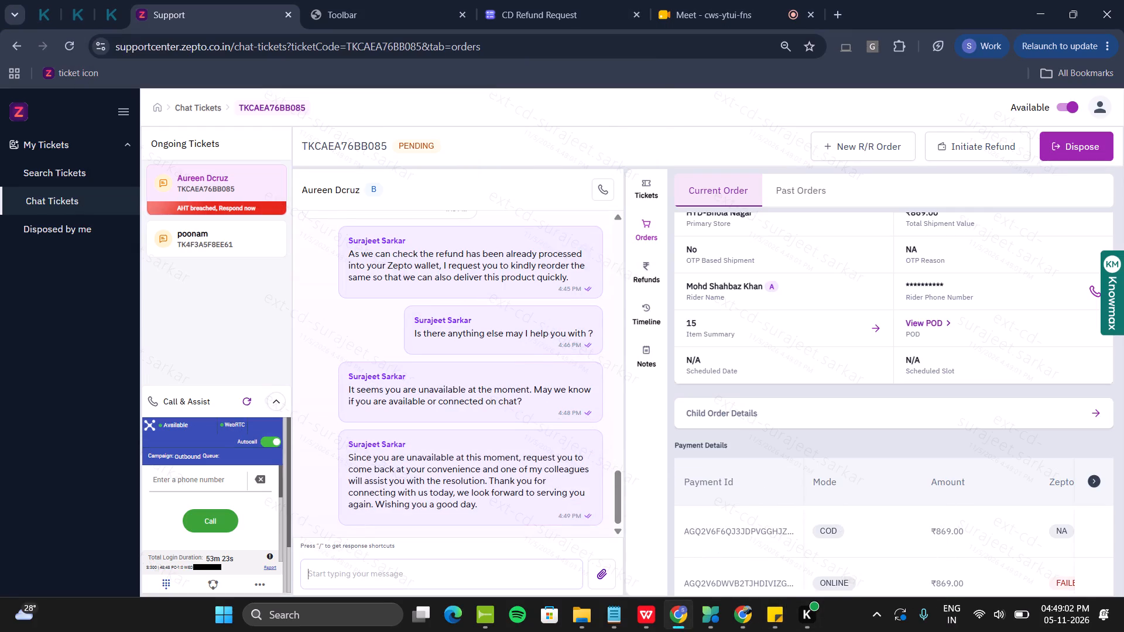
{"action": "left_click", "coordinate": [608, 188]}
{"action": "left_click", "coordinate": [643, 194]}
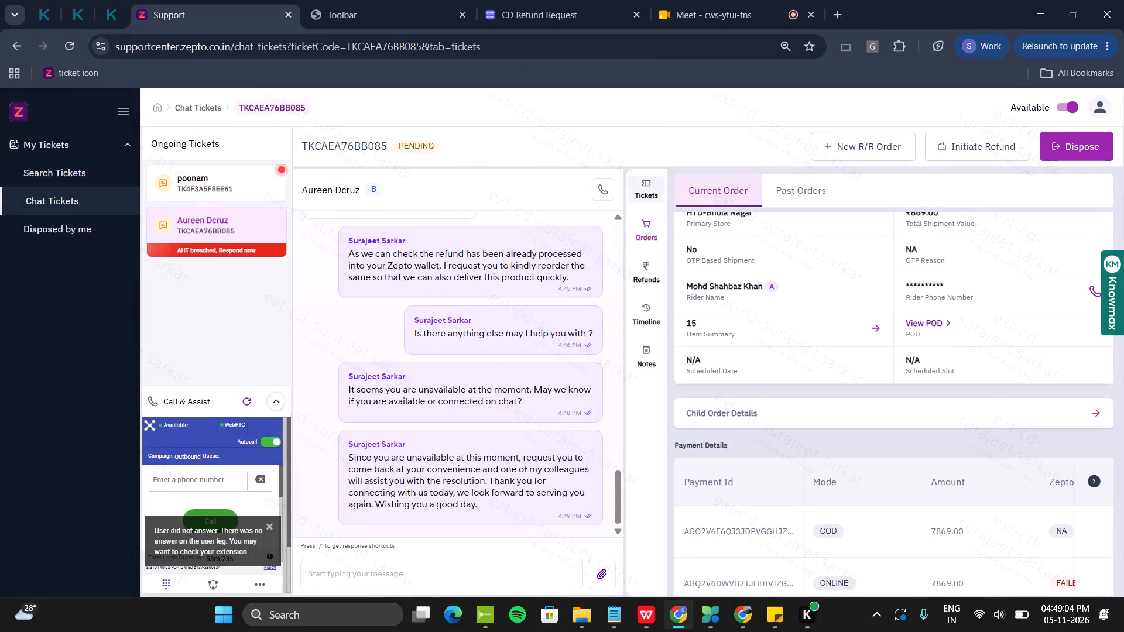
{"action": "scroll", "coordinate": [743, 459], "scroll_direction": "down", "scroll_amount": 16}
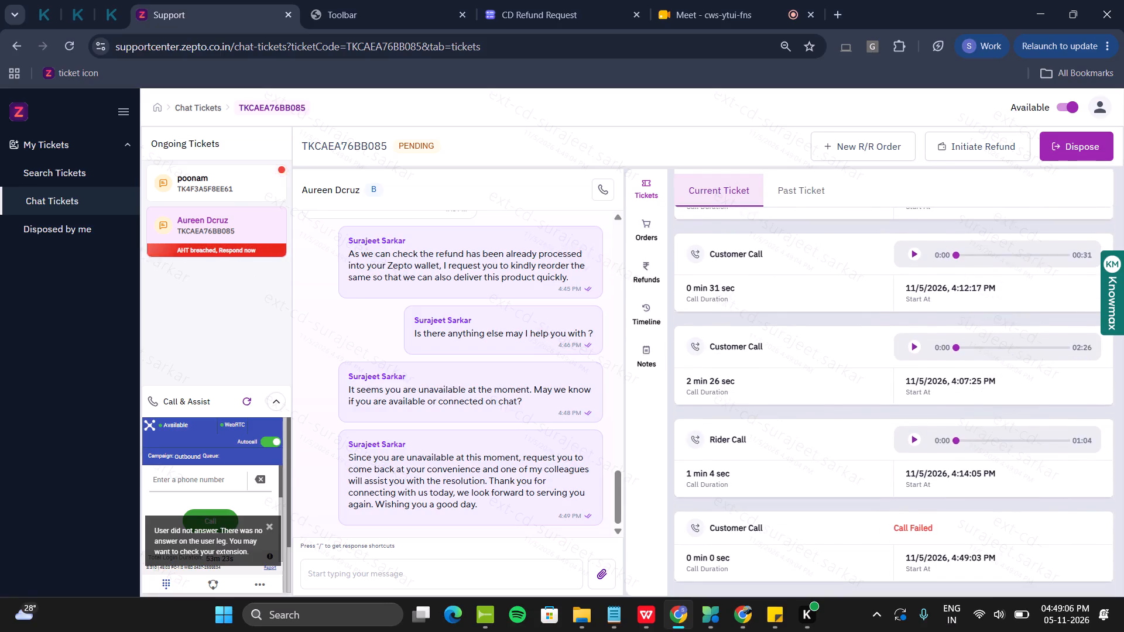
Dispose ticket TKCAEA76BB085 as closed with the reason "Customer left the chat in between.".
{"action": "left_click", "coordinate": [1067, 147]}
{"action": "left_click", "coordinate": [883, 146]}
{"action": "left_click", "coordinate": [920, 435]}
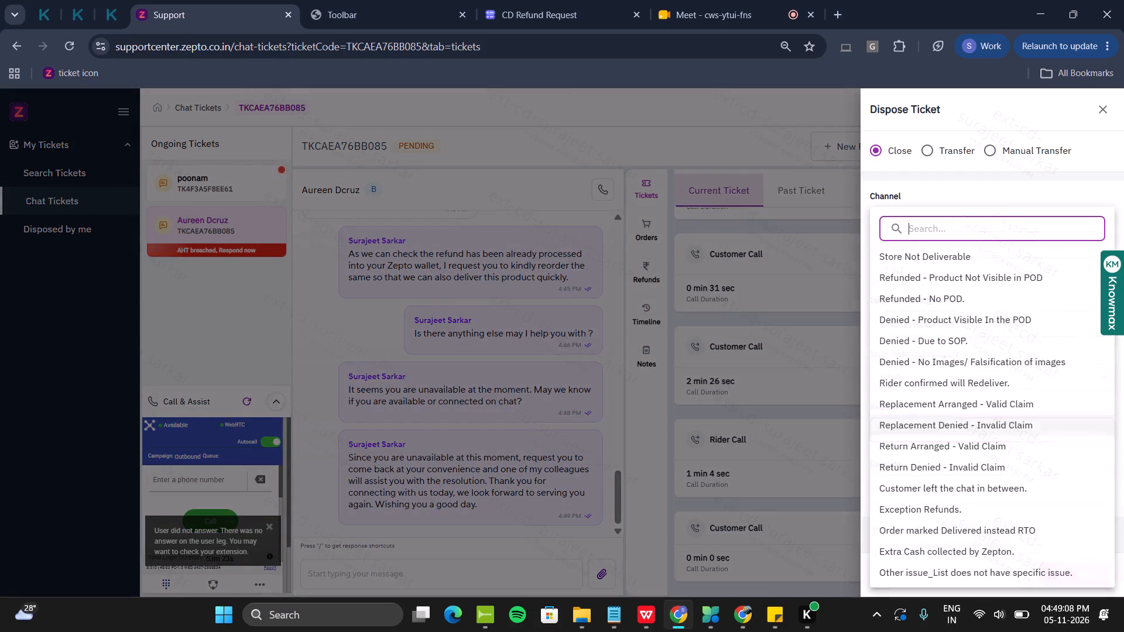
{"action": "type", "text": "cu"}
{"action": "left_click", "coordinate": [964, 493]}
{"action": "left_click", "coordinate": [1077, 573]}
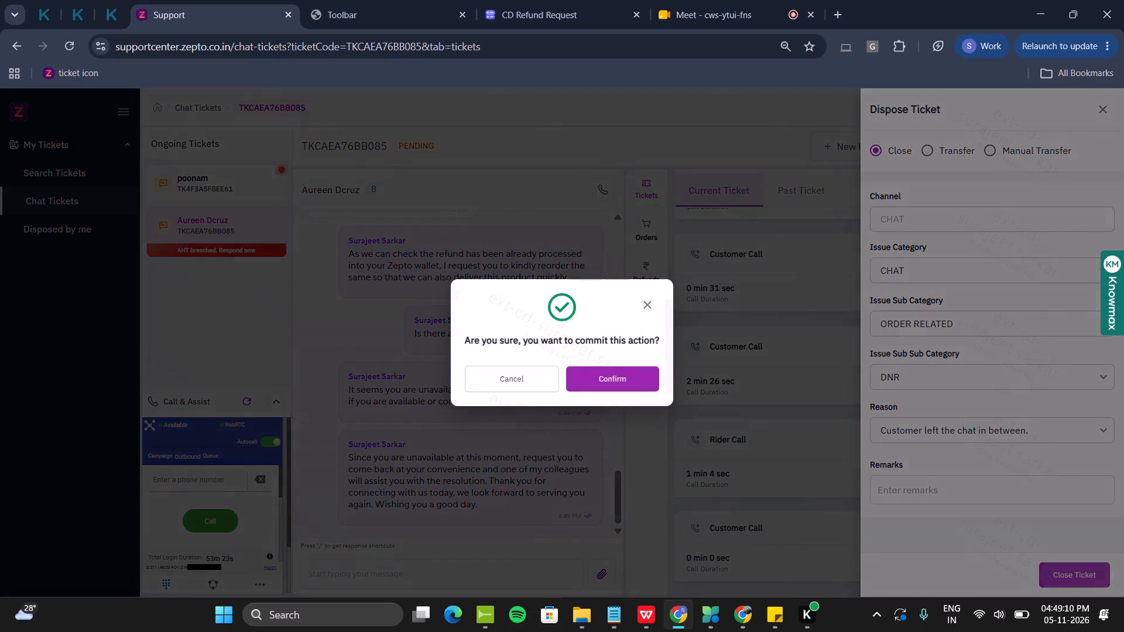
{"action": "left_click", "coordinate": [666, 367]}
{"action": "left_click", "coordinate": [650, 376]}
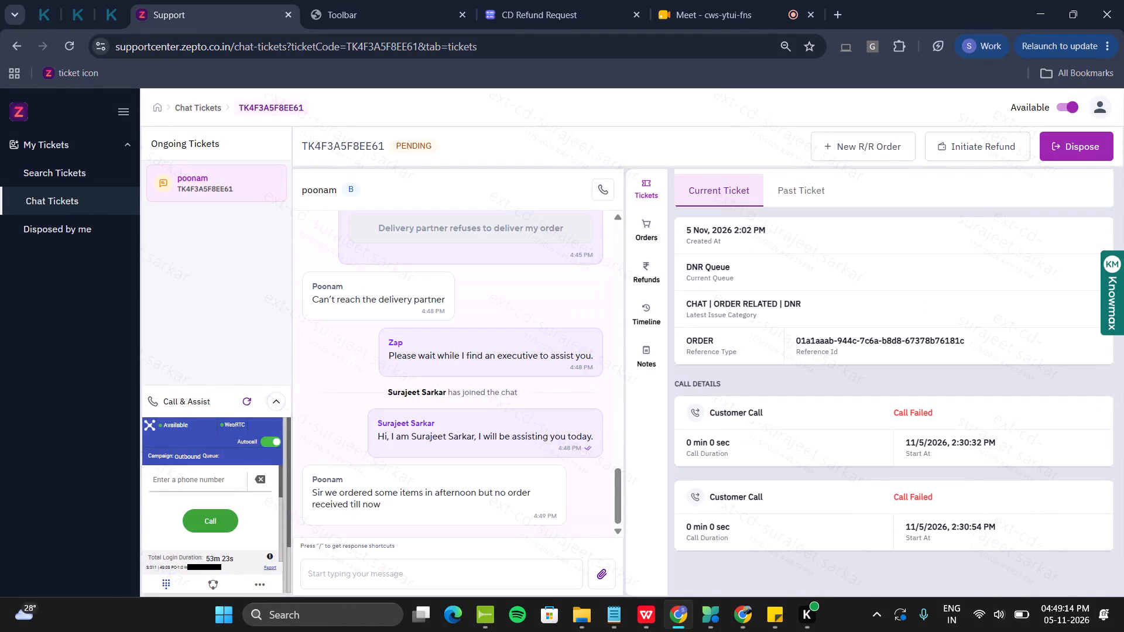
{"action": "left_click", "coordinate": [413, 593]}
{"action": "left_click", "coordinate": [403, 578]}
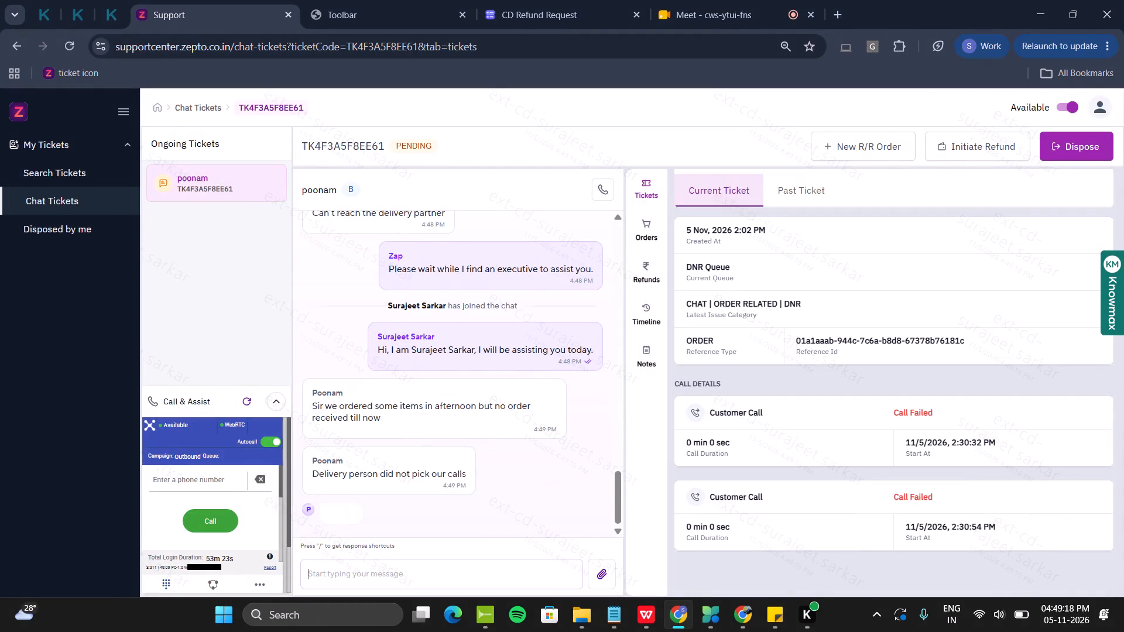
{"action": "key", "text": "super+v"}
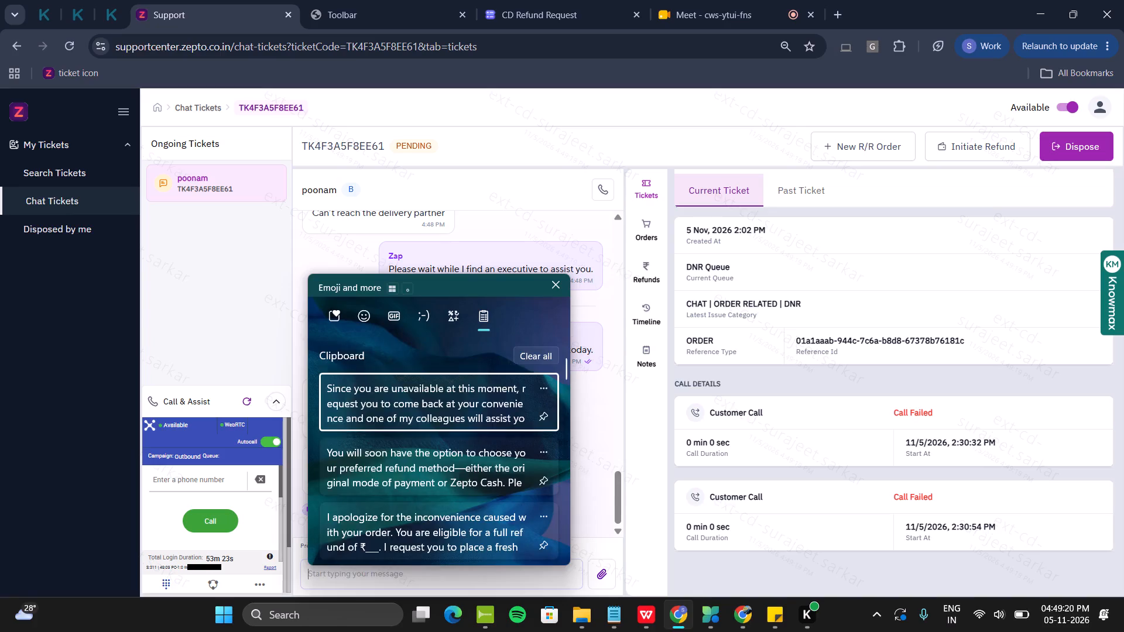
{"action": "key", "text": "Left"}
{"action": "key", "text": "Left"}
{"action": "key", "text": "Return"}
{"action": "key", "text": "ctrl+v"}
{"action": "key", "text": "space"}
{"action": "key", "text": "Return"}
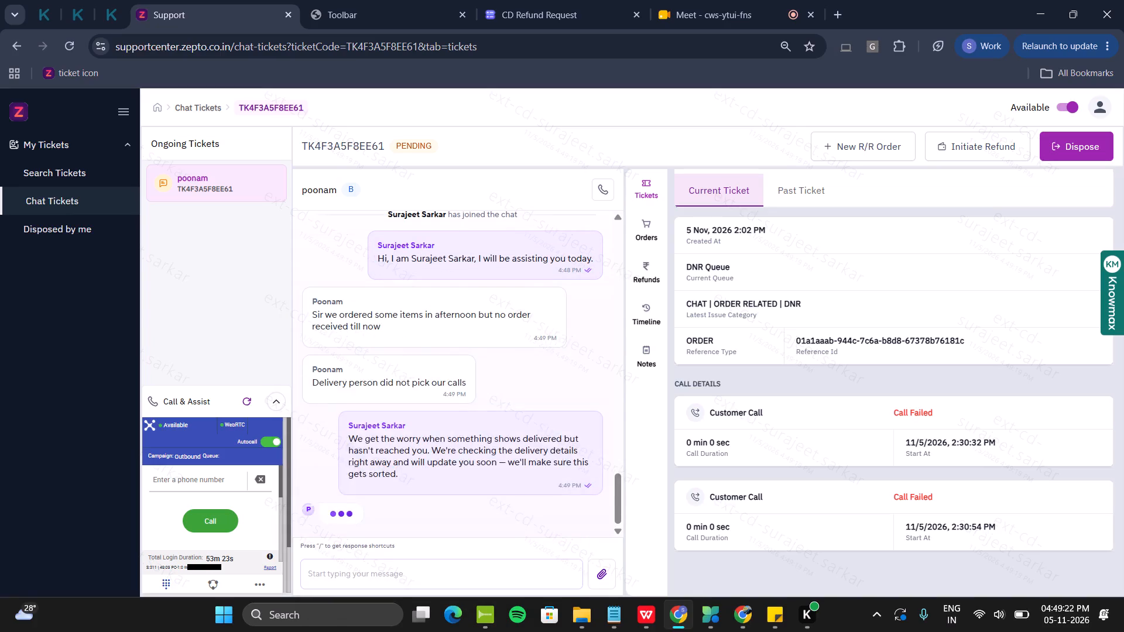
{"action": "key", "text": "super+v"}
{"action": "key", "text": "Left"}
{"action": "key", "text": "Left"}
{"action": "key", "text": "Left"}
{"action": "key", "text": "Return"}
{"action": "key", "text": "ctrl+v"}
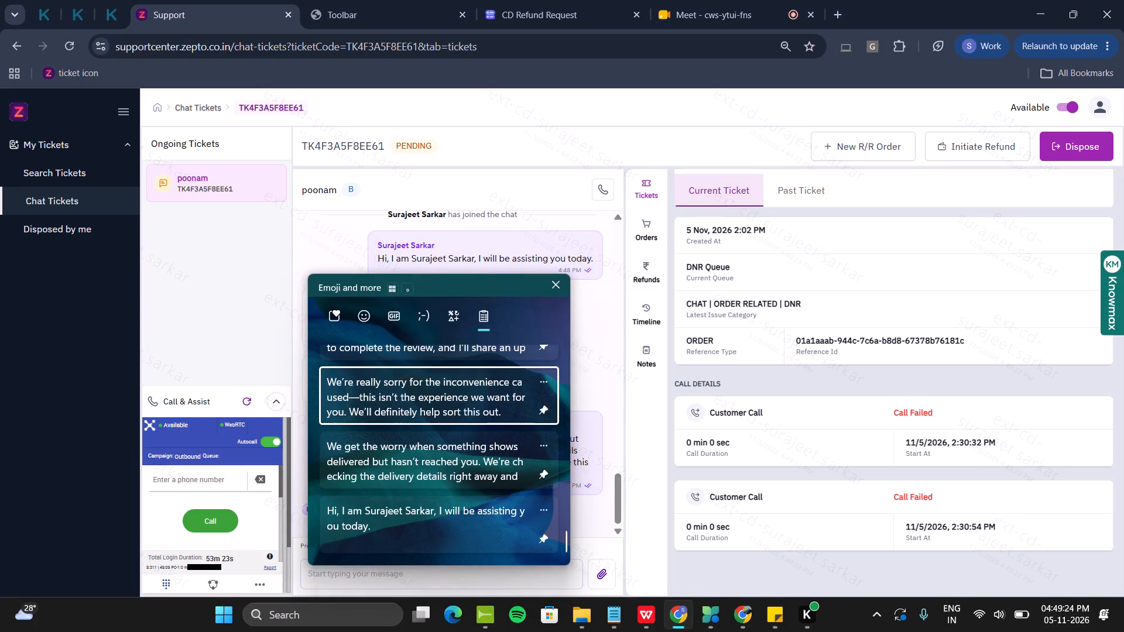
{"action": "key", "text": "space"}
{"action": "key", "text": "Return"}
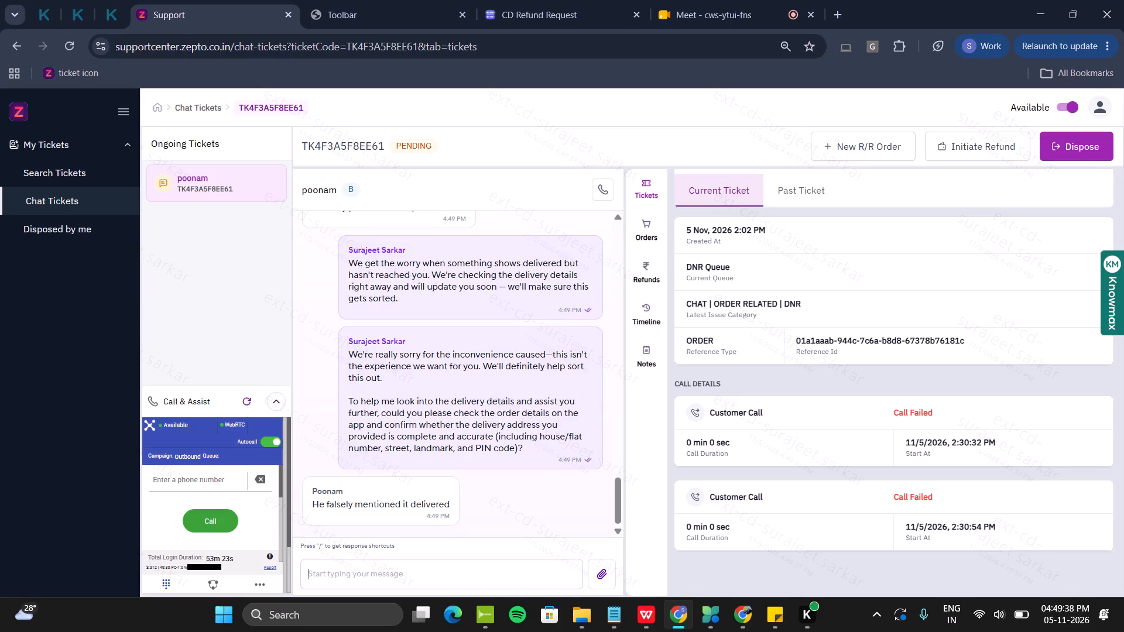
{"action": "left_click", "coordinate": [643, 229]}
{"action": "scroll", "coordinate": [781, 401], "scroll_direction": "down", "scroll_amount": 1}
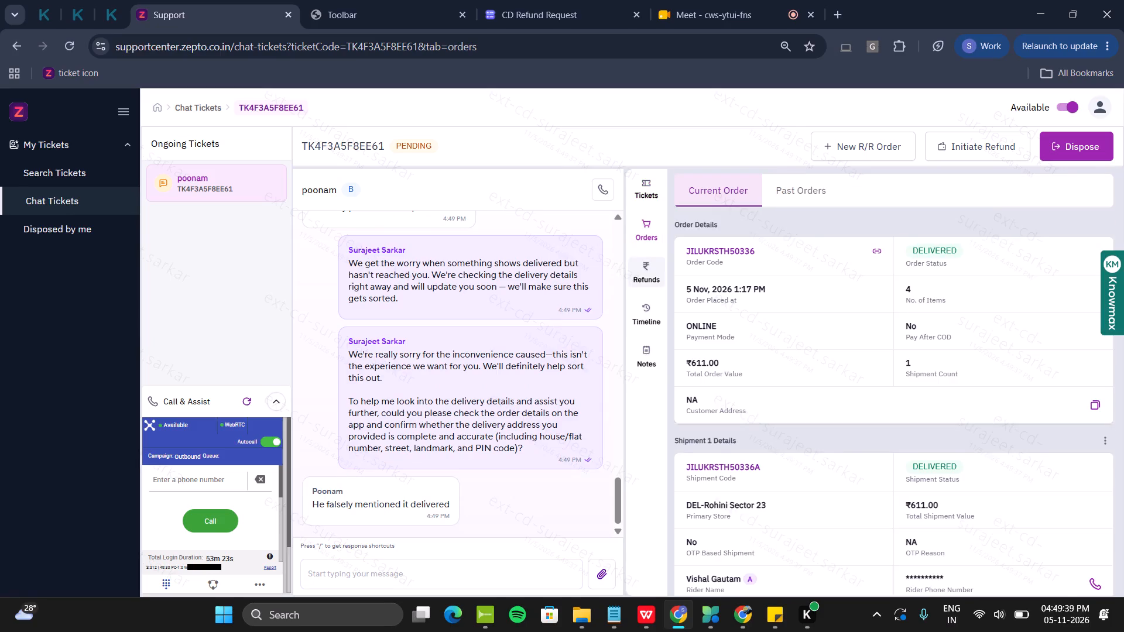
{"action": "left_click", "coordinate": [1097, 441]}
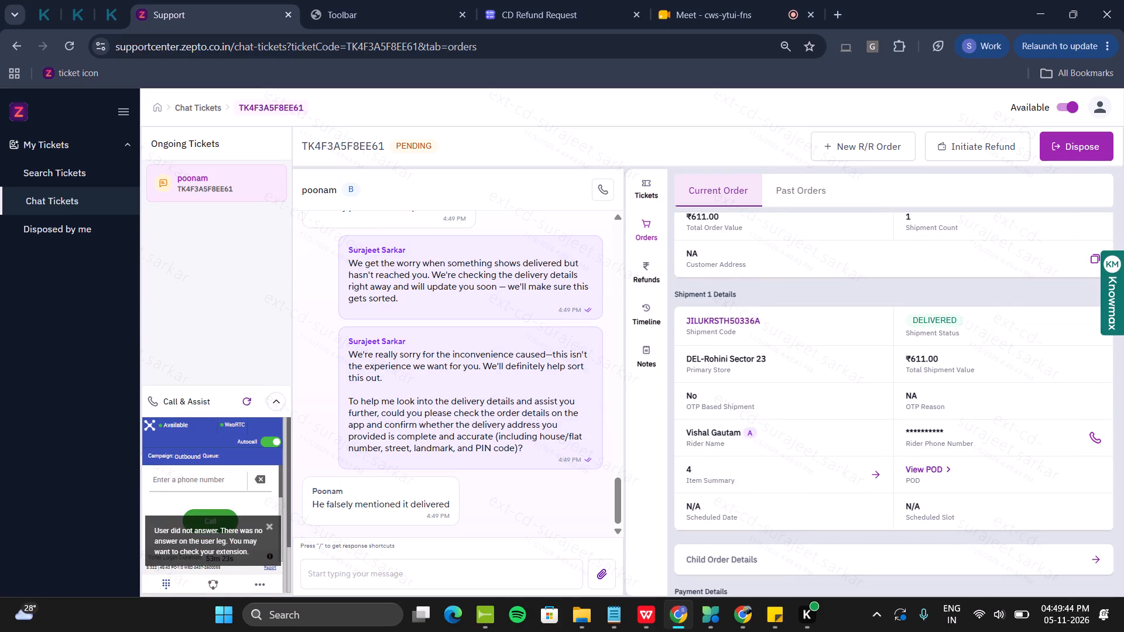
{"action": "left_click", "coordinate": [449, 357]}
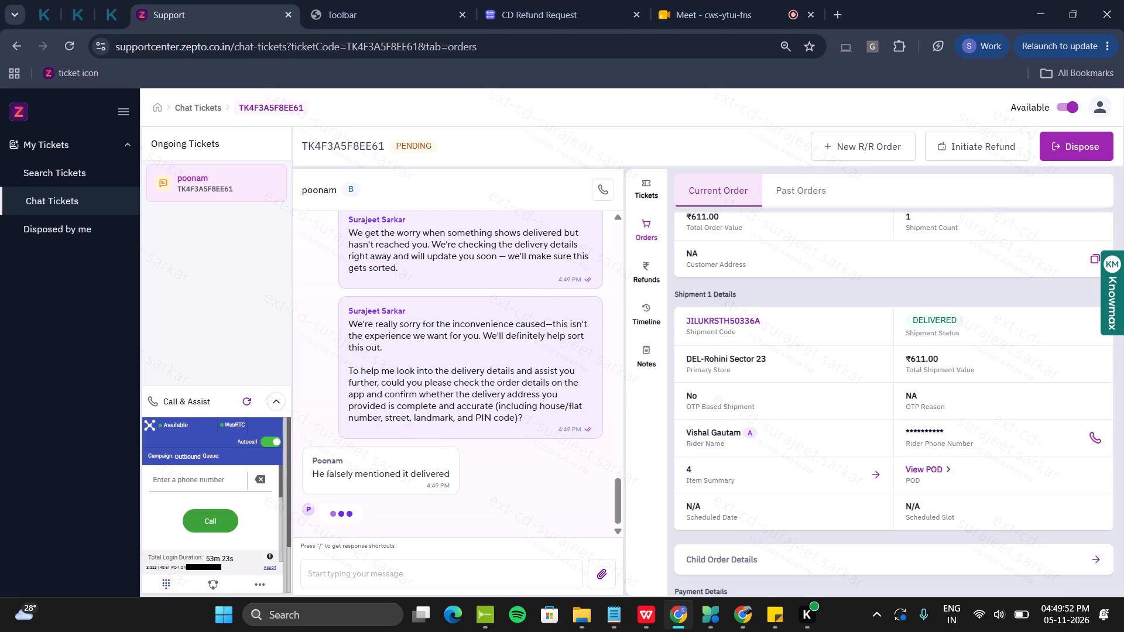
{"action": "left_click", "coordinate": [369, 572]}
{"action": "key", "text": "super+v"}
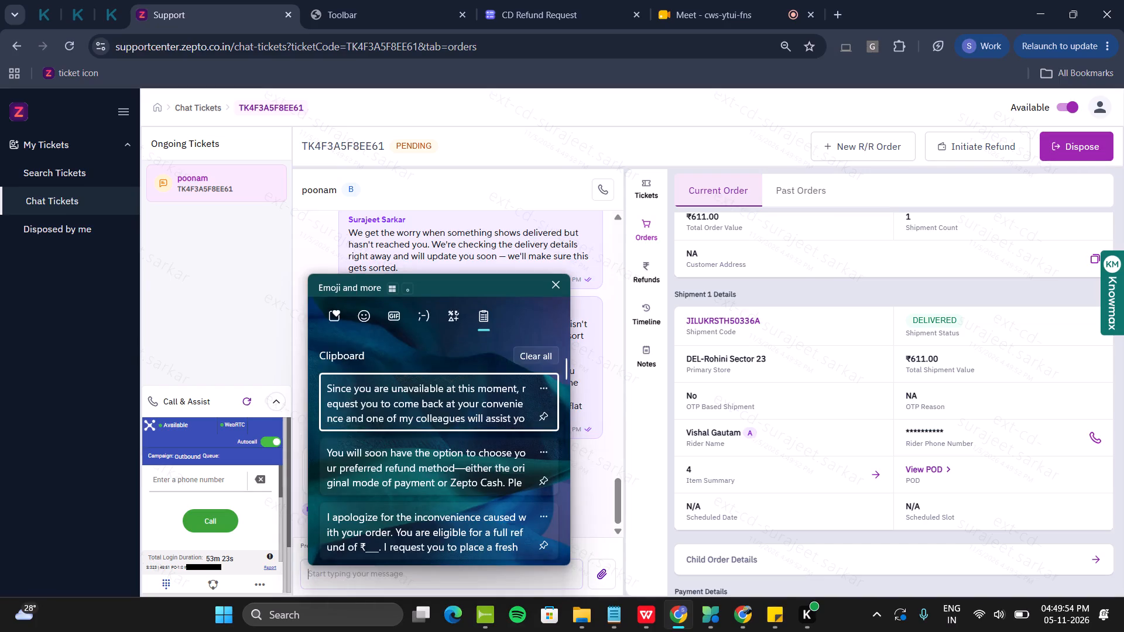
{"action": "key", "text": "Left"}
{"action": "key", "text": "Left"}
{"action": "key", "text": "Left"}
{"action": "key", "text": "Left"}
{"action": "key", "text": "Return"}
{"action": "key", "text": "ctrl+v"}
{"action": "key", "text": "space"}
{"action": "key", "text": "Return"}
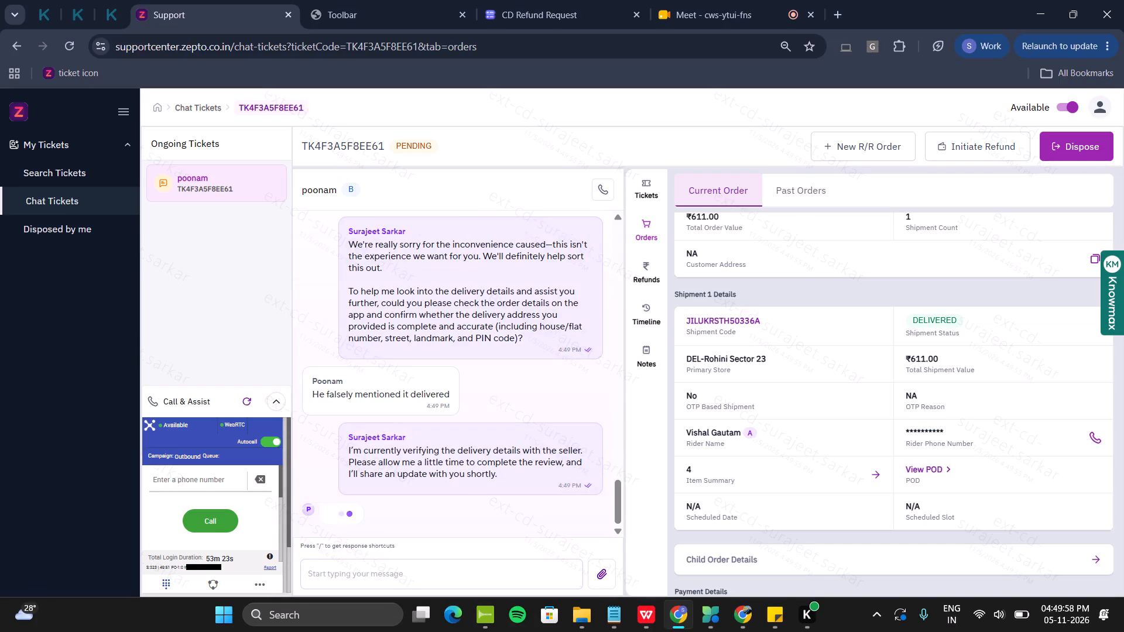
{"action": "scroll", "coordinate": [450, 440], "scroll_direction": "up", "scroll_amount": 14}
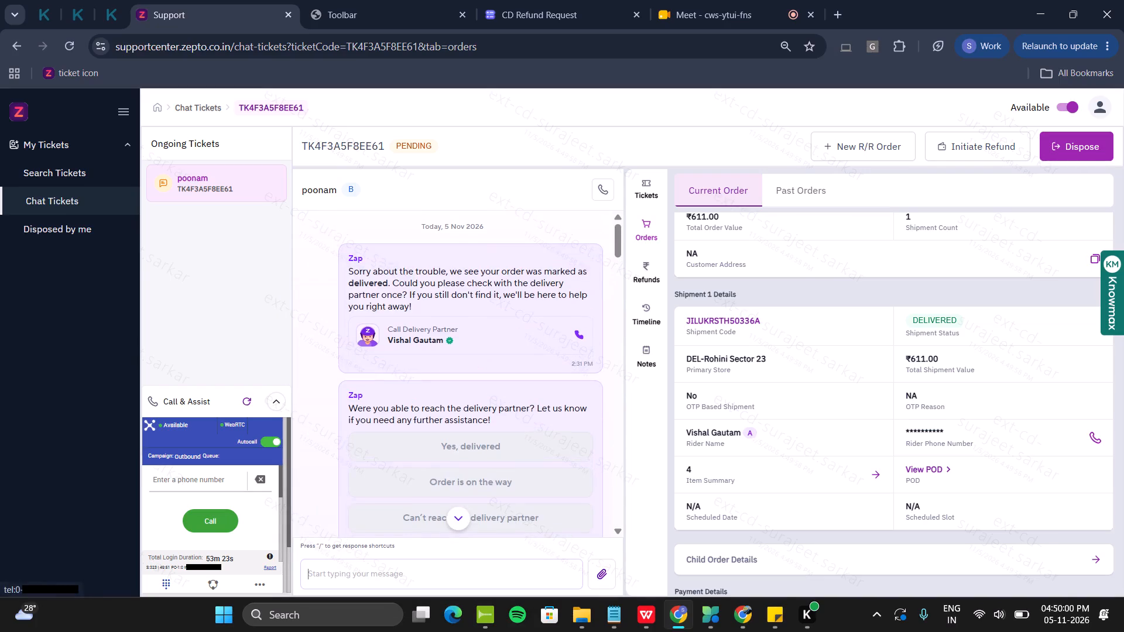
{"action": "scroll", "coordinate": [450, 440], "scroll_direction": "up", "scroll_amount": 2}
{"action": "scroll", "coordinate": [450, 440], "scroll_direction": "down", "scroll_amount": 20}
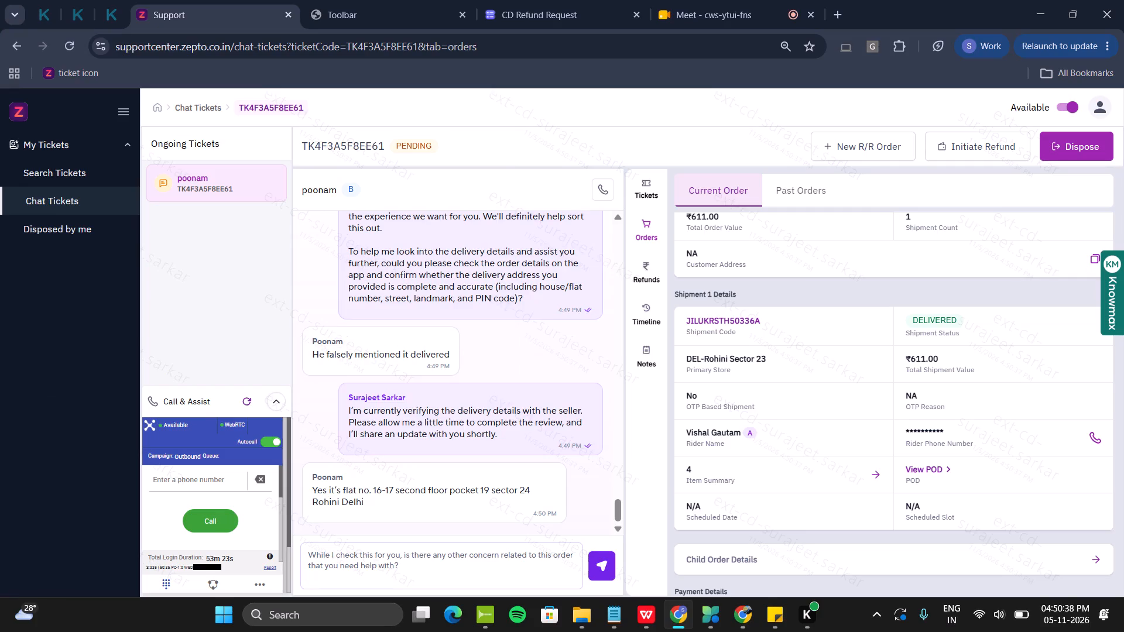
{"action": "key", "text": "Return"}
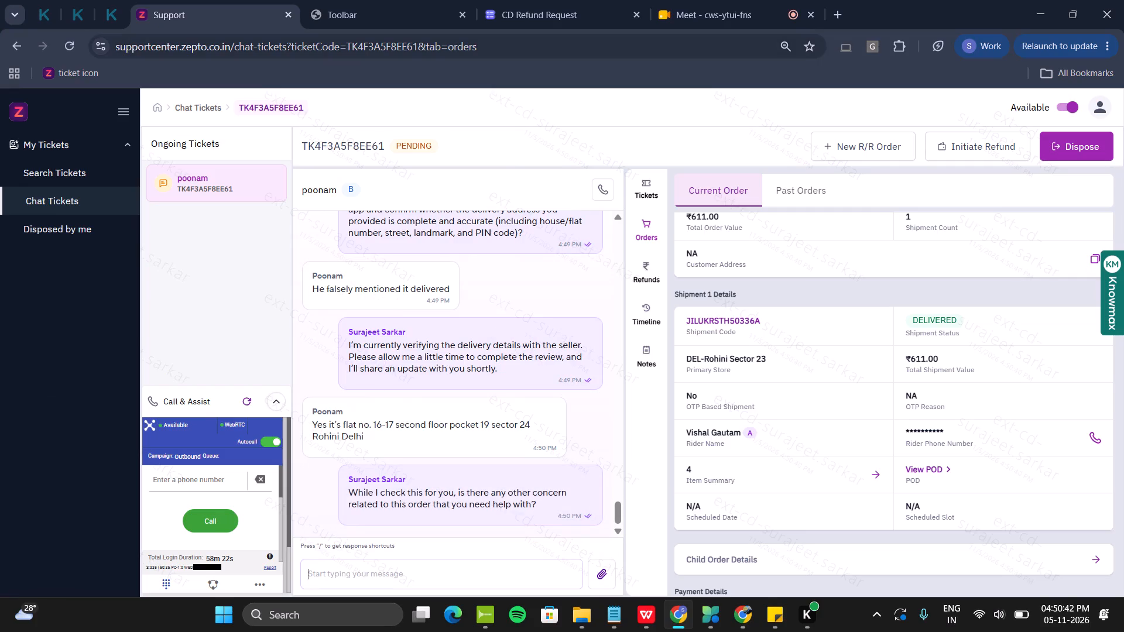
Search the web for canva in a new browser tab and open the "Log into your Canva account" result.
{"action": "left_click", "coordinate": [839, 12]}
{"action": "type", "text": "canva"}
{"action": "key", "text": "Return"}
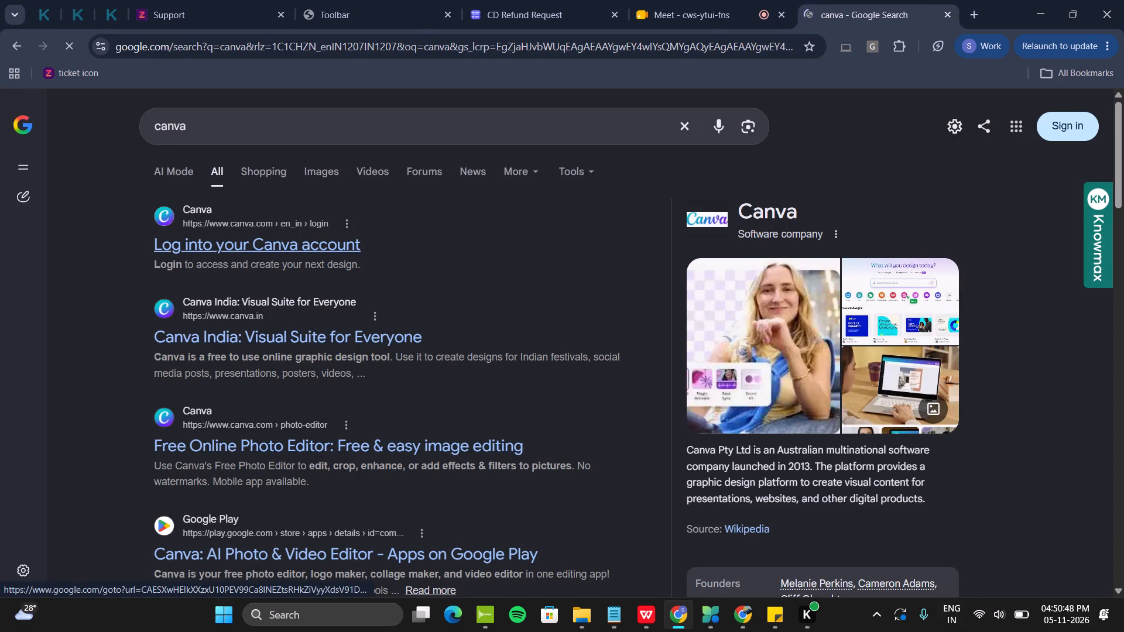
{"action": "left_click", "coordinate": [309, 250]}
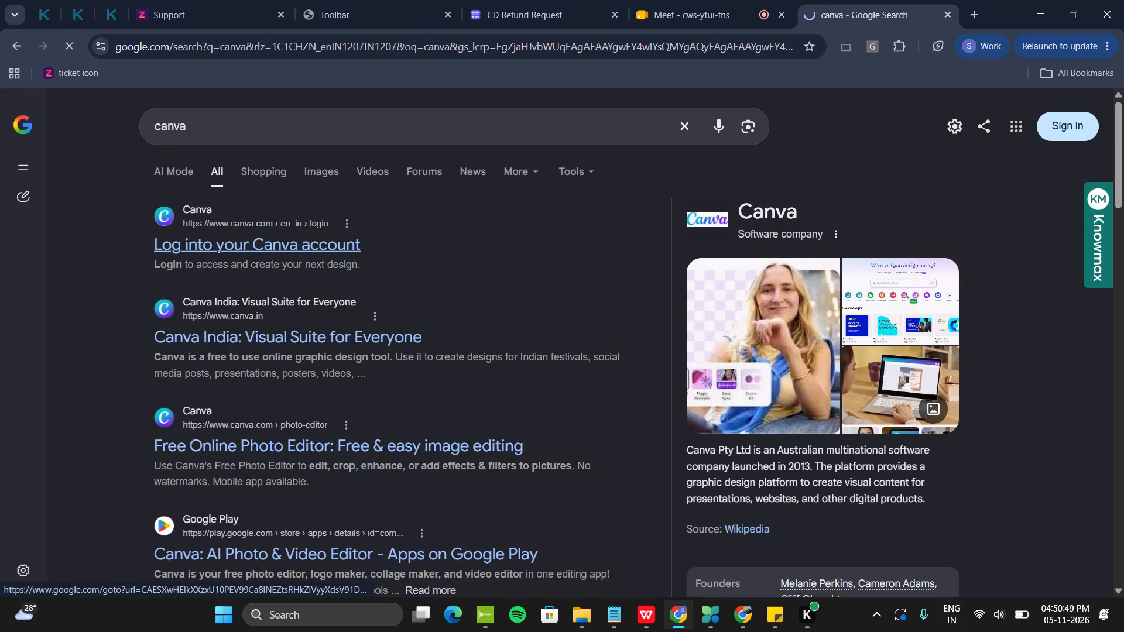
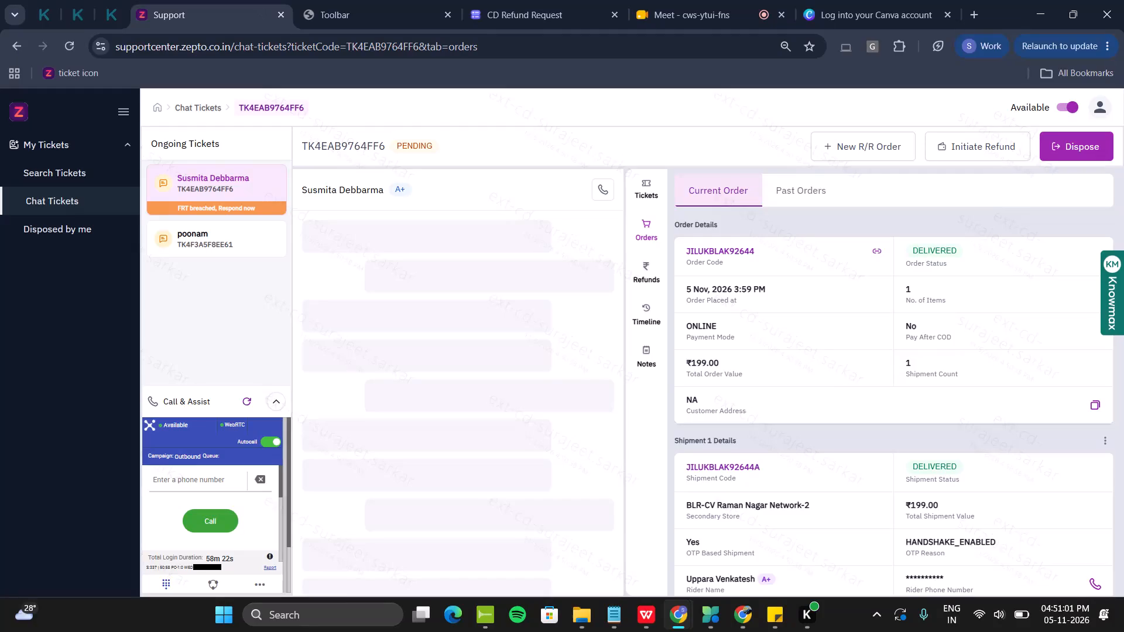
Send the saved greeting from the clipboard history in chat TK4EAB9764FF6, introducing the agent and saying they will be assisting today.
{"action": "left_click", "coordinate": [381, 576]}
{"action": "key", "text": "super+v"}
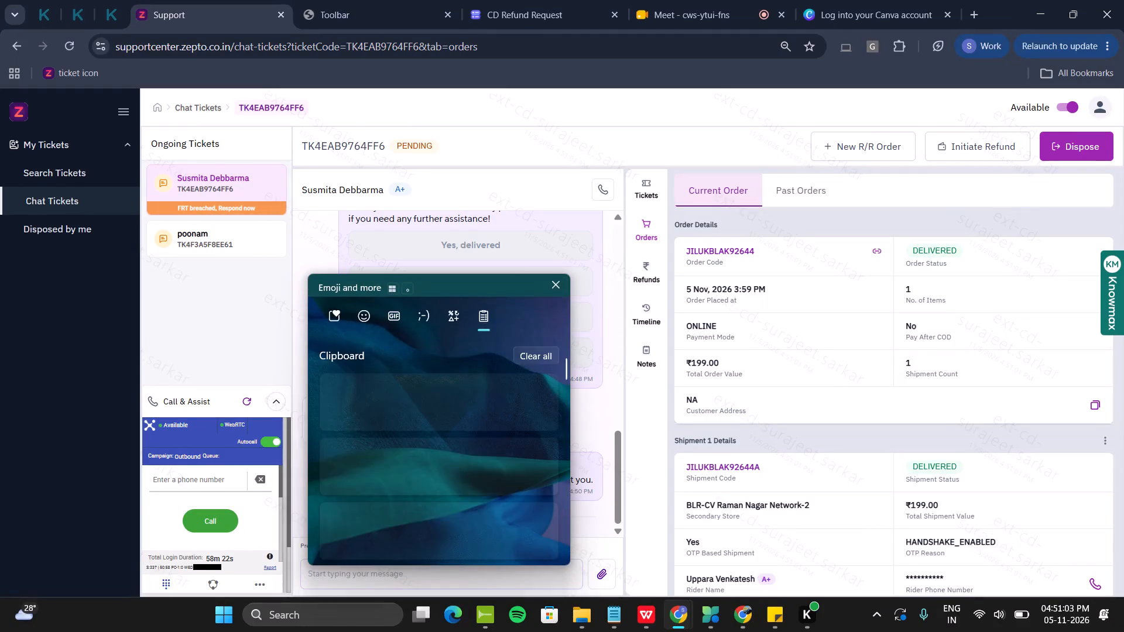
{"action": "key", "text": "Left"}
{"action": "key", "text": "Return"}
{"action": "key", "text": "ctrl+v"}
{"action": "key", "text": "ctrl+space"}
{"action": "key", "text": "Return"}
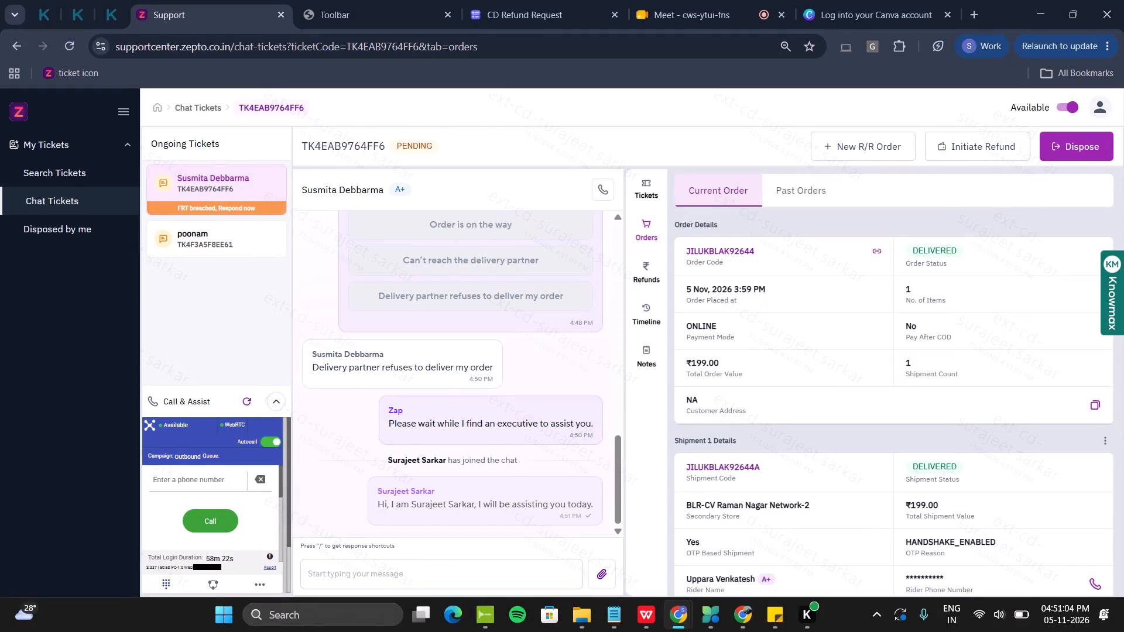
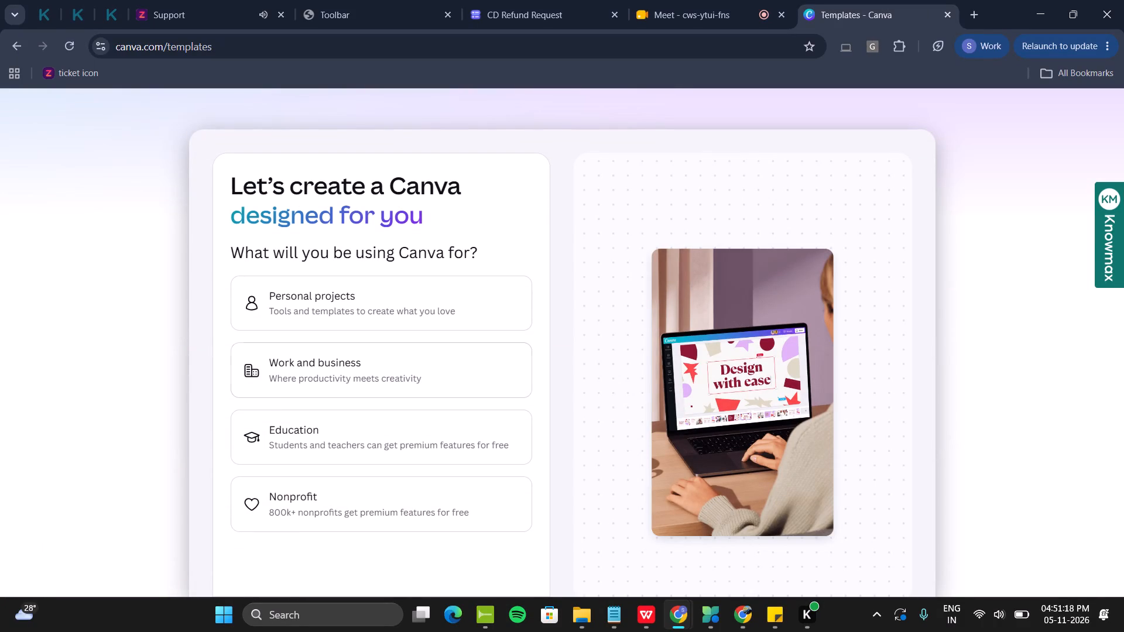
{"action": "left_click", "coordinate": [201, 0]}
{"action": "left_click", "coordinate": [246, 187]}
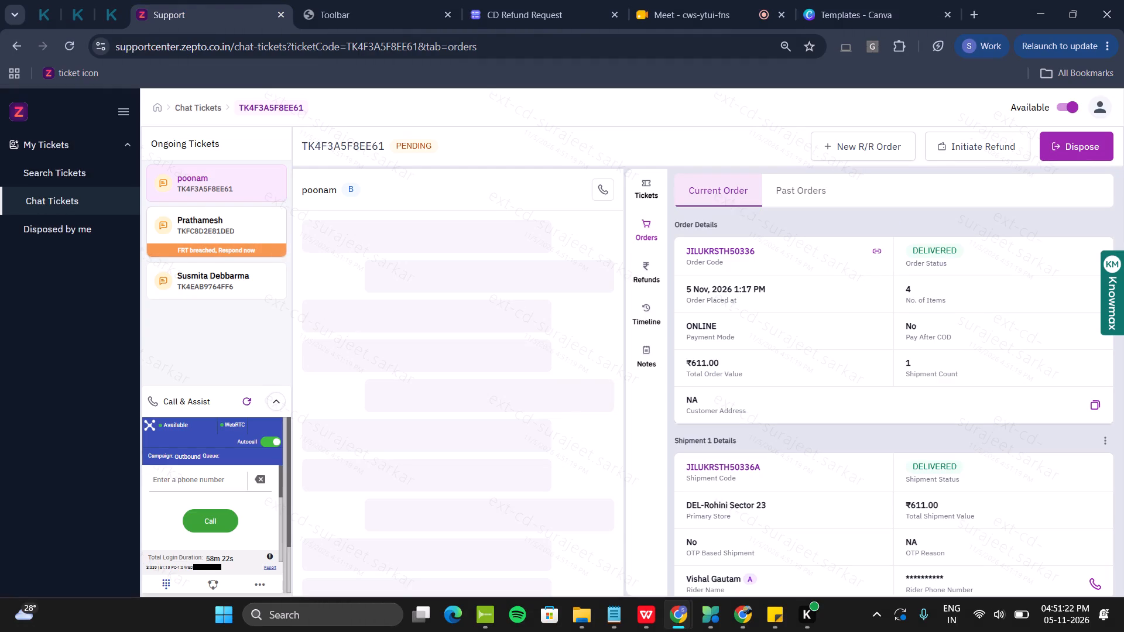
{"action": "left_click", "coordinate": [248, 244]}
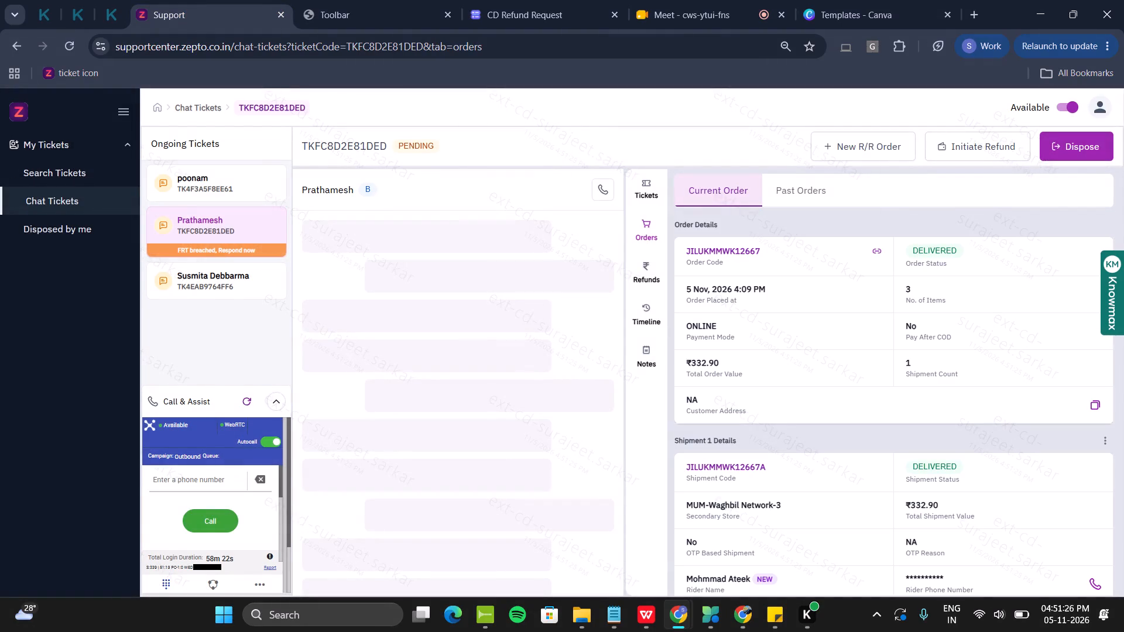
{"action": "left_click", "coordinate": [414, 568]}
{"action": "key", "text": "super+v"}
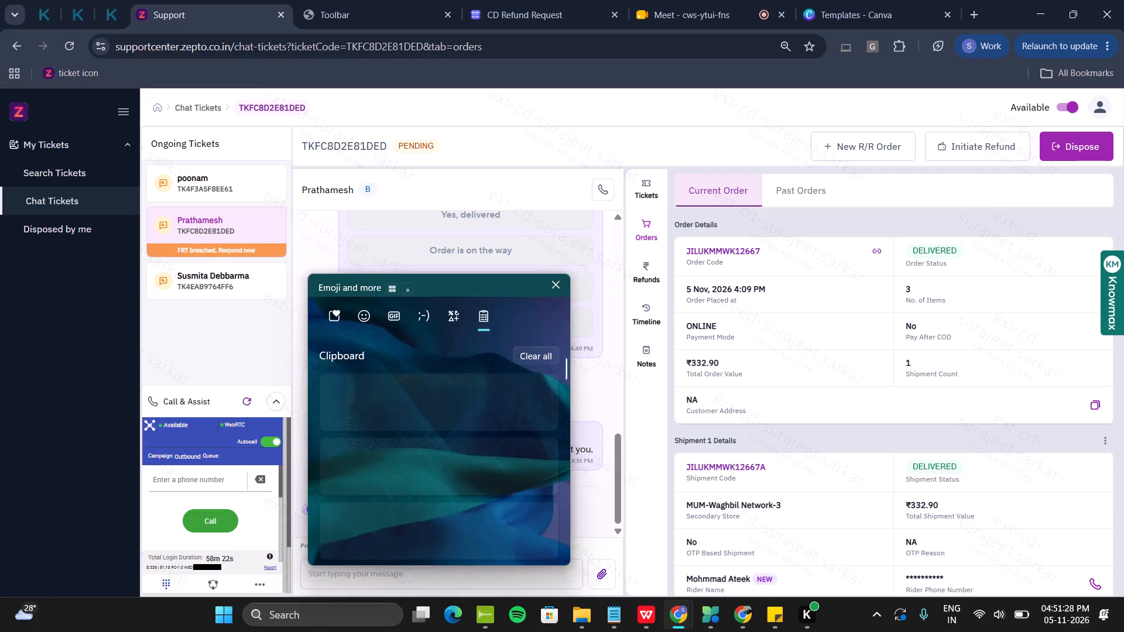
{"action": "key", "text": "Left"}
{"action": "key", "text": "Return"}
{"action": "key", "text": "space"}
{"action": "key", "text": "ctrl+v"}
{"action": "key", "text": "Return"}
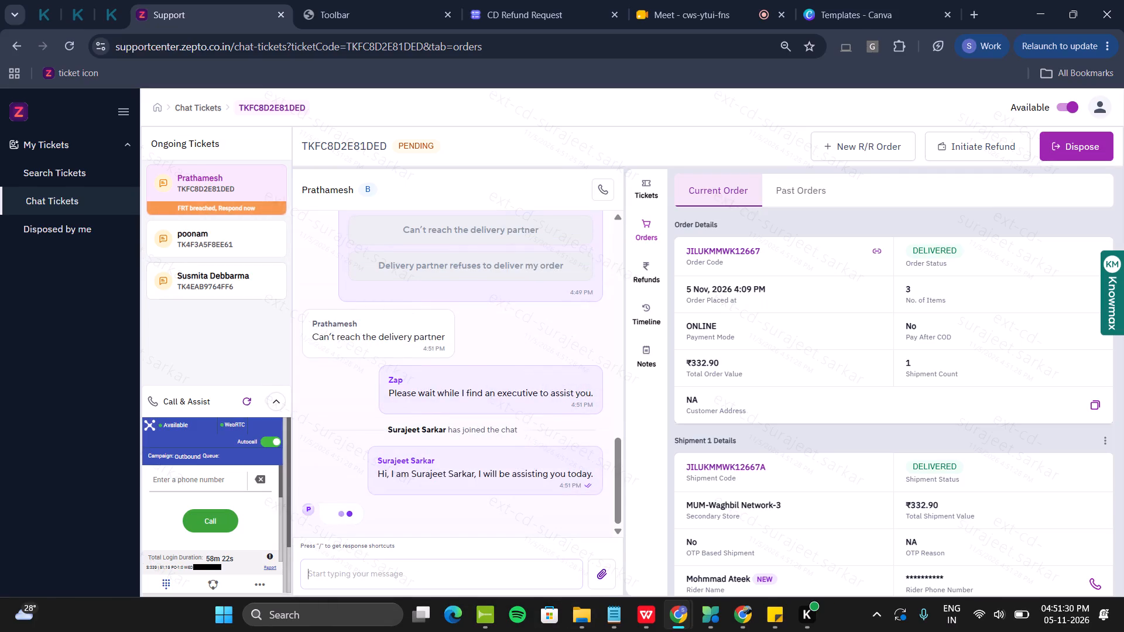
{"action": "left_click", "coordinate": [262, 274]}
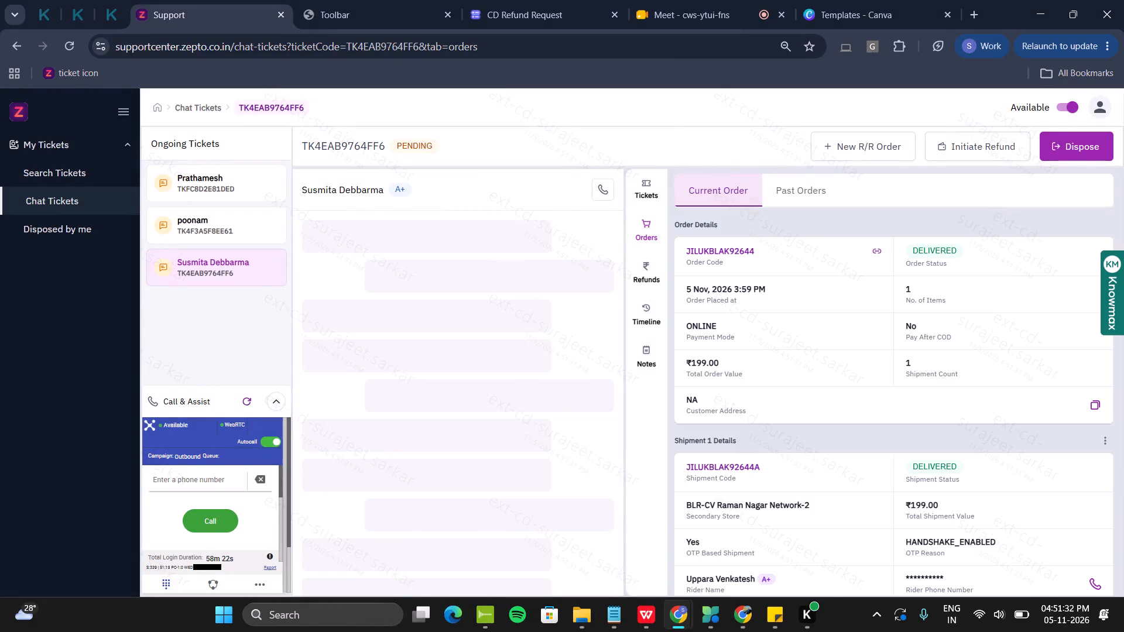
{"action": "left_click", "coordinate": [448, 580]}
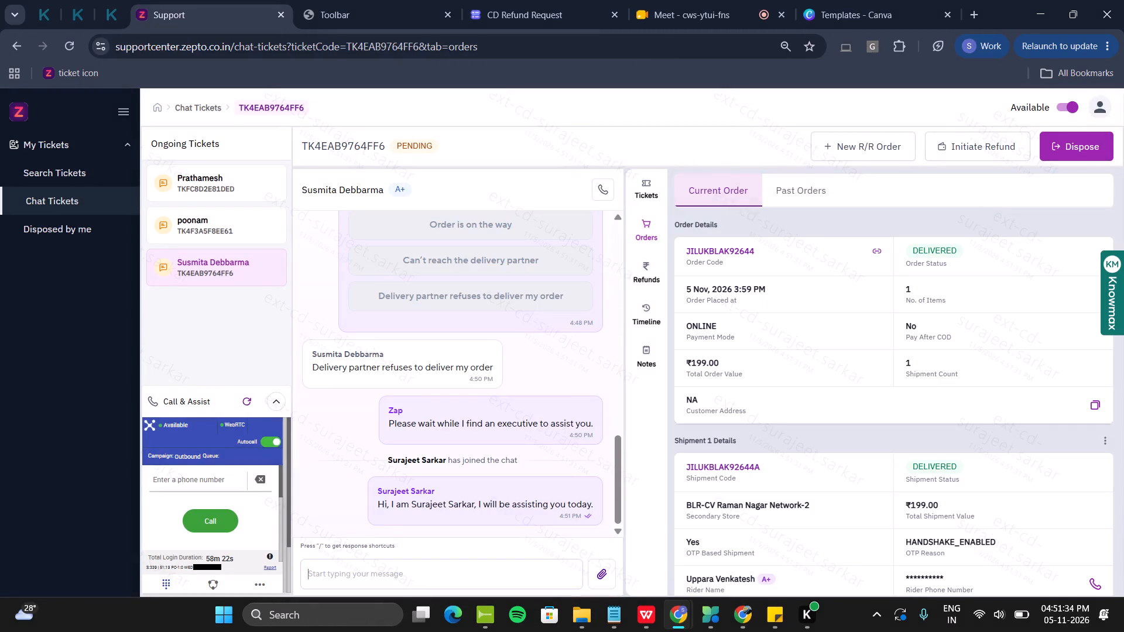
{"action": "key", "text": "super+v"}
{"action": "key", "text": "Left"}
{"action": "key", "text": "Left"}
{"action": "key", "text": "Return"}
{"action": "key", "text": "ctrl+v"}
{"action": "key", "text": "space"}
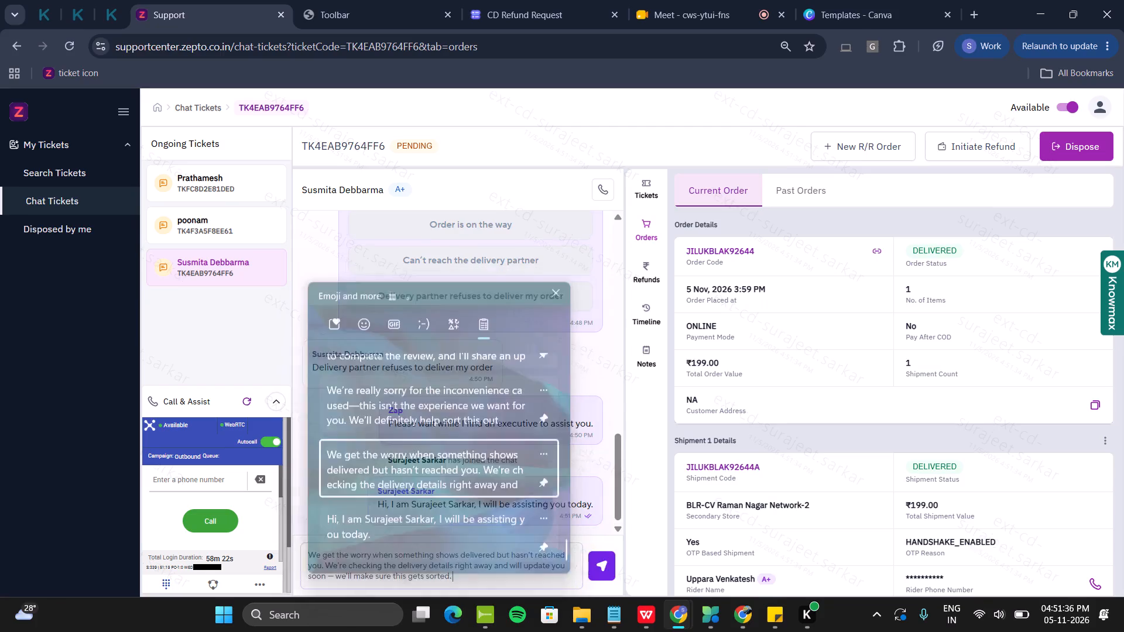
{"action": "key", "text": "Return"}
{"action": "key", "text": "super+v"}
{"action": "key", "text": "Left"}
{"action": "key", "text": "Left"}
{"action": "key", "text": "Left"}
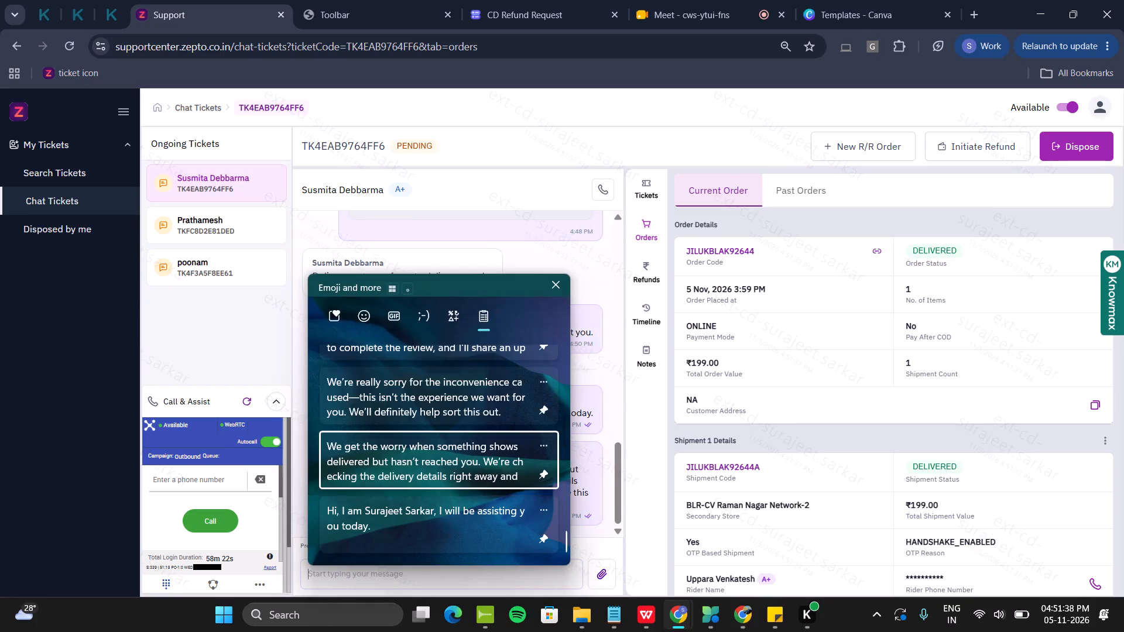
{"action": "key", "text": "Return"}
{"action": "key", "text": "ctrl+v"}
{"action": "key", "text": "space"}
{"action": "key", "text": "Return"}
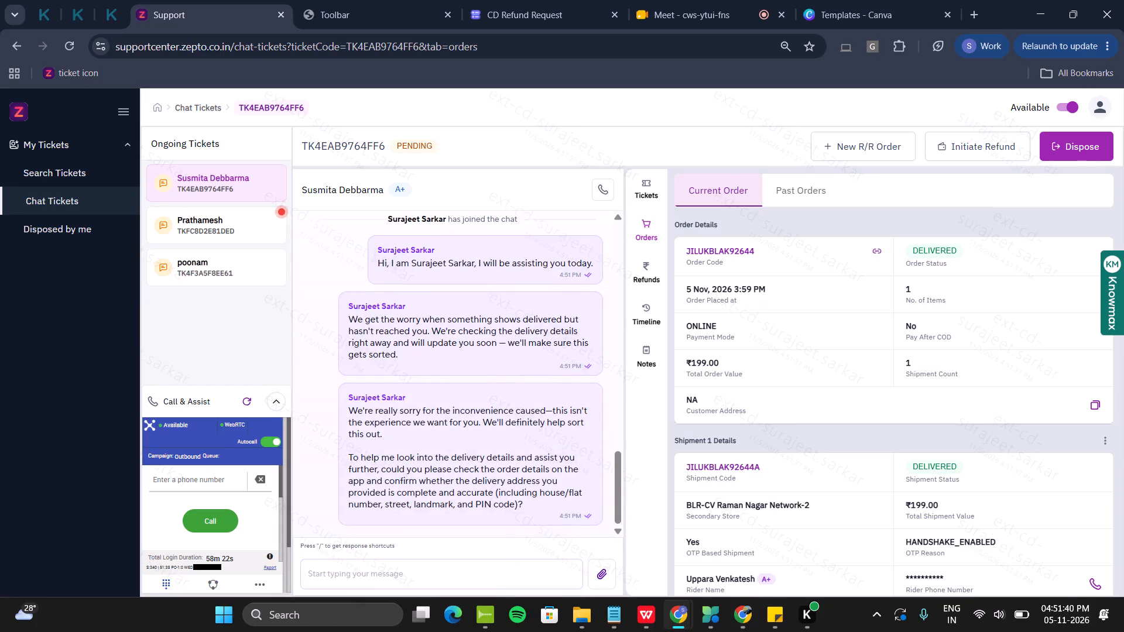
In chat TKFC8D2E81DED, send the saved "We get the worry when something shows delivered but hasn't reached you" reply.
{"action": "left_click", "coordinate": [224, 218]}
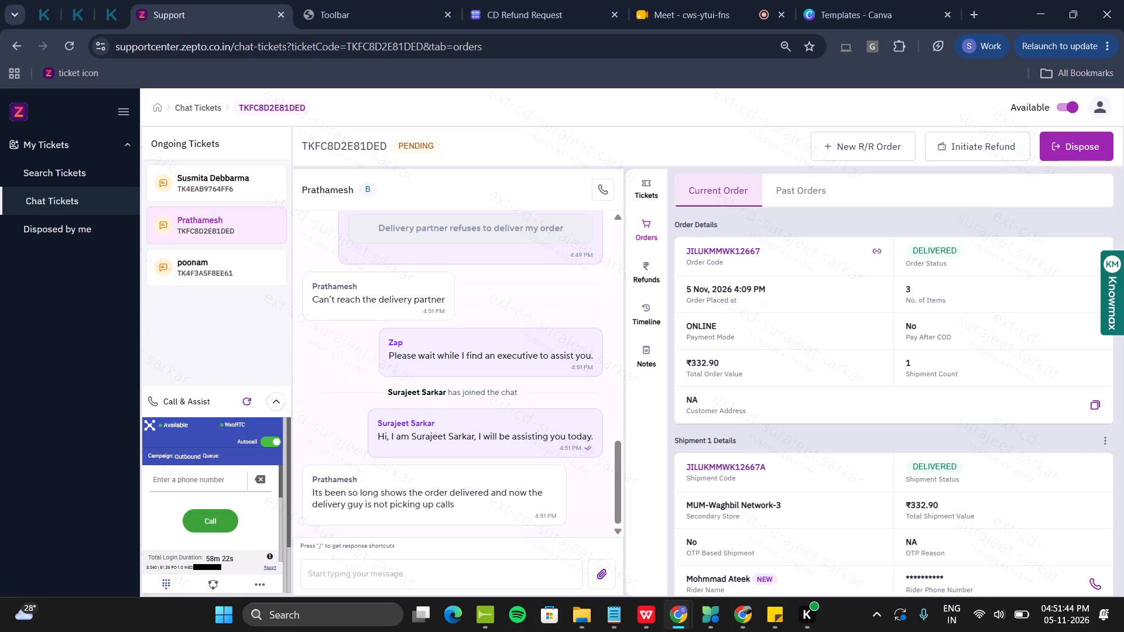
{"action": "left_click", "coordinate": [439, 570]}
{"action": "key", "text": "super+v"}
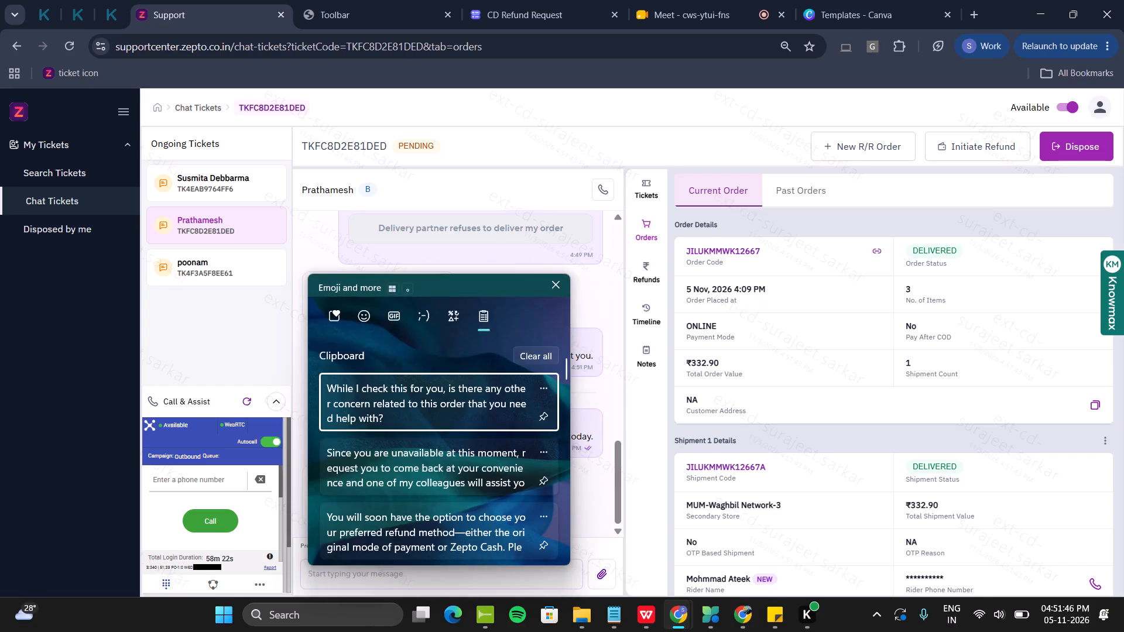
{"action": "key", "text": "Left"}
{"action": "key", "text": "Left"}
{"action": "key", "text": "Return"}
{"action": "key", "text": "ctrl+v"}
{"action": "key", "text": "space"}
{"action": "key", "text": "Return"}
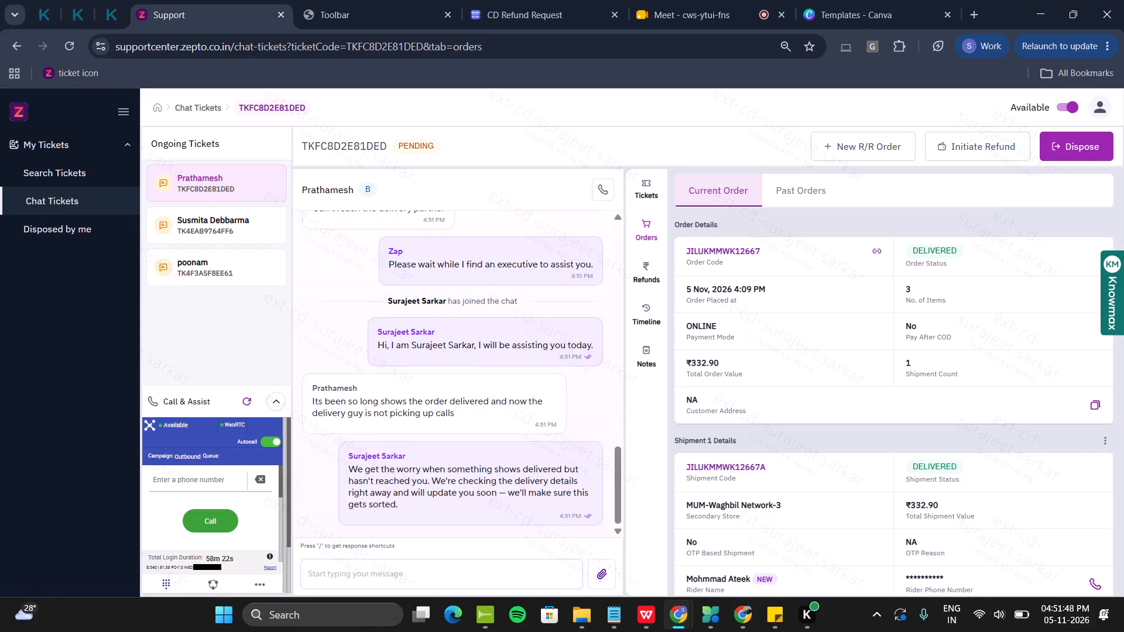
{"action": "key", "text": "super+v"}
{"action": "key", "text": "Left"}
{"action": "key", "text": "Left"}
{"action": "key", "text": "Left"}
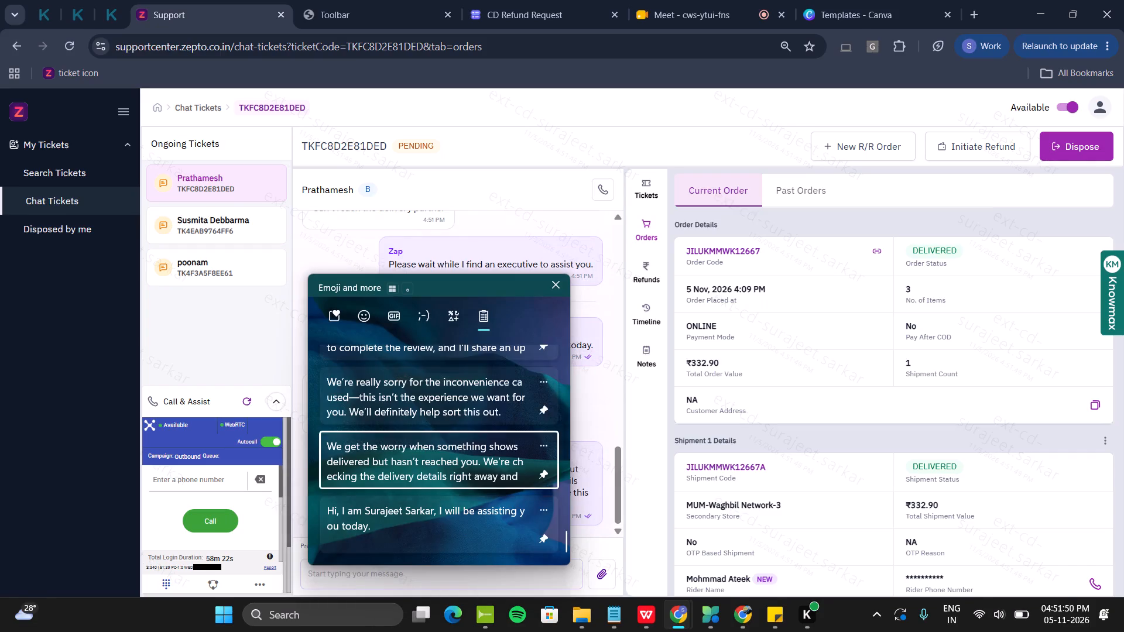
{"action": "key", "text": "Return"}
{"action": "key", "text": "ctrl+v"}
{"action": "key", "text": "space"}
{"action": "key", "text": "Return"}
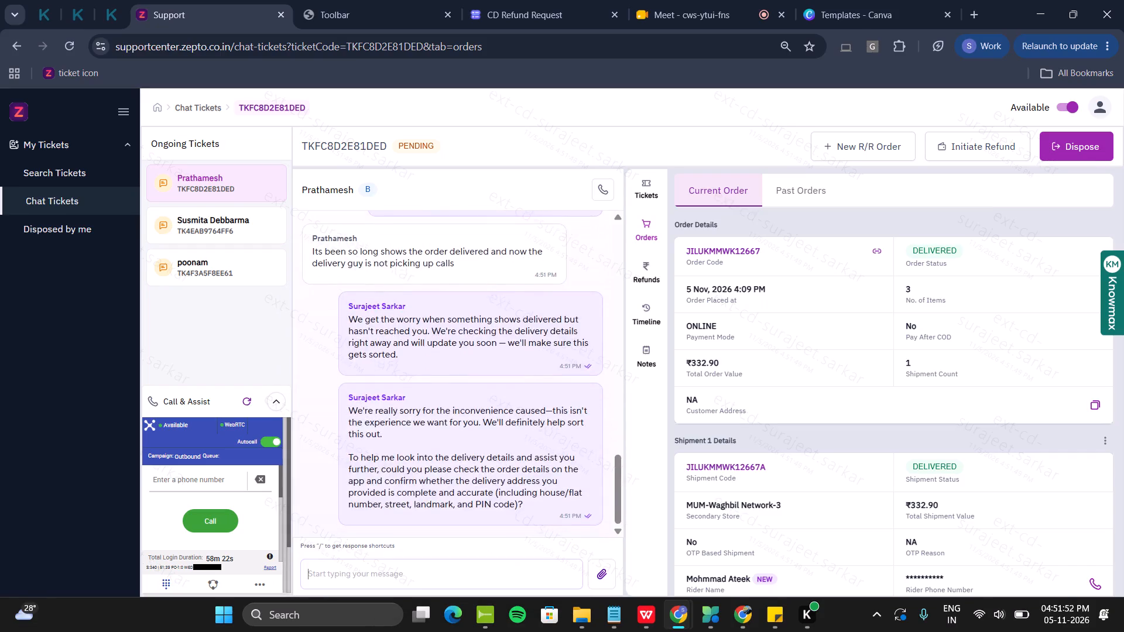
{"action": "left_click", "coordinate": [215, 216]}
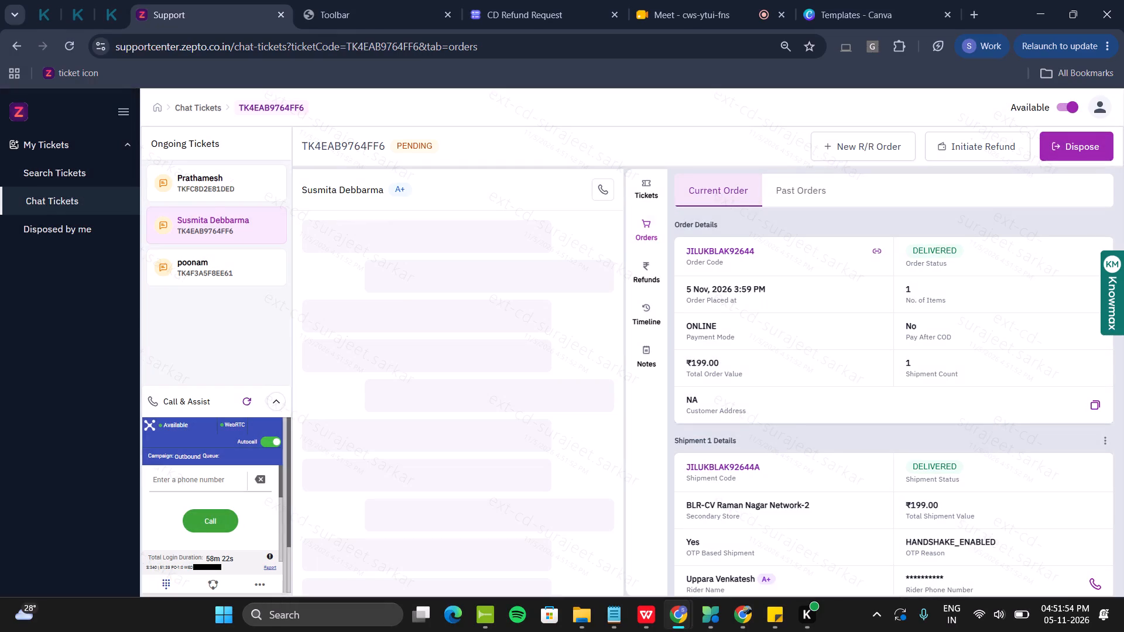
{"action": "left_click", "coordinate": [639, 233]}
{"action": "scroll", "coordinate": [509, 488], "scroll_direction": "up", "scroll_amount": 2}
{"action": "scroll", "coordinate": [509, 488], "scroll_direction": "down", "scroll_amount": 6}
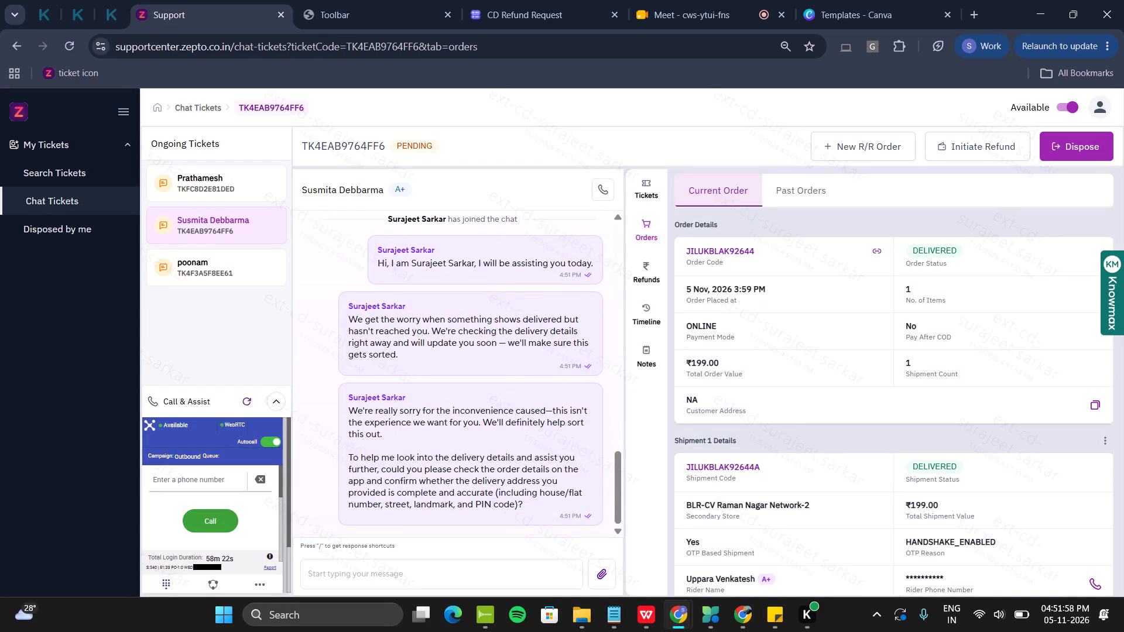
In the Knowmax Delivered but not Received (DNR) refund flow, choose COD Order and mark the flow as done.
{"action": "left_click", "coordinate": [91, 11]}
{"action": "left_click", "coordinate": [116, 12]}
{"action": "left_click", "coordinate": [88, 12]}
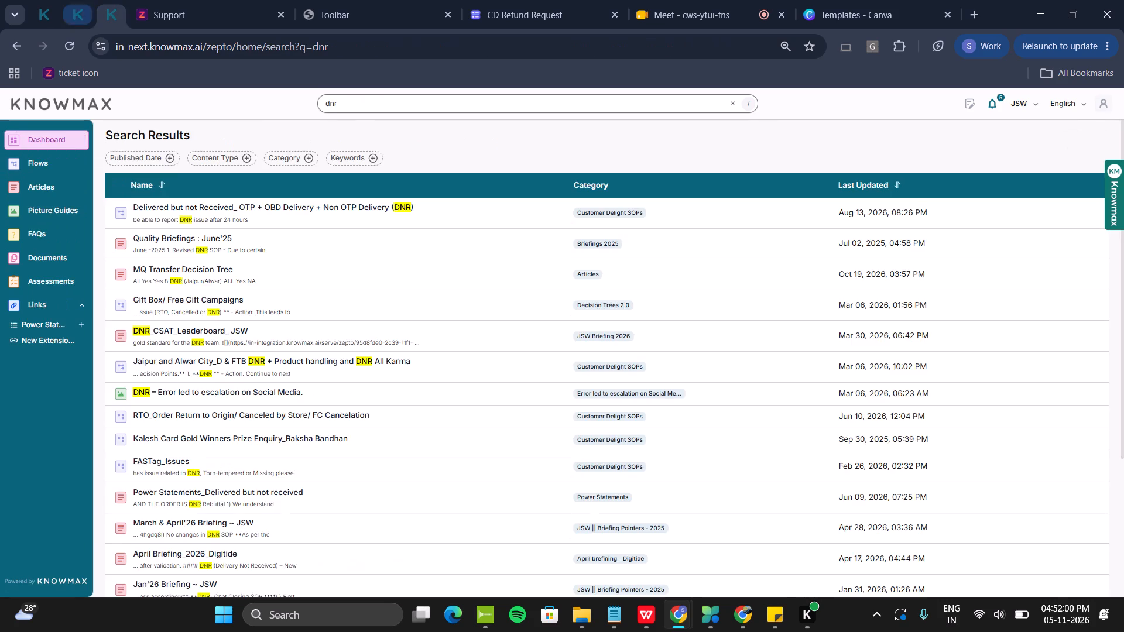
{"action": "left_click", "coordinate": [38, 11]}
{"action": "left_click", "coordinate": [187, 270]}
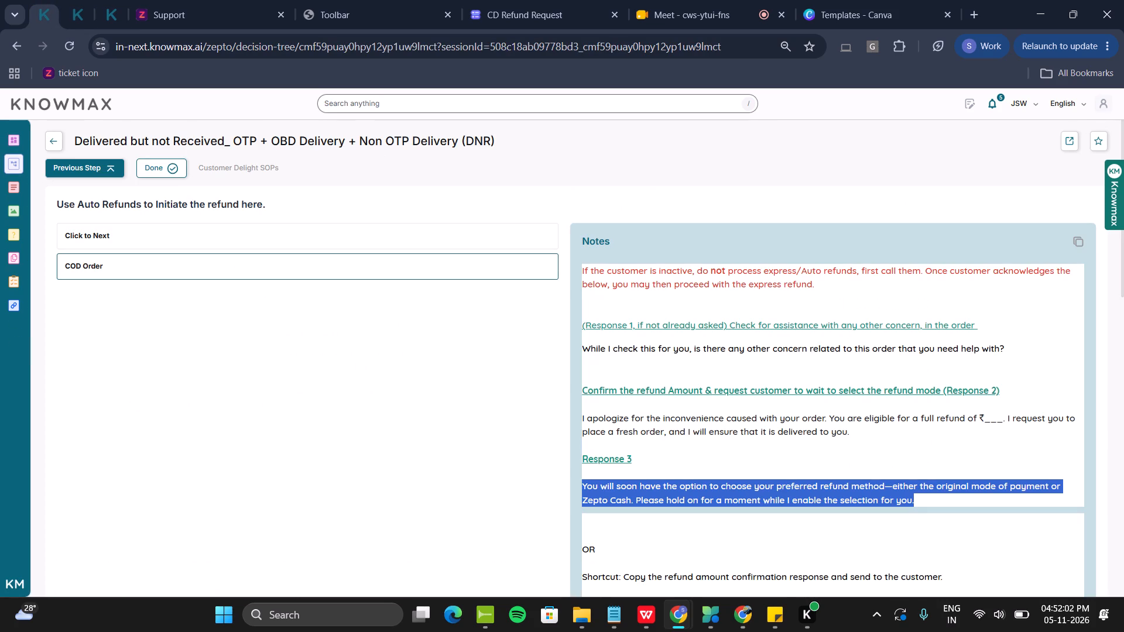
{"action": "left_click", "coordinate": [167, 172]}
{"action": "left_click", "coordinate": [83, 0]}
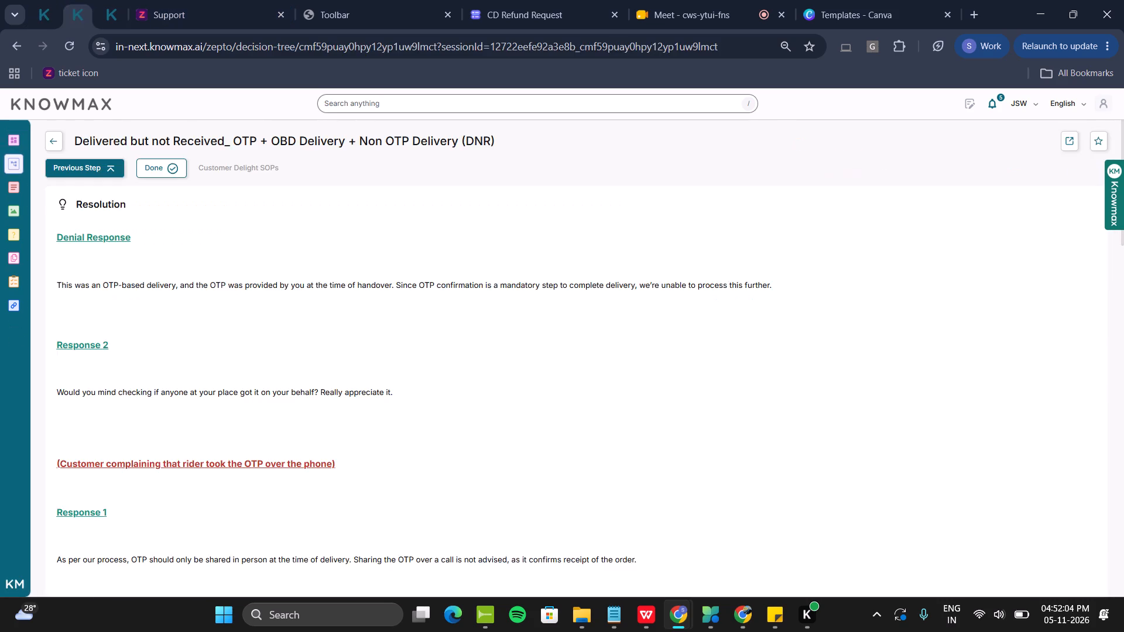
{"action": "left_click", "coordinate": [107, 0]}
{"action": "left_click", "coordinate": [77, 0]}
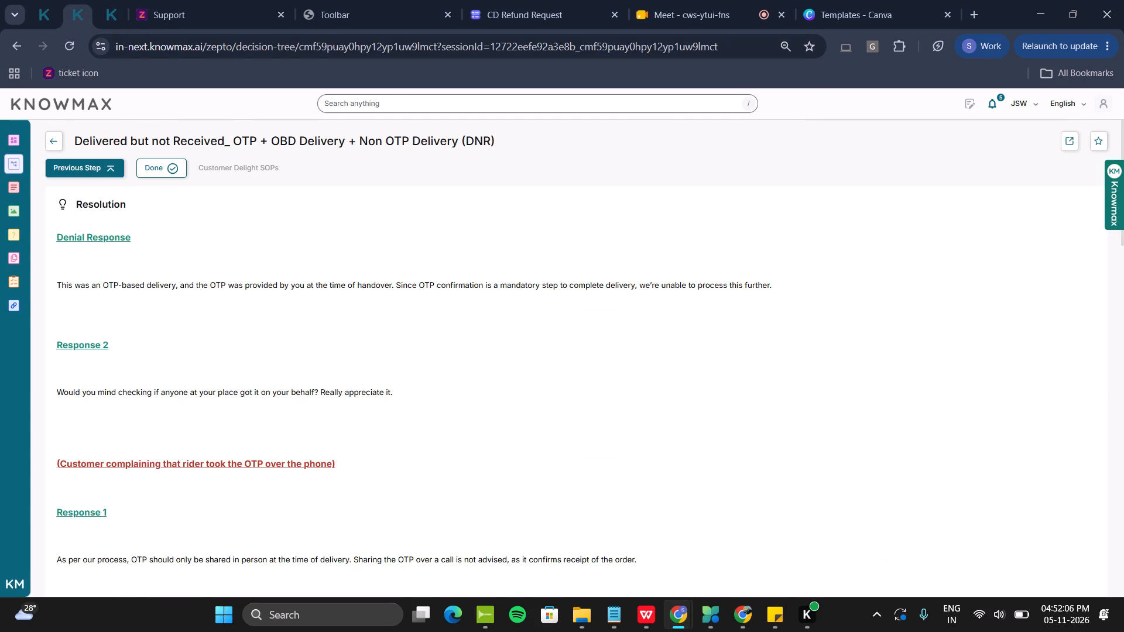
Switch to Canva and choose Nonprofit as the intended use.
{"action": "left_click", "coordinate": [885, 0]}
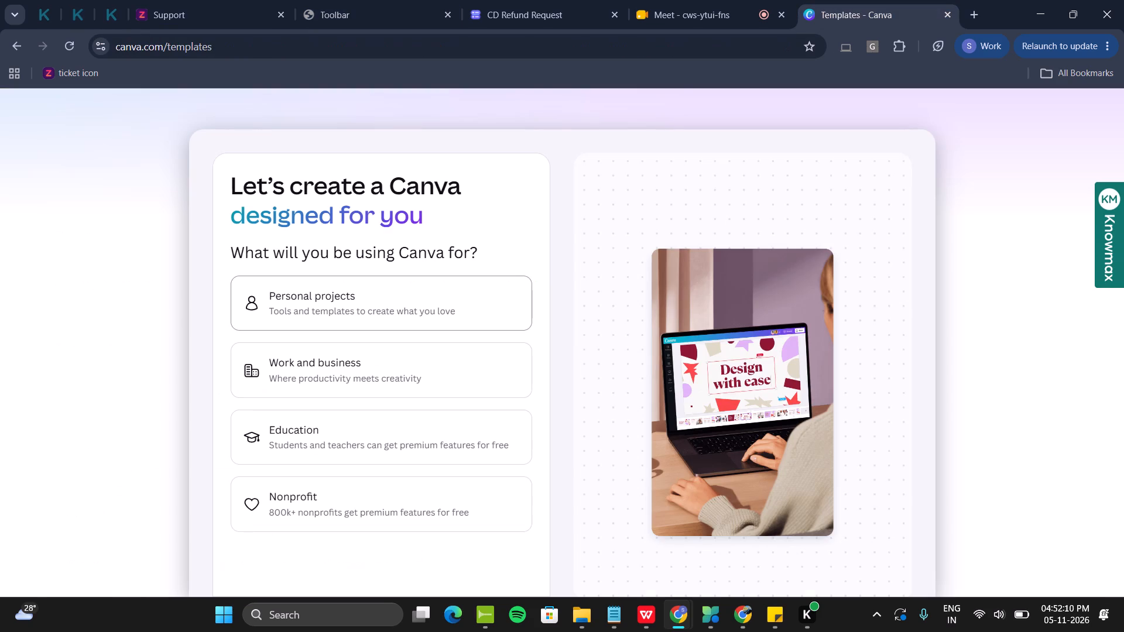
{"action": "left_click", "coordinate": [465, 493]}
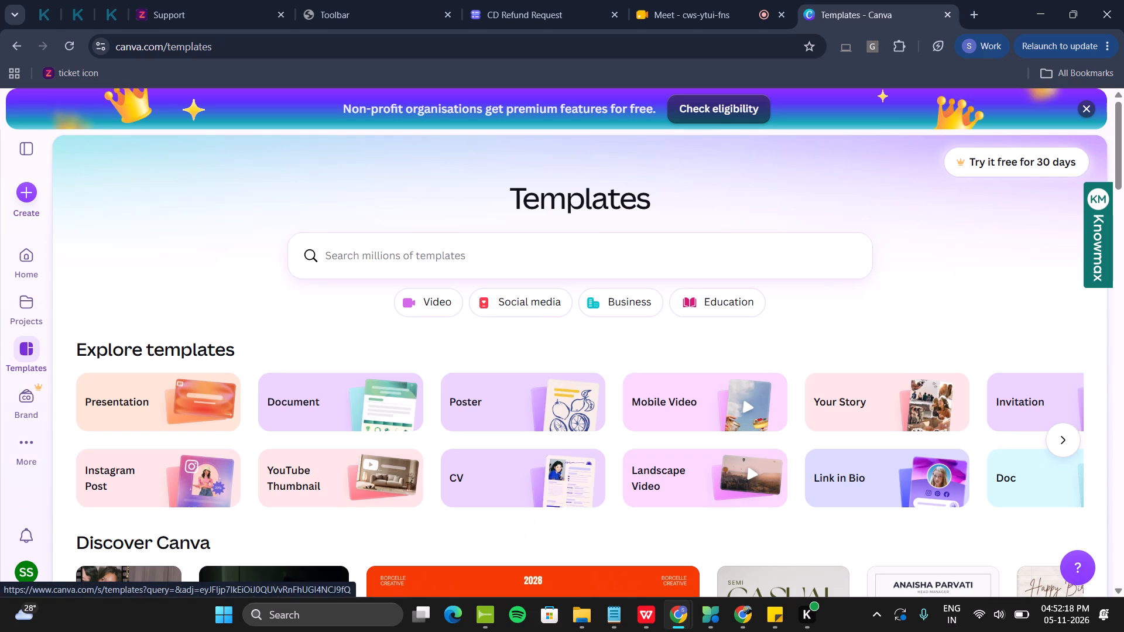
Browse Canva's Poster templates and open the Brown Modern Truck Rental Poster for customising.
{"action": "left_click", "coordinate": [494, 409]}
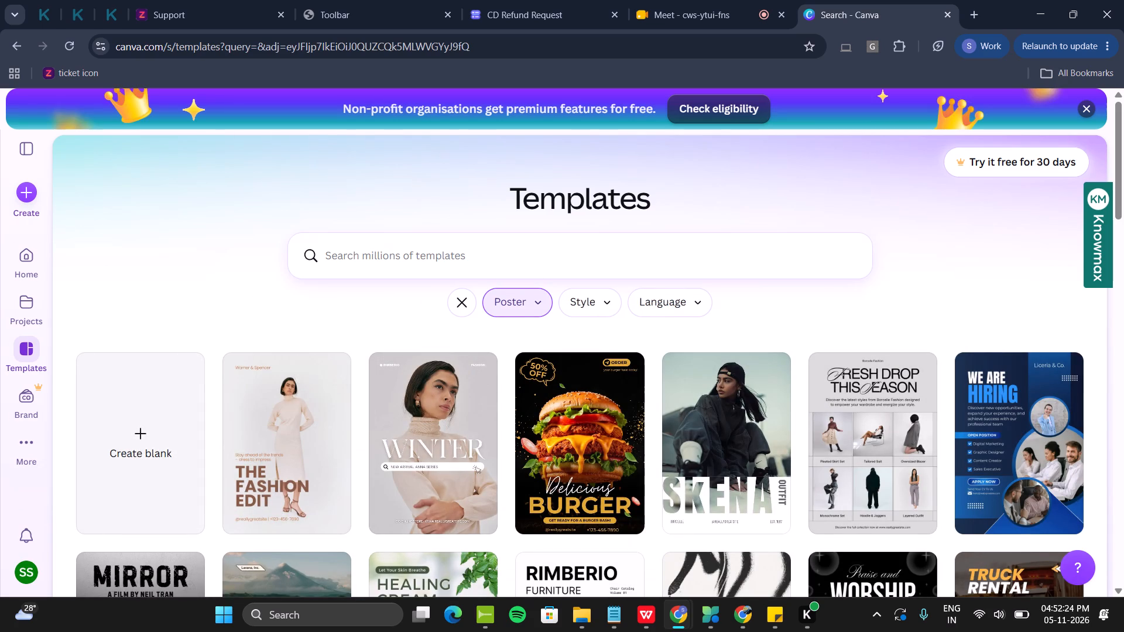
{"action": "scroll", "coordinate": [272, 411], "scroll_direction": "down", "scroll_amount": 1}
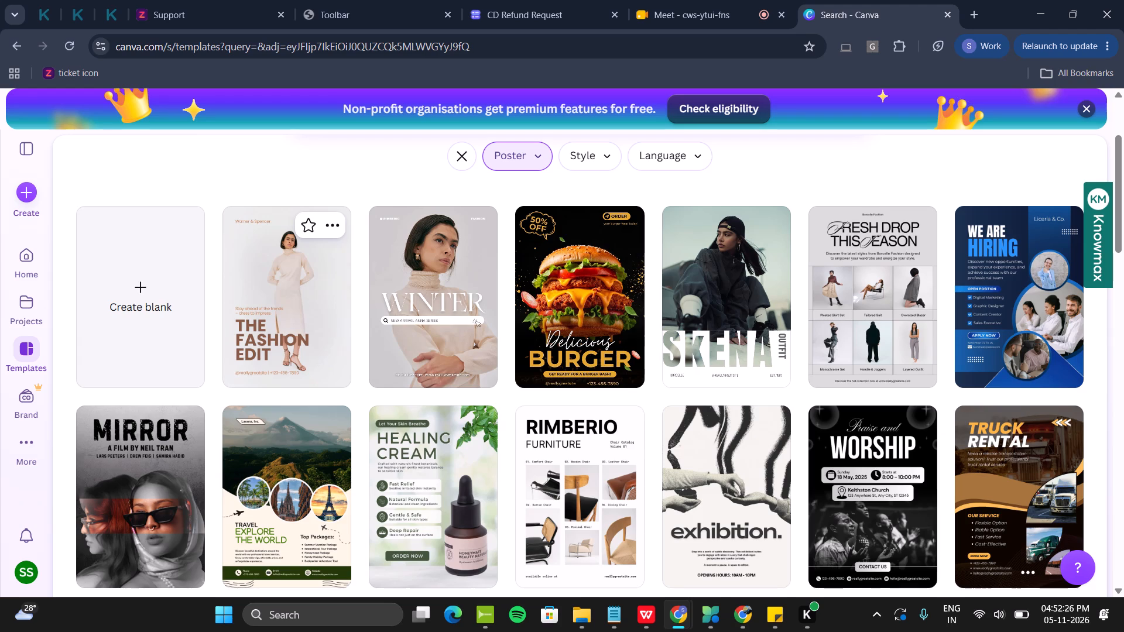
{"action": "scroll", "coordinate": [337, 320], "scroll_direction": "down", "scroll_amount": 1}
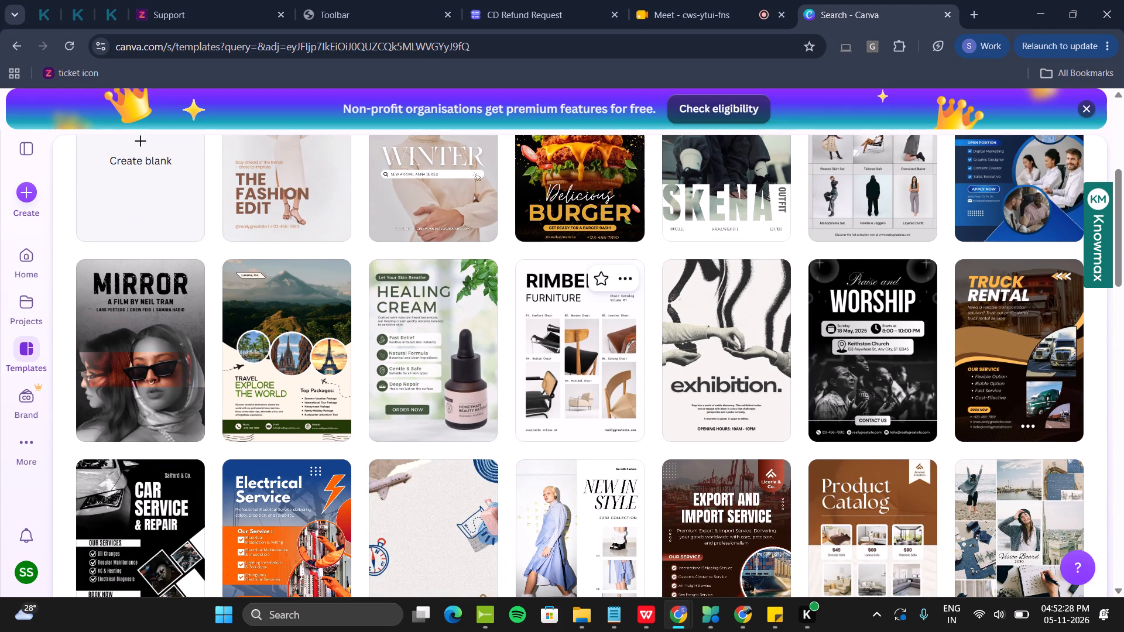
{"action": "left_click", "coordinate": [995, 349]}
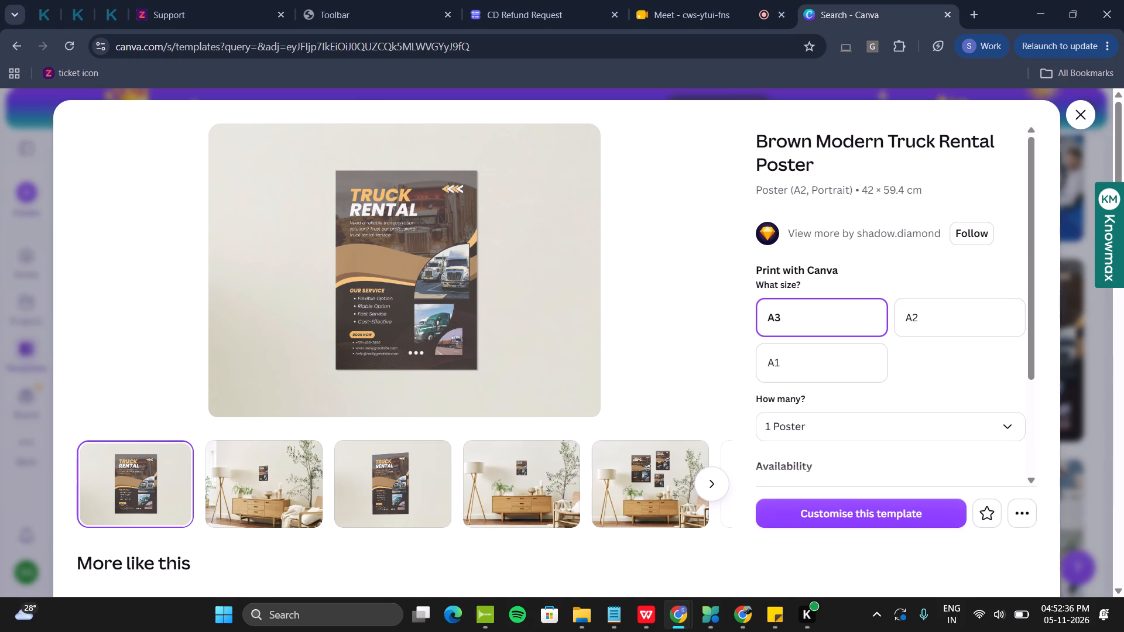
{"action": "left_click", "coordinate": [830, 511]}
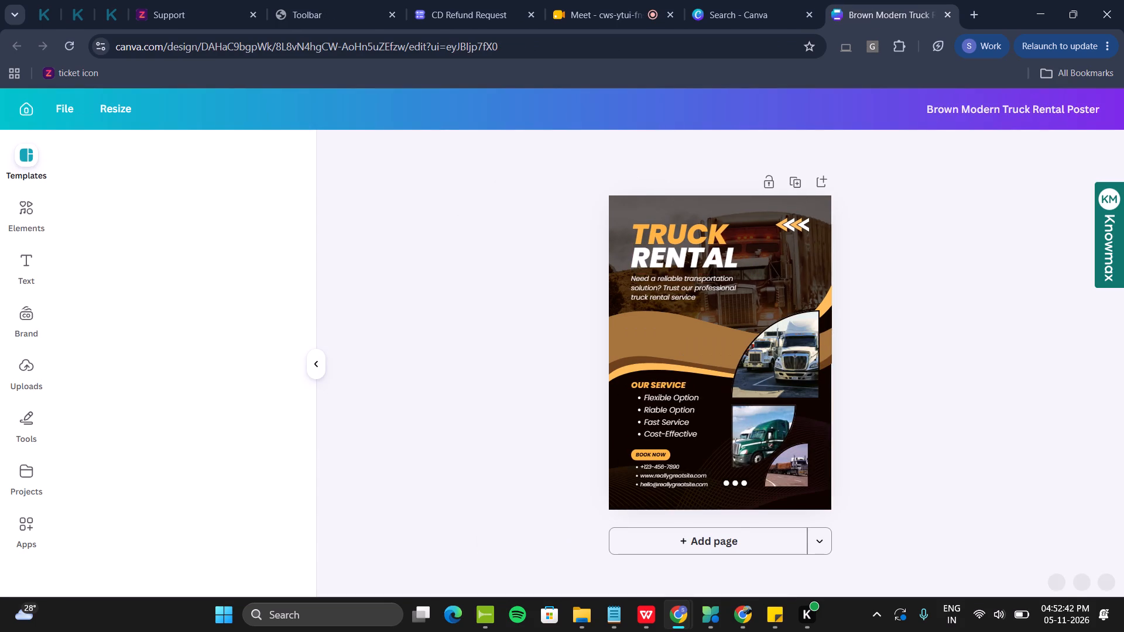
Delete the TRUCK heading text from the poster.
{"action": "left_click", "coordinate": [674, 229]}
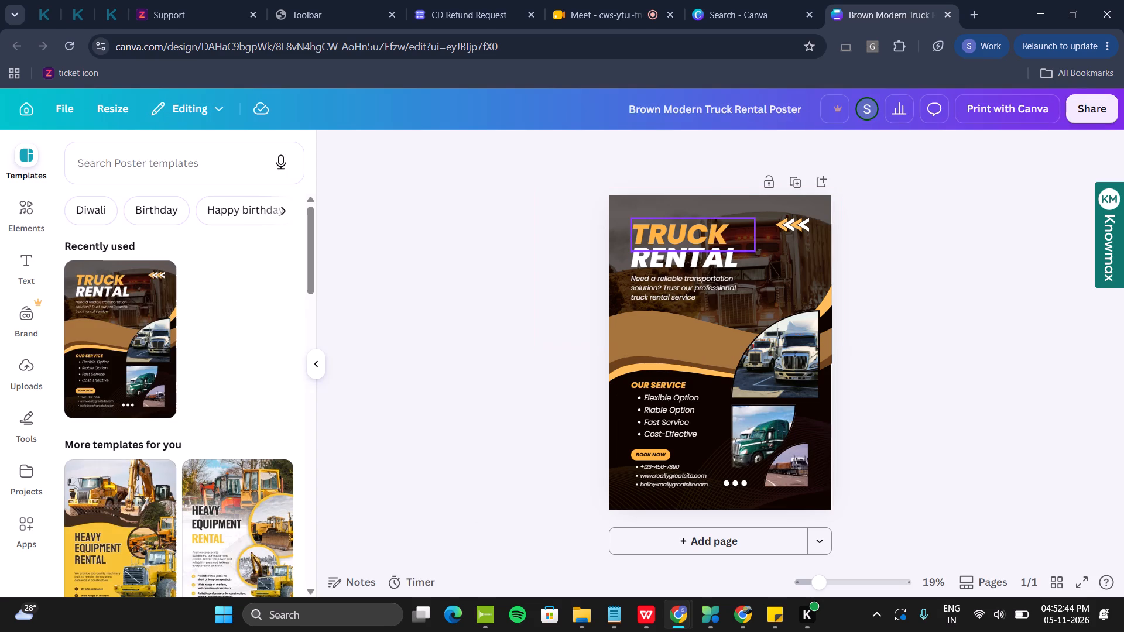
{"action": "double_click", "coordinate": [717, 232]}
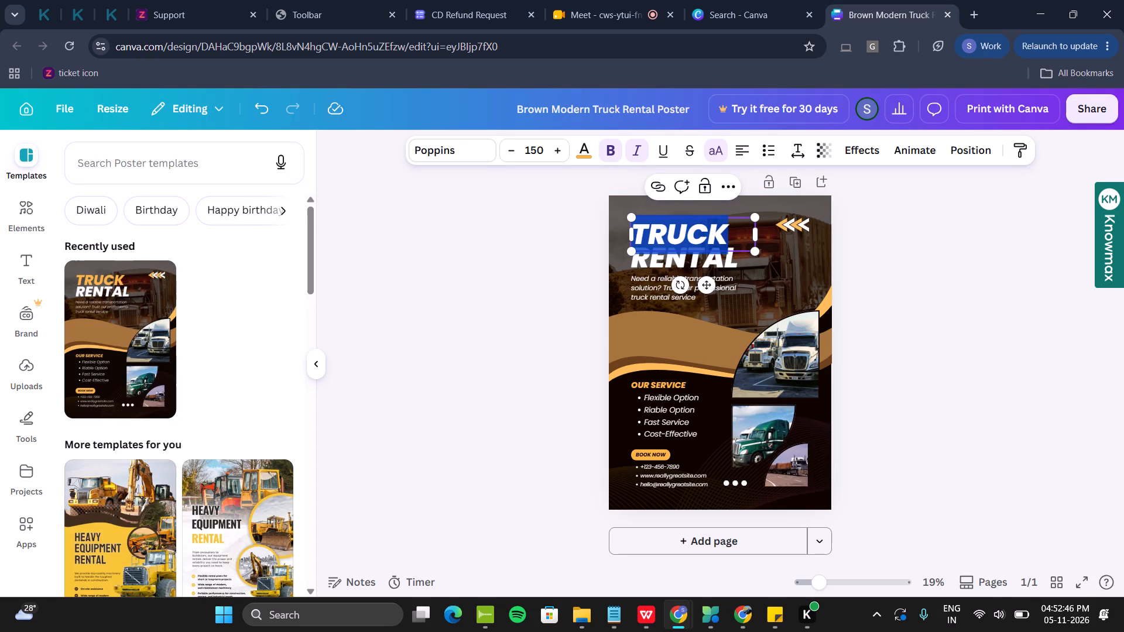
{"action": "key", "text": "BackSpace"}
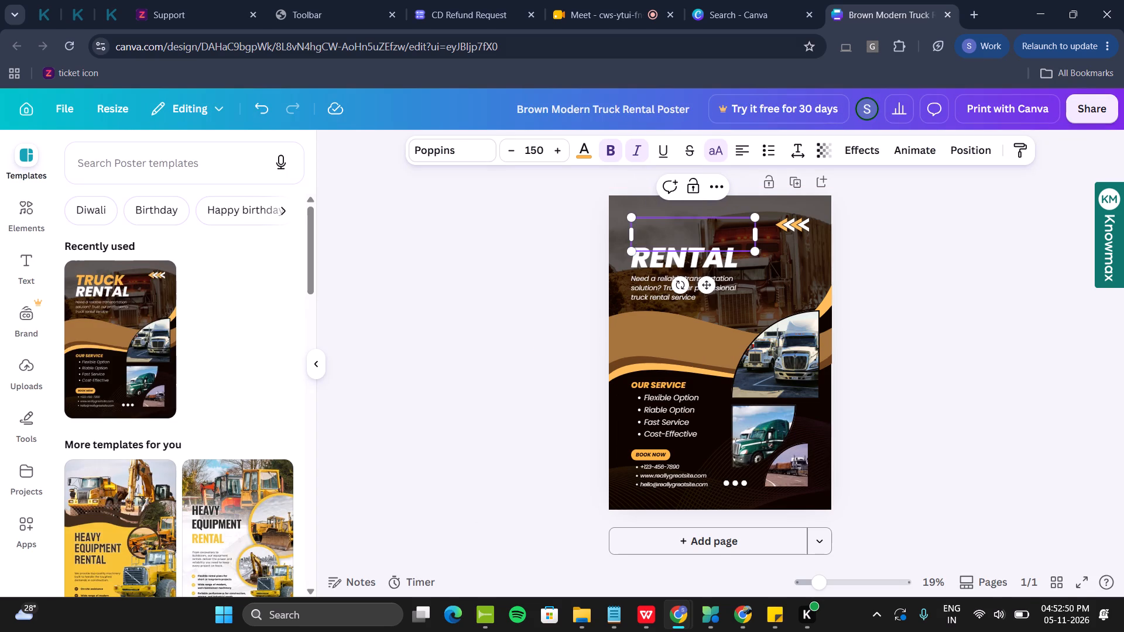
{"action": "left_click", "coordinate": [178, 0]}
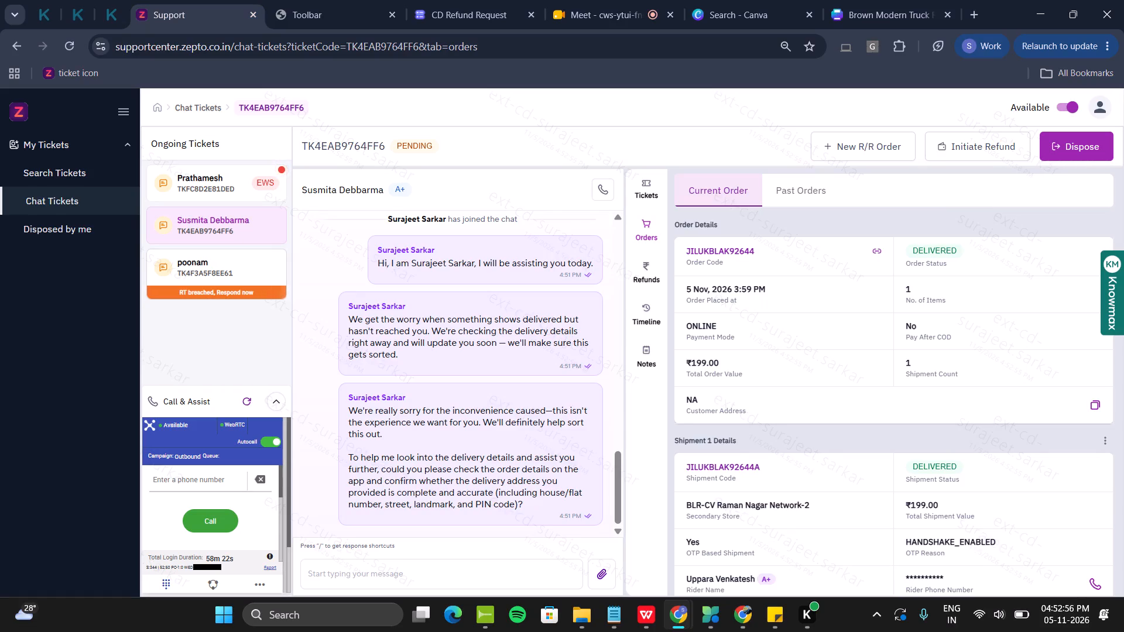
{"action": "left_click", "coordinate": [262, 262]}
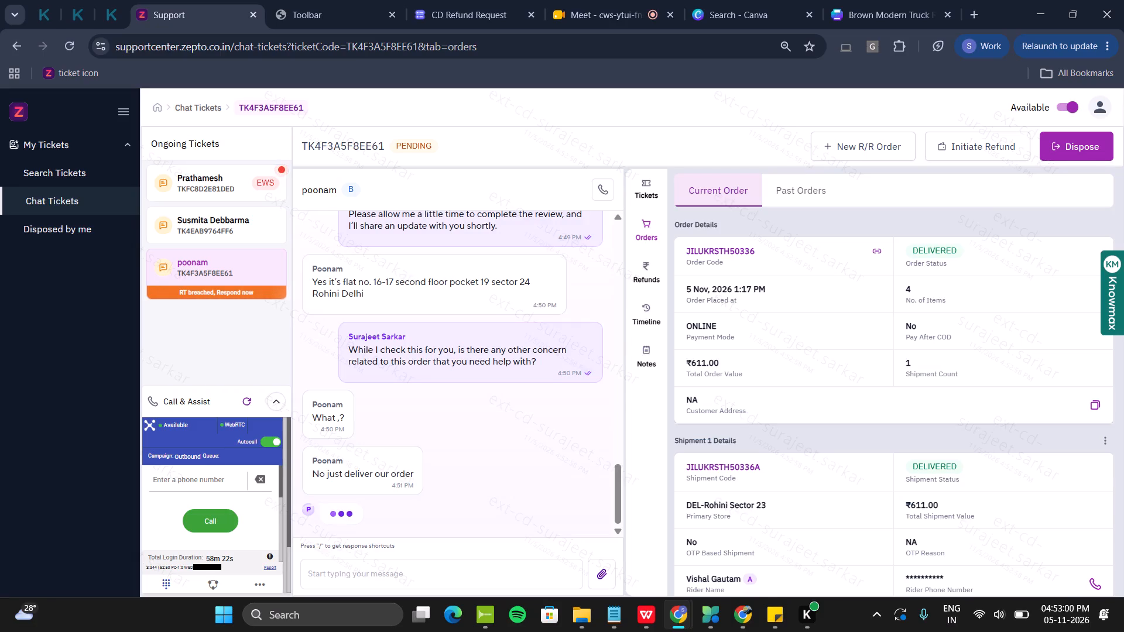
{"action": "scroll", "coordinate": [500, 361], "scroll_direction": "up", "scroll_amount": 5}
{"action": "scroll", "coordinate": [500, 361], "scroll_direction": "down", "scroll_amount": 3}
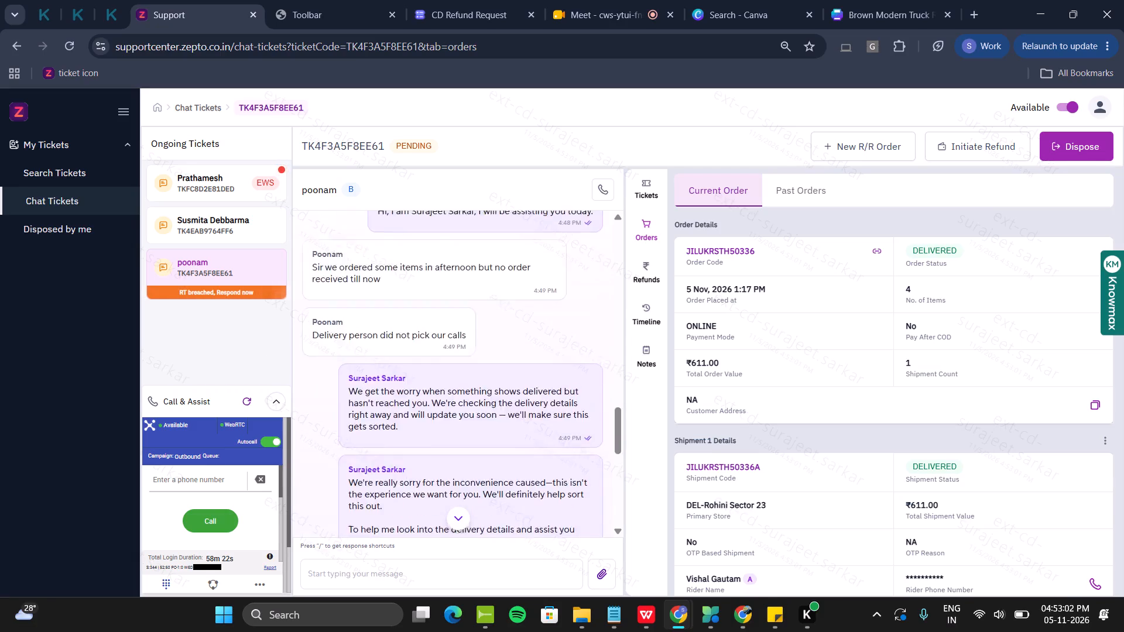
{"action": "scroll", "coordinate": [500, 361], "scroll_direction": "up", "scroll_amount": 12}
{"action": "scroll", "coordinate": [500, 361], "scroll_direction": "down", "scroll_amount": 8}
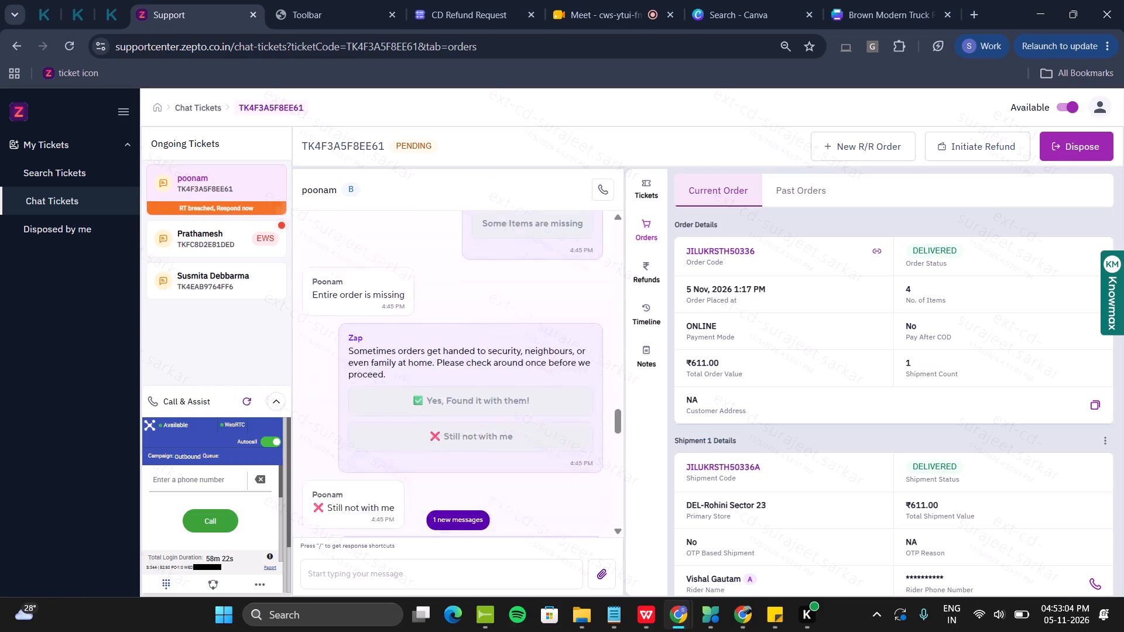
{"action": "scroll", "coordinate": [501, 365], "scroll_direction": "down", "scroll_amount": 4}
{"action": "scroll", "coordinate": [505, 374], "scroll_direction": "up", "scroll_amount": 1}
{"action": "scroll", "coordinate": [505, 374], "scroll_direction": "down", "scroll_amount": 11}
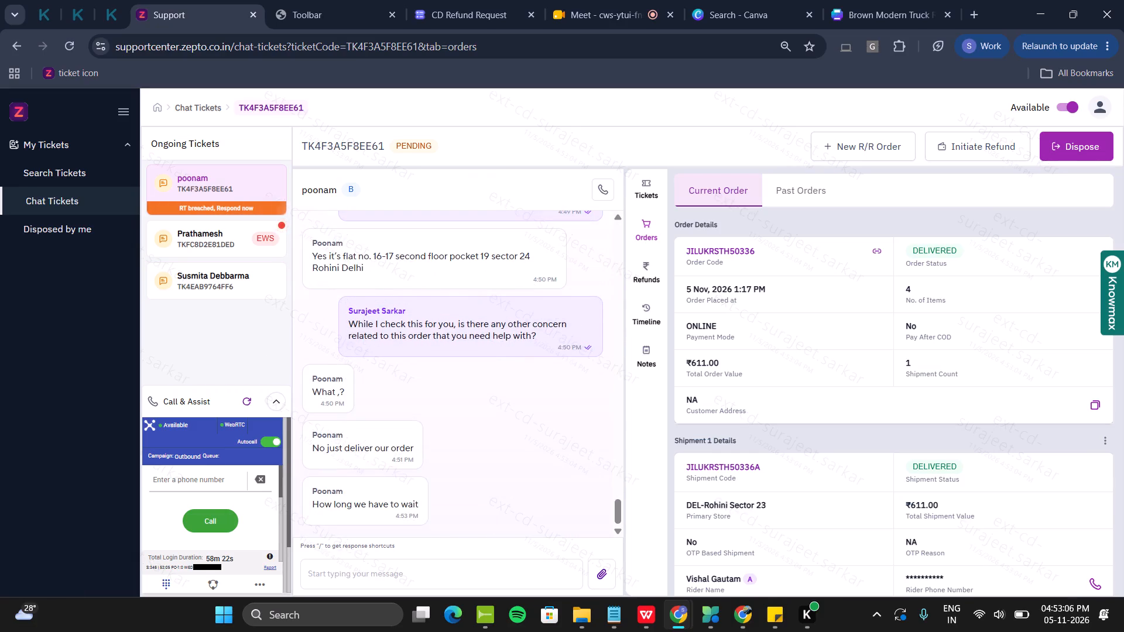
{"action": "left_click", "coordinate": [117, 0]}
{"action": "left_click", "coordinate": [83, 8]}
{"action": "left_click", "coordinate": [52, 0]}
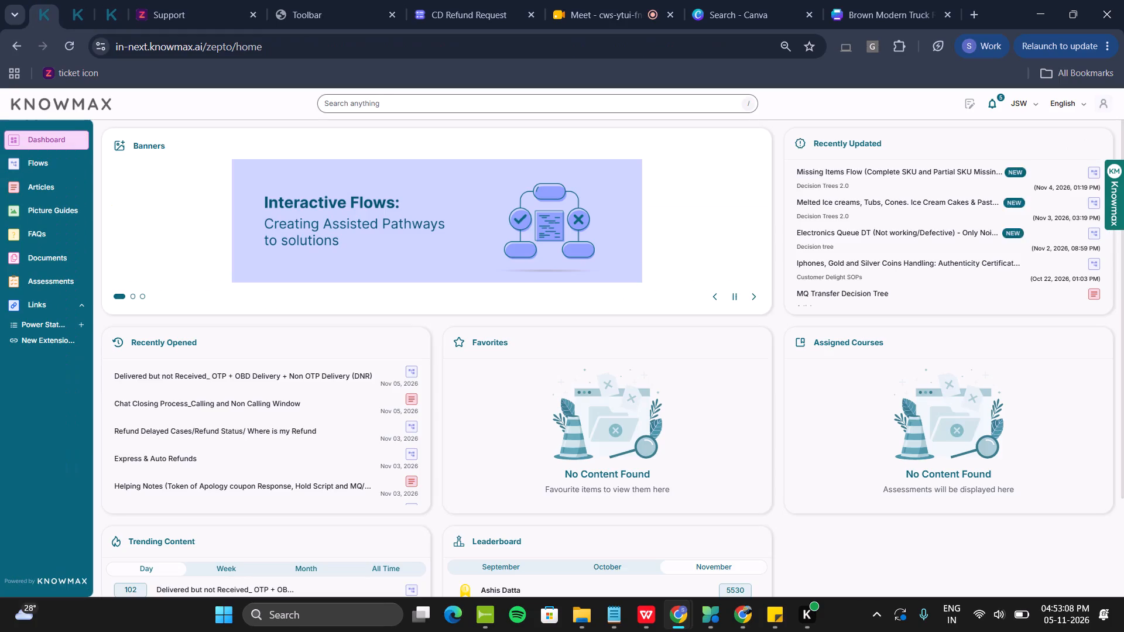
{"action": "left_click", "coordinate": [261, 373]}
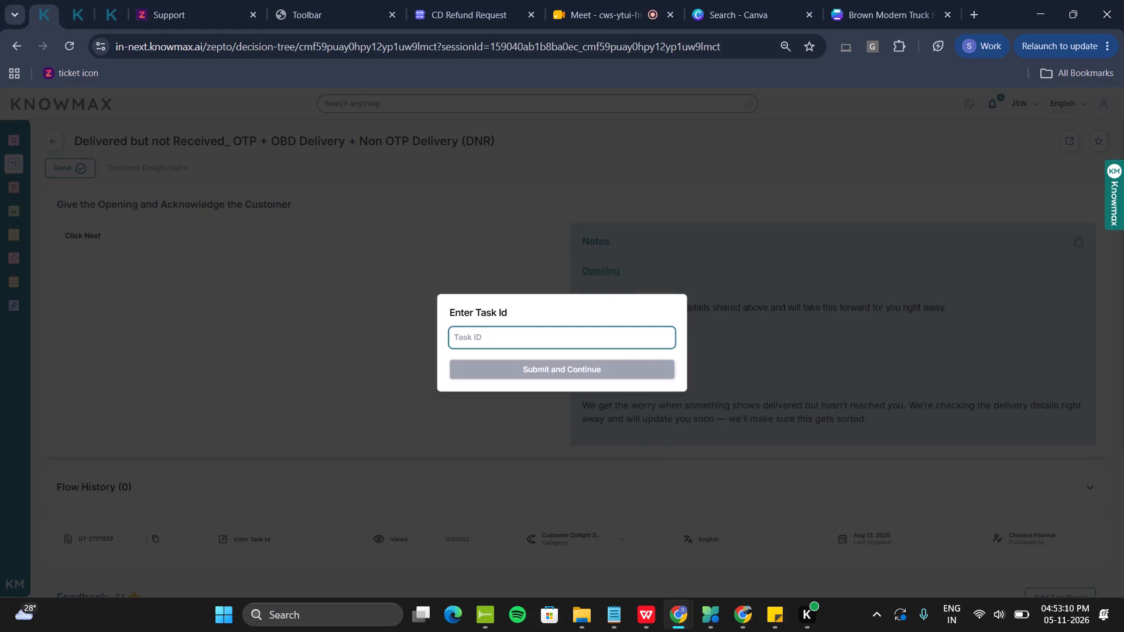
{"action": "left_click", "coordinate": [171, 0]}
{"action": "double_click", "coordinate": [334, 145]}
{"action": "key", "text": "ctrl+c"}
{"action": "left_click", "coordinate": [52, 15]}
{"action": "key", "text": "ctrl+v"}
{"action": "left_click", "coordinate": [479, 373]}
Advance through the Delivered but not Received flow, past the address confirmation, to the Auto Refunds stage.
{"action": "left_click", "coordinate": [211, 237]}
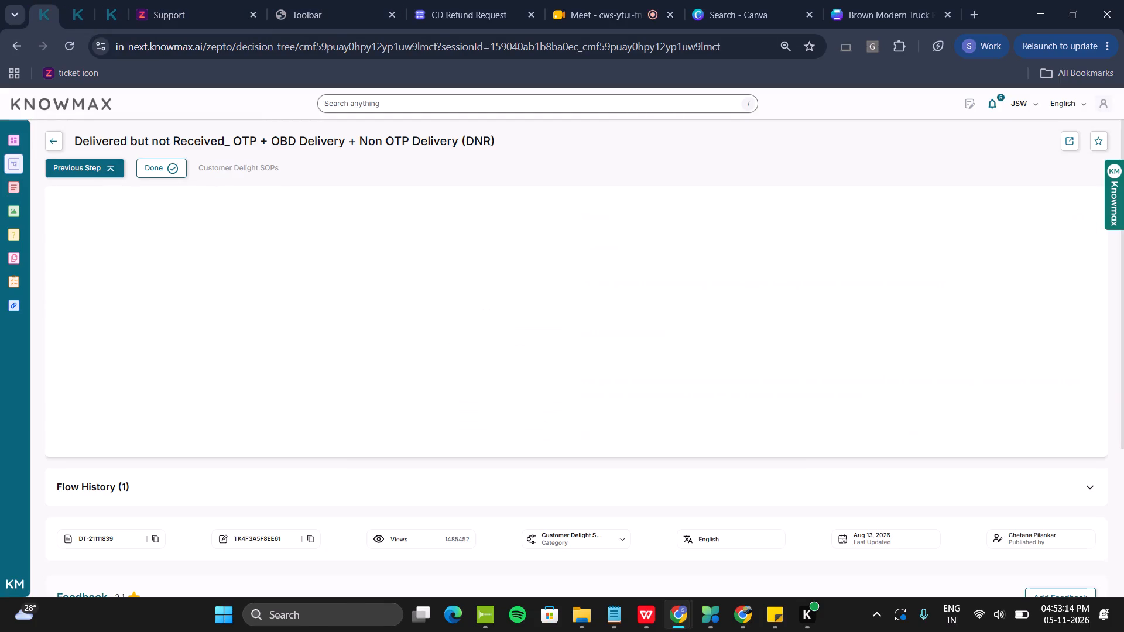
{"action": "left_click", "coordinate": [128, 241]}
{"action": "left_click", "coordinate": [133, 268]}
{"action": "left_click", "coordinate": [152, 238]}
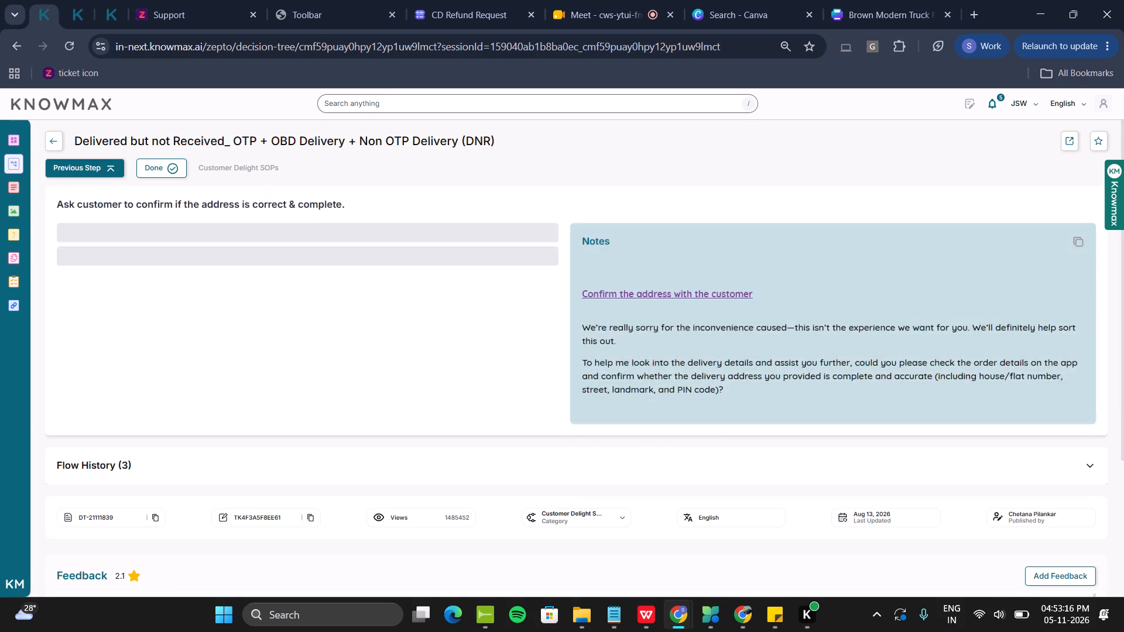
{"action": "left_click", "coordinate": [169, 266]}
{"action": "left_click", "coordinate": [195, 273]}
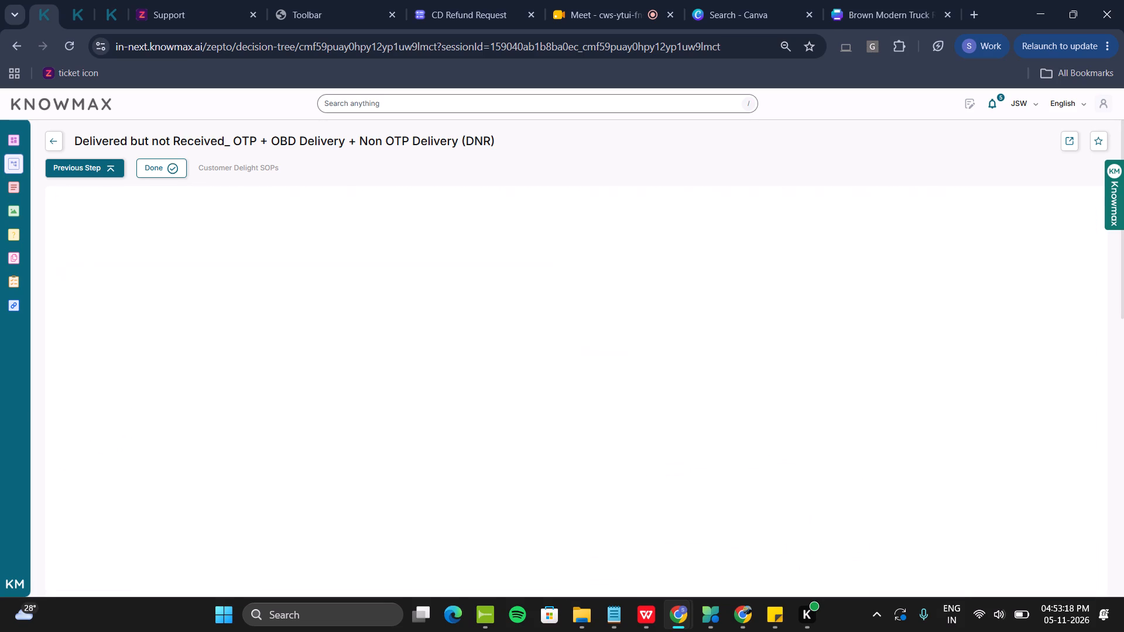
{"action": "left_click", "coordinate": [187, 241]}
{"action": "left_click", "coordinate": [189, 269]}
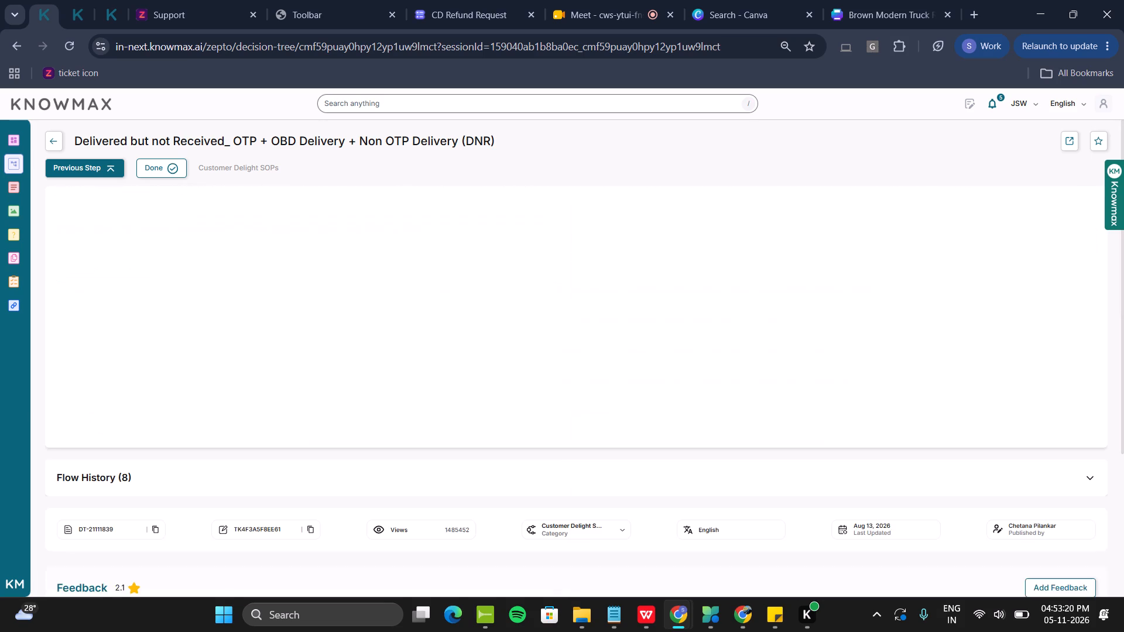
{"action": "left_click", "coordinate": [167, 243]}
{"action": "left_click", "coordinate": [191, 329]}
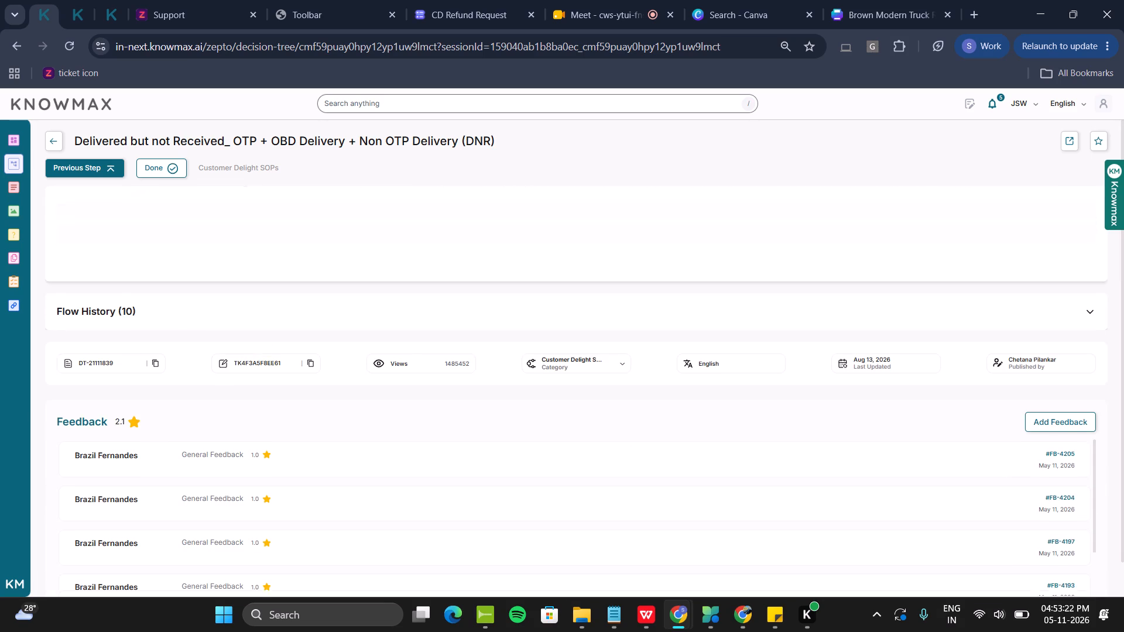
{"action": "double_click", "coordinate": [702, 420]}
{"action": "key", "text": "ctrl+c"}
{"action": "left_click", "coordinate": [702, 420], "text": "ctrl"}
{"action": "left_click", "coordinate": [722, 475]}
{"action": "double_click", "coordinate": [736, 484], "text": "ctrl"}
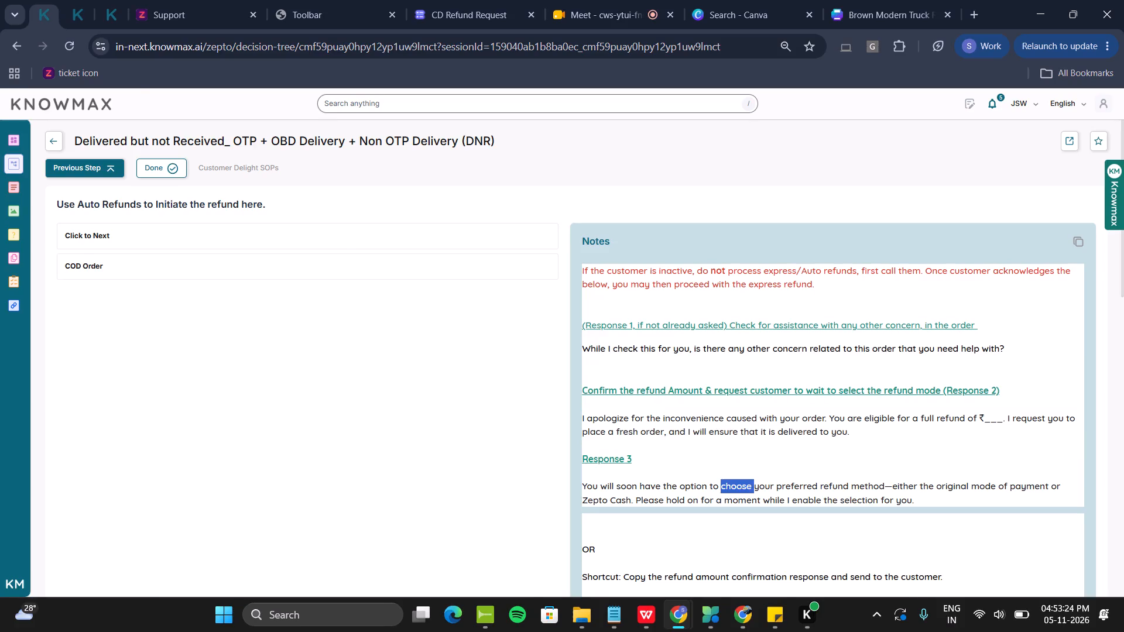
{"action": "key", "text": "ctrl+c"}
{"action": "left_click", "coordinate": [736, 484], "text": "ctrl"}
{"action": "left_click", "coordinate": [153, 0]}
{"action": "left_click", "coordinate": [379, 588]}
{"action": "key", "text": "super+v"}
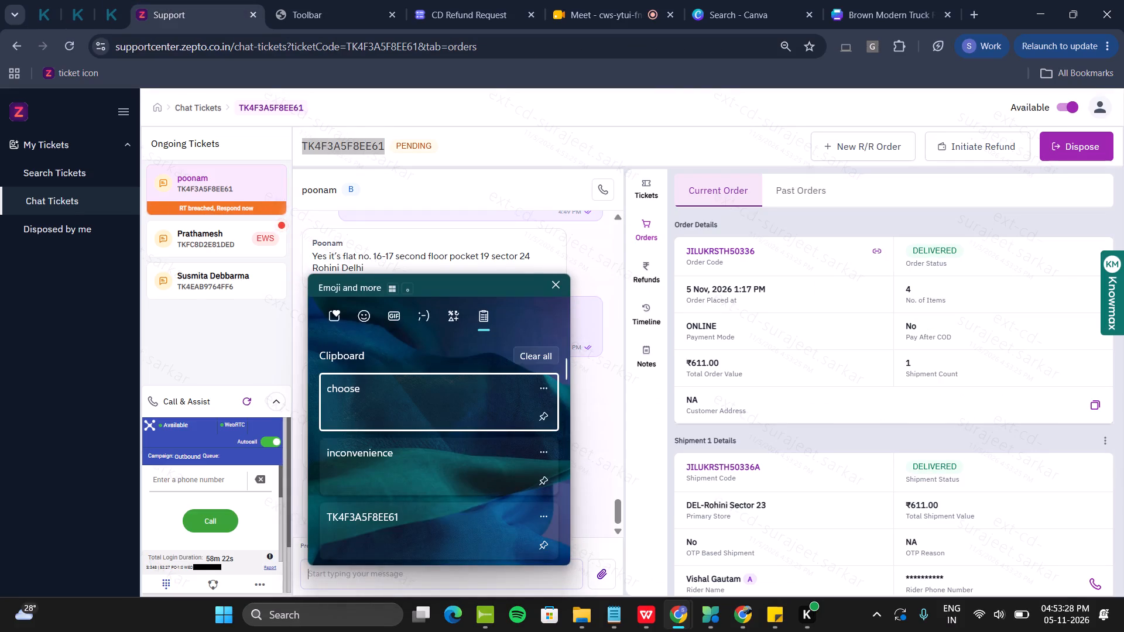
Copy the full Response 3 text and the Response 2 text from the Knowmax flow's notes.
{"action": "left_click", "coordinate": [52, 9]}
{"action": "left_click", "coordinate": [64, 4]}
{"action": "left_click", "coordinate": [46, 2]}
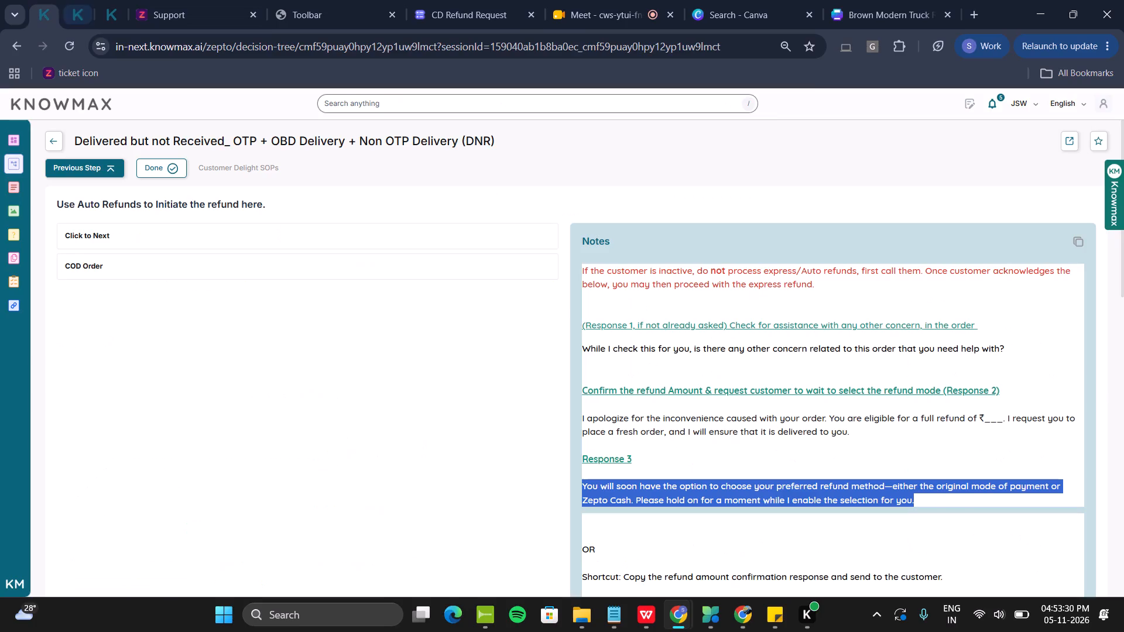
{"action": "key", "text": "ctrl+c"}
{"action": "triple_click", "coordinate": [653, 420]}
{"action": "key", "text": "ctrl+c"}
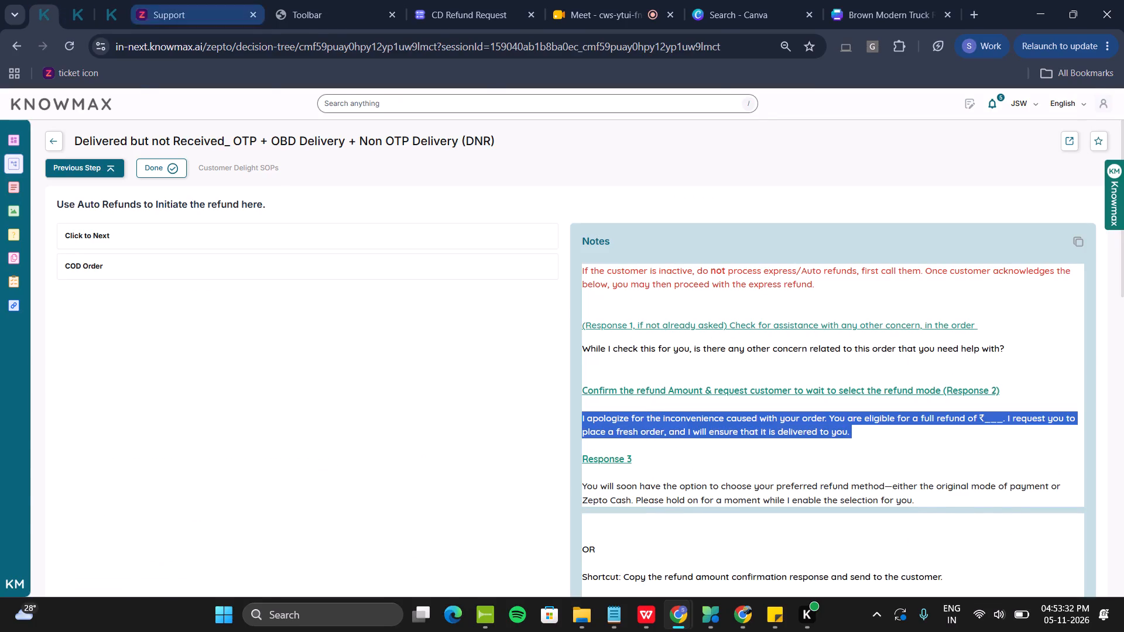
{"action": "left_click", "coordinate": [185, 0]}
{"action": "left_click", "coordinate": [427, 562], "text": "ctrl"}
{"action": "key", "text": "ctrl+v"}
{"action": "double_click", "coordinate": [383, 555]}
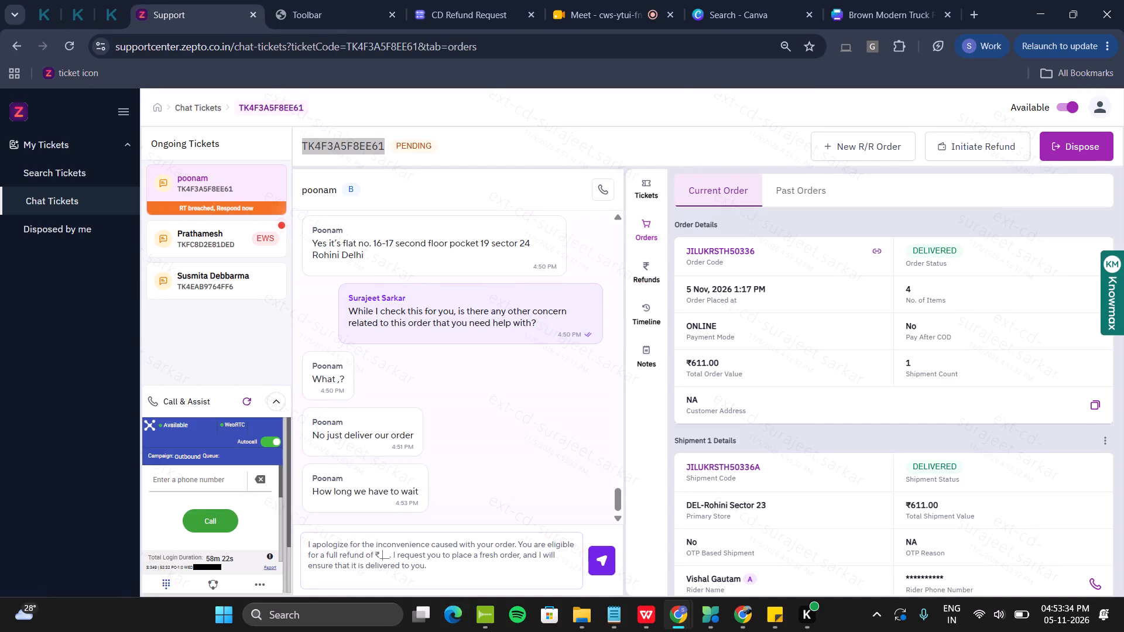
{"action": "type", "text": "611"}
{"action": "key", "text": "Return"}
Send the copied Response 3 message about choosing the preferred refund method in the same chat.
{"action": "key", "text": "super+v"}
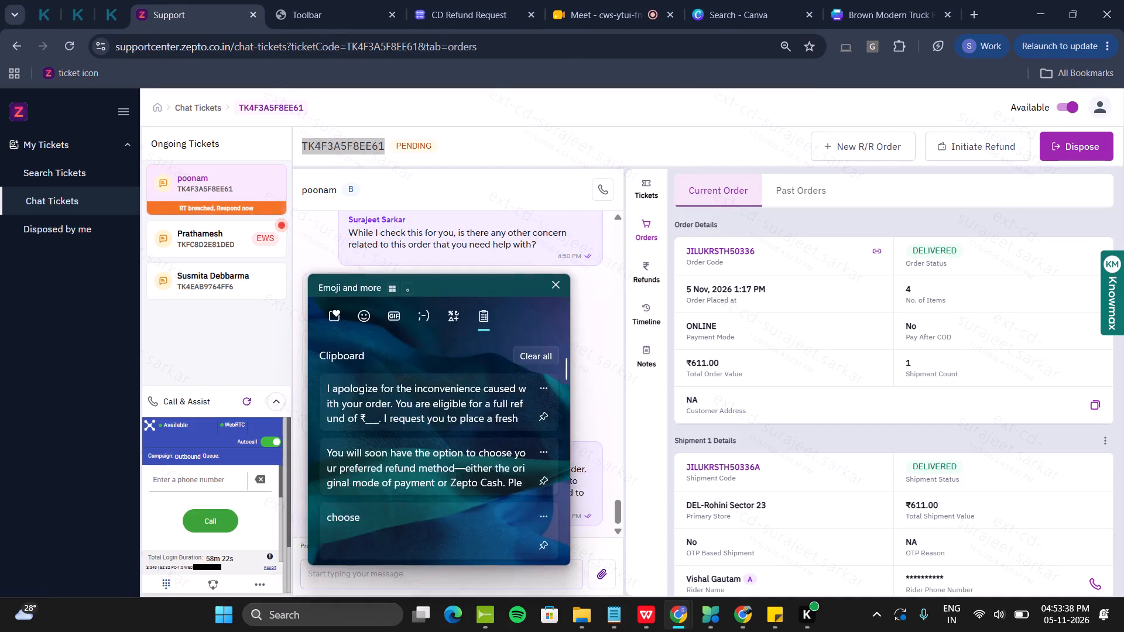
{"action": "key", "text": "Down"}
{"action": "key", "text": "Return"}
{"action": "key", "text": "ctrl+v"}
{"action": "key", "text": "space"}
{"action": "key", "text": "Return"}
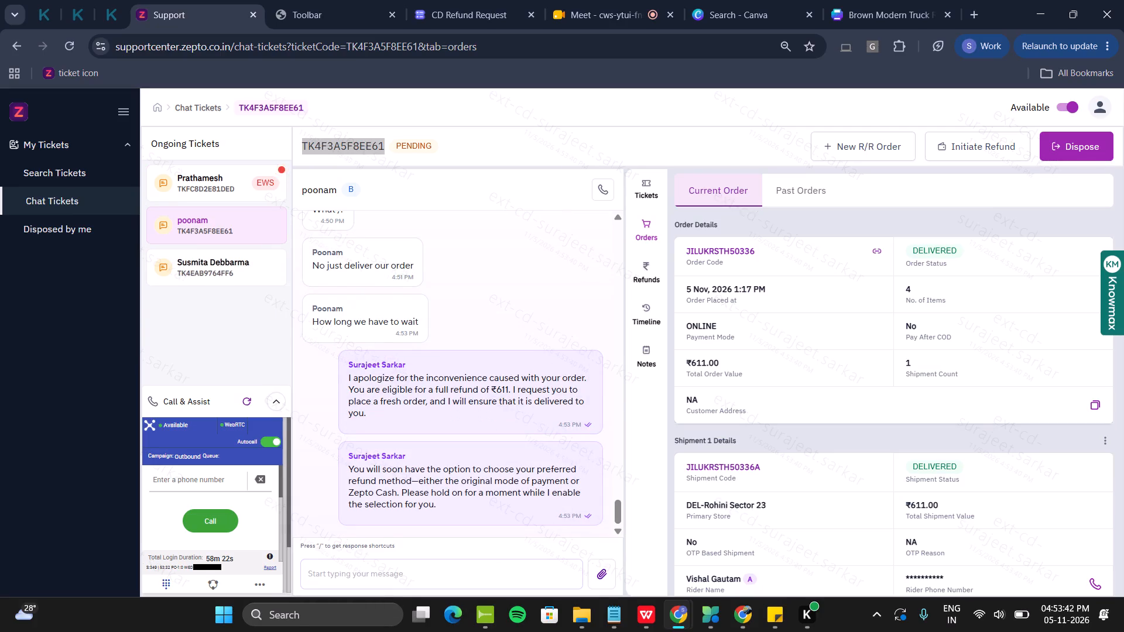
{"action": "scroll", "coordinate": [438, 345], "scroll_direction": "up", "scroll_amount": 3}
{"action": "scroll", "coordinate": [442, 347], "scroll_direction": "down", "scroll_amount": 6}
{"action": "left_click", "coordinate": [646, 359]}
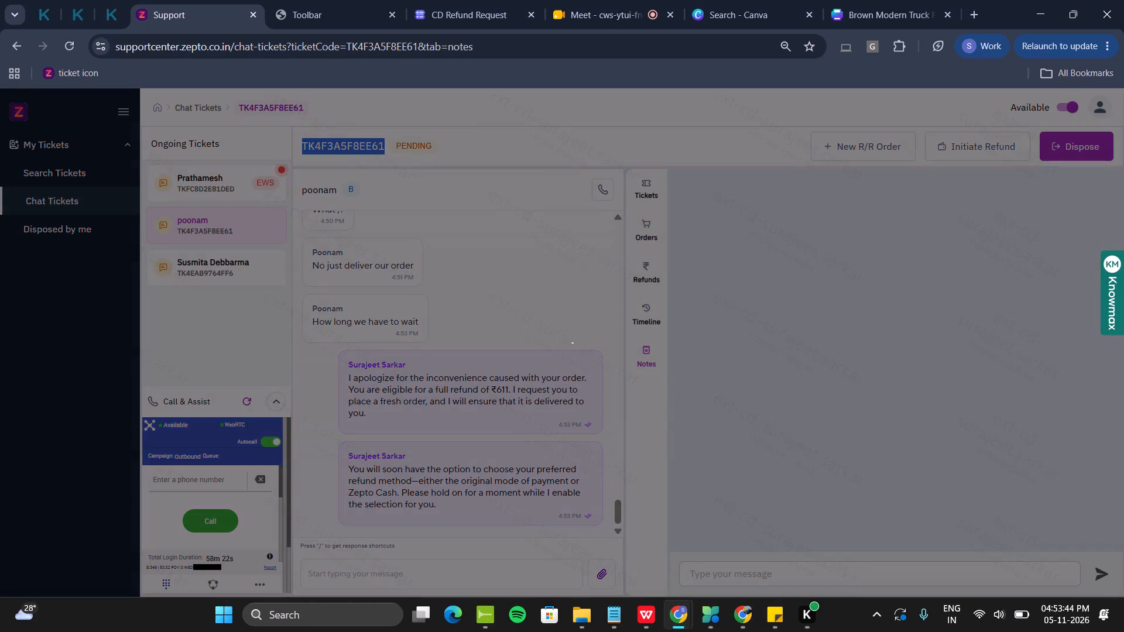
{"action": "left_click", "coordinate": [693, 568]}
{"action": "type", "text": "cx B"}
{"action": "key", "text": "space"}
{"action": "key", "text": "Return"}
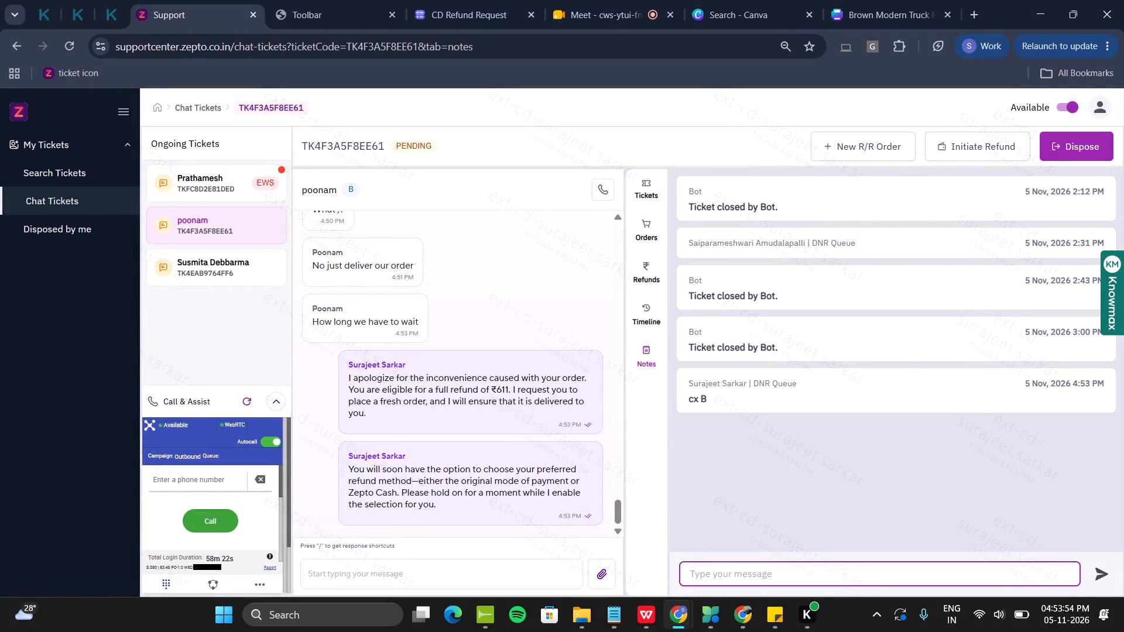
{"action": "left_click", "coordinate": [969, 148]}
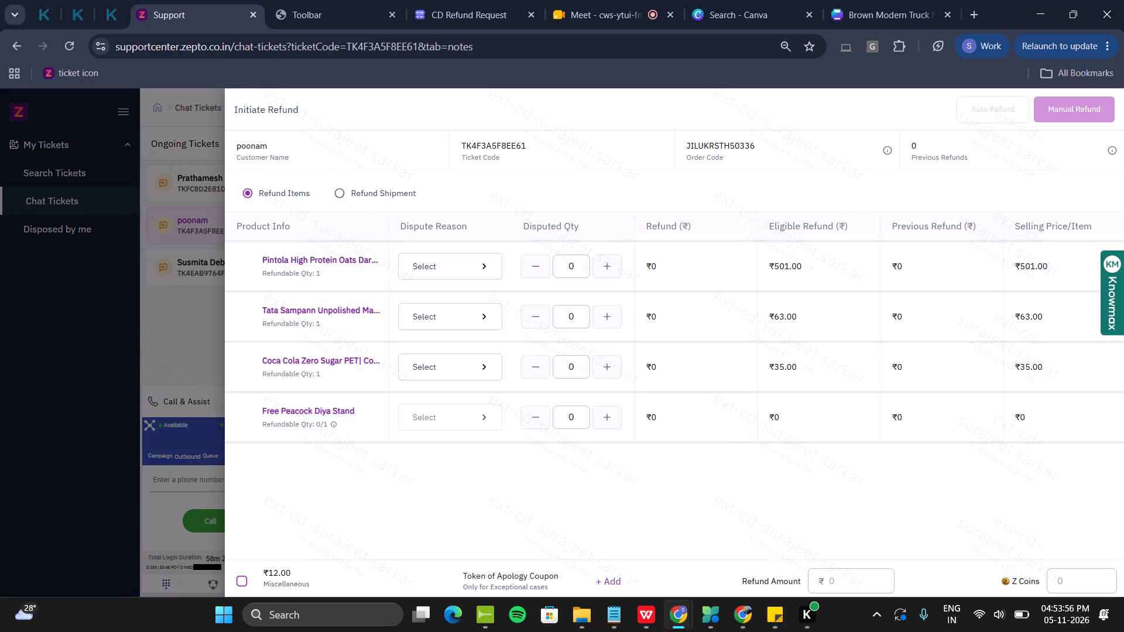
{"action": "left_click", "coordinate": [328, 192]}
{"action": "left_click", "coordinate": [336, 197]}
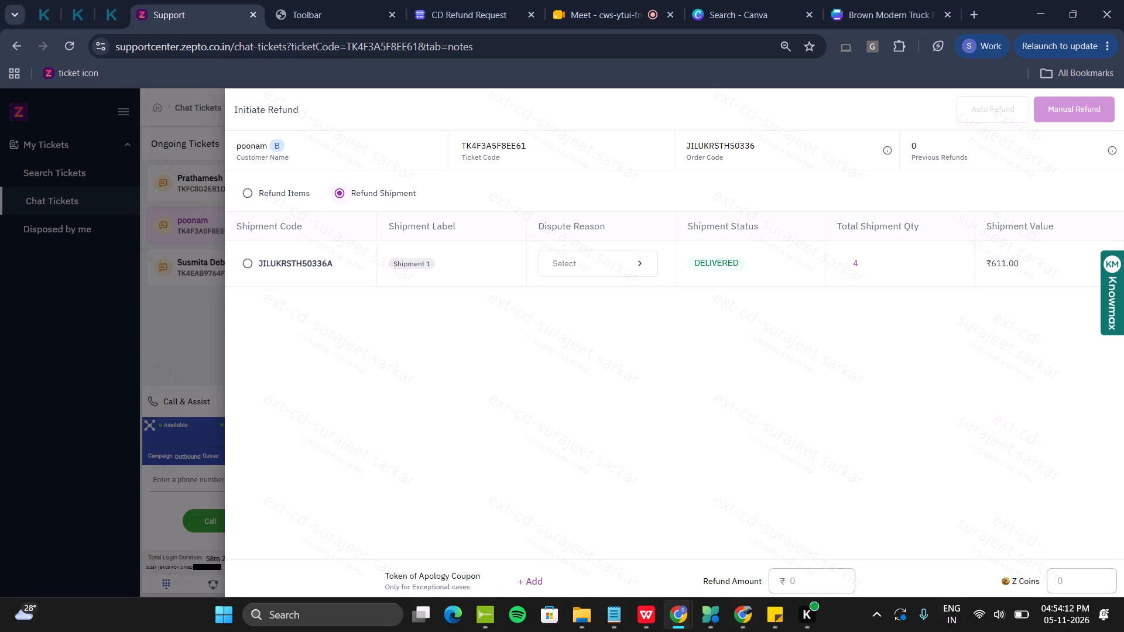
{"action": "left_click", "coordinate": [249, 270]}
{"action": "left_click", "coordinate": [586, 266]}
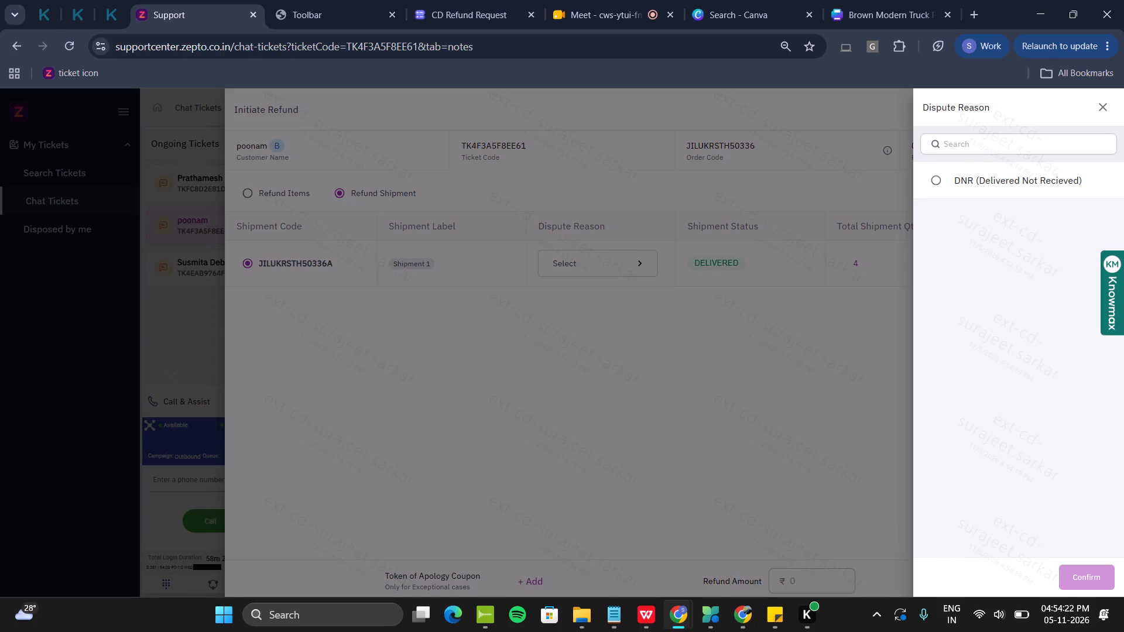
{"action": "left_click", "coordinate": [930, 184]}
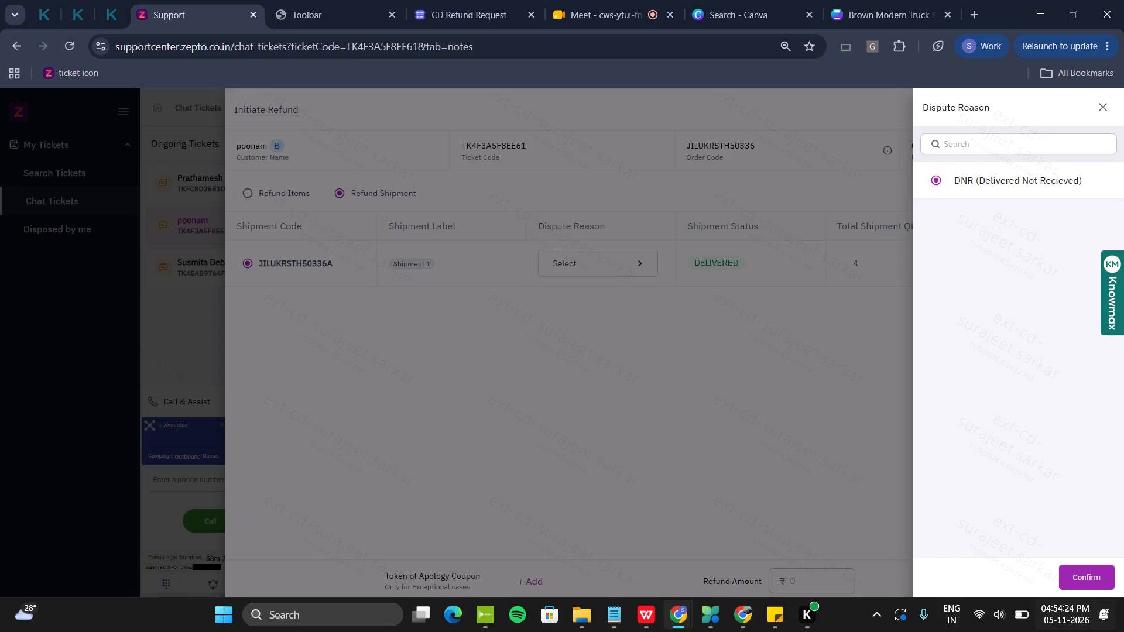
{"action": "left_click", "coordinate": [1098, 578]}
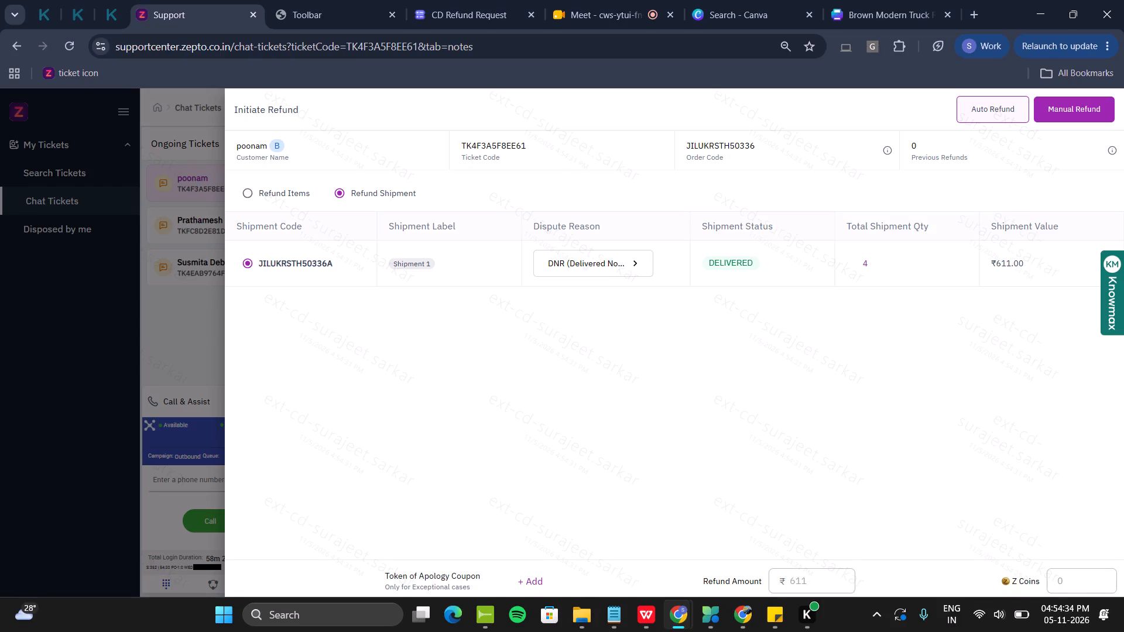
{"action": "left_click", "coordinate": [981, 117]}
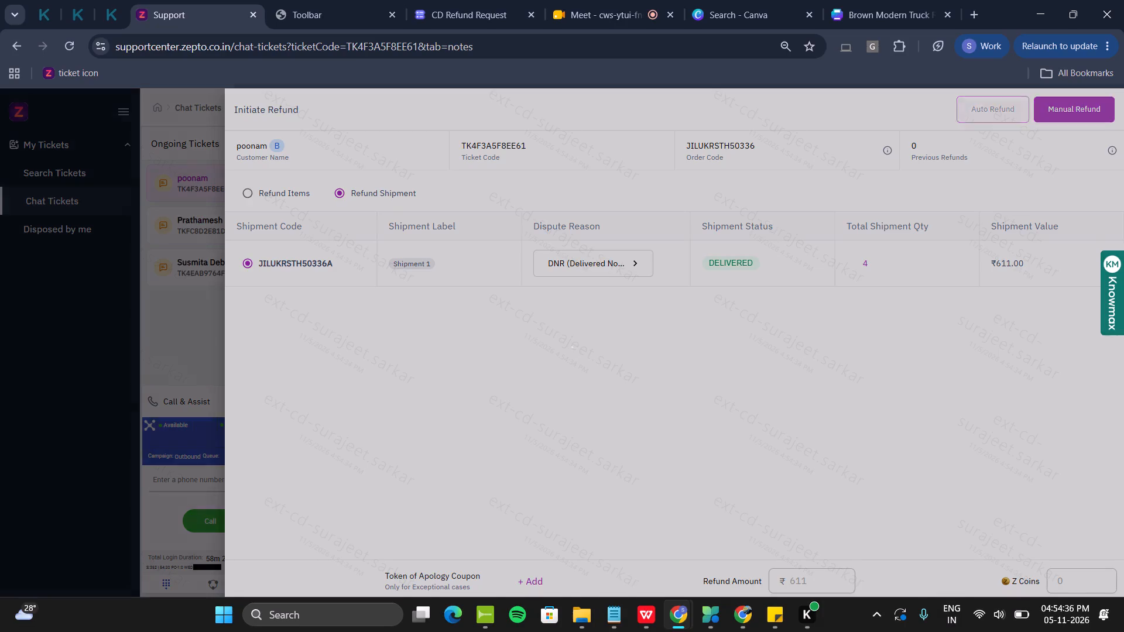
{"action": "left_click", "coordinate": [512, 341]}
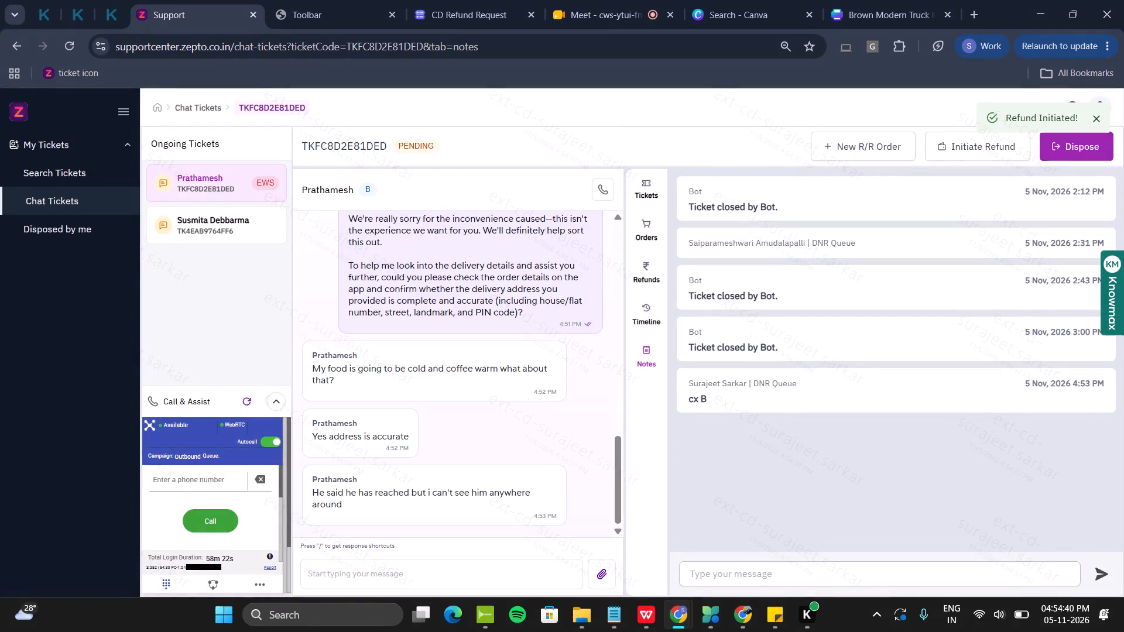
Send the saved reply about verifying the delivery details with the seller in chat TKFC8D2E81DED.
{"action": "left_click", "coordinate": [437, 582]}
{"action": "key", "text": "super+v"}
{"action": "key", "text": "Left"}
{"action": "key", "text": "Left"}
{"action": "key", "text": "Left"}
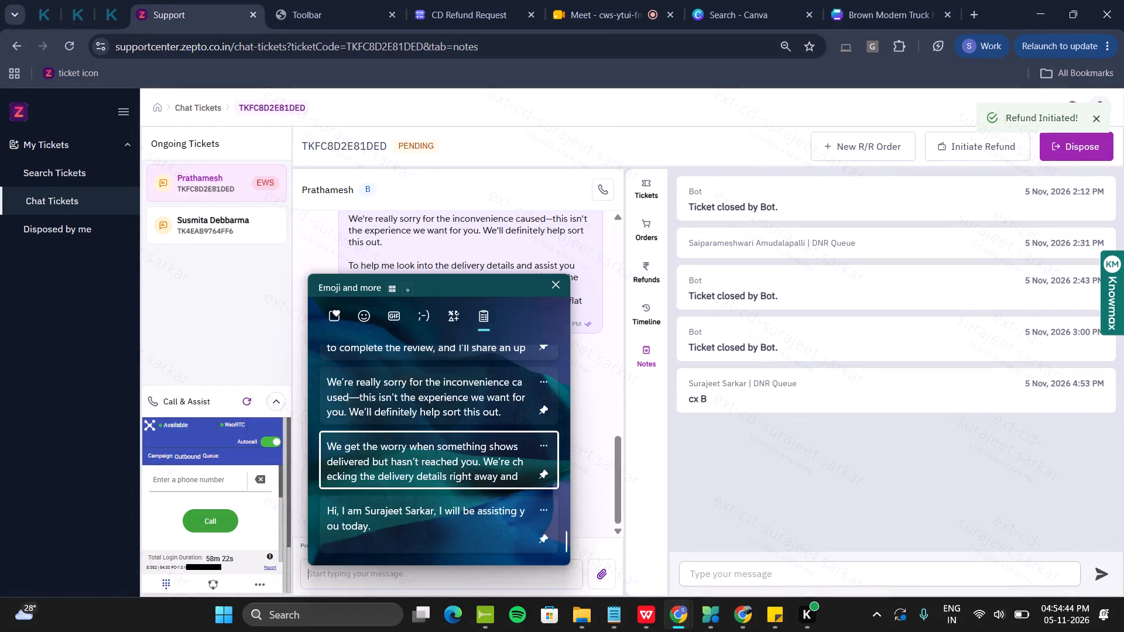
{"action": "key", "text": "Left"}
{"action": "key", "text": "Return"}
{"action": "key", "text": "ctrl+v"}
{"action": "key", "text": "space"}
{"action": "key", "text": "Return"}
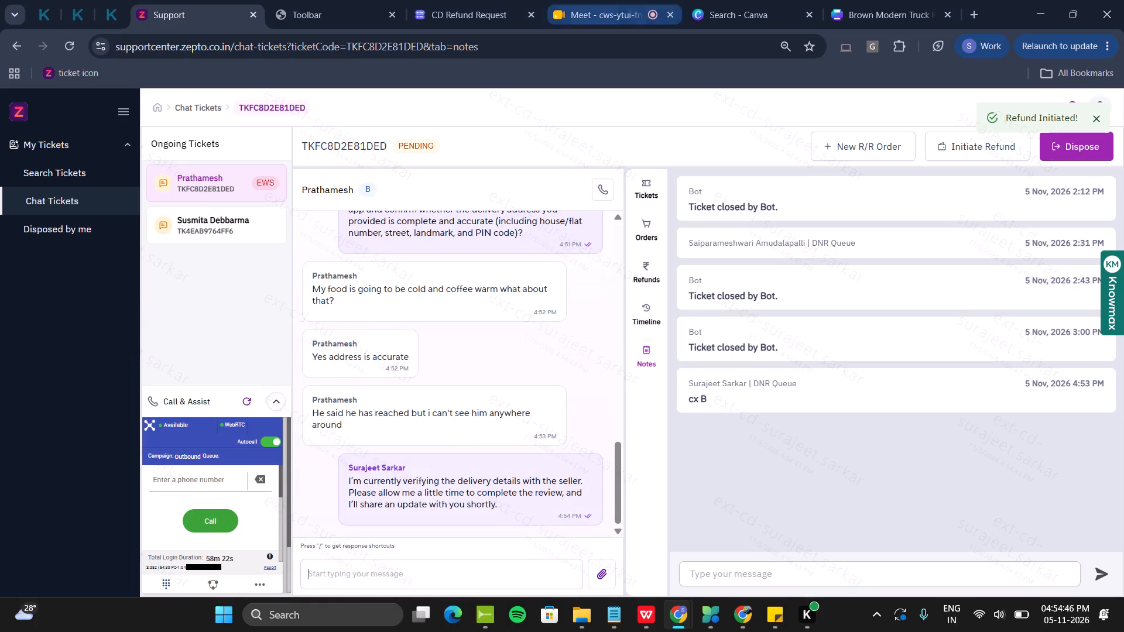
{"action": "left_click", "coordinate": [670, 219]}
{"action": "left_click", "coordinate": [646, 226]}
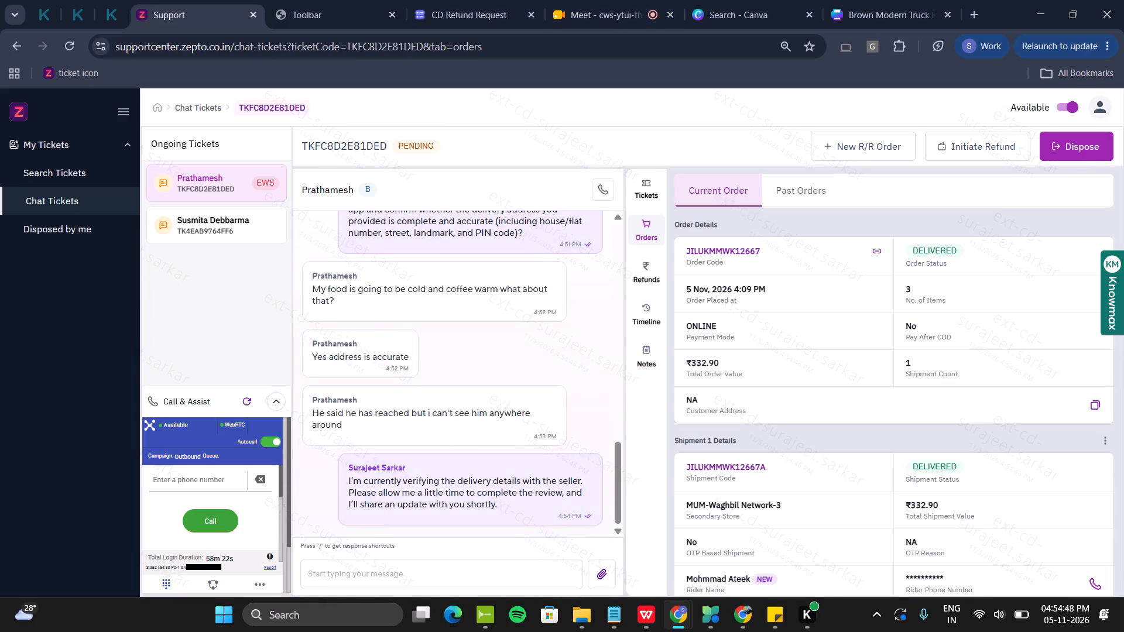
{"action": "scroll", "coordinate": [983, 563], "scroll_direction": "down", "scroll_amount": 1}
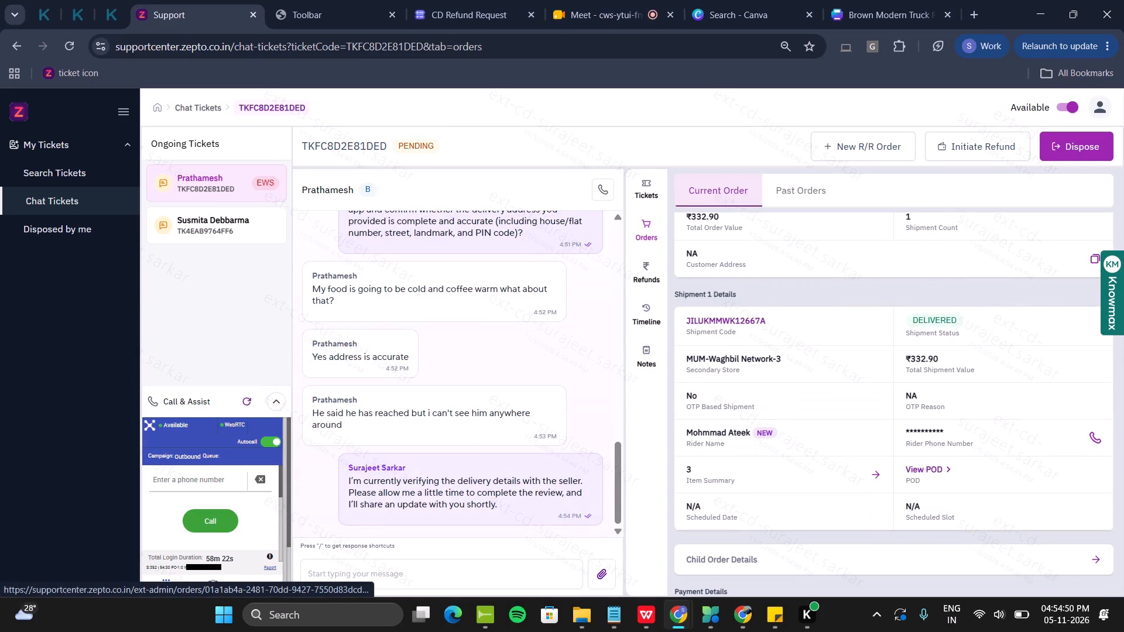
{"action": "left_click", "coordinate": [190, 202]}
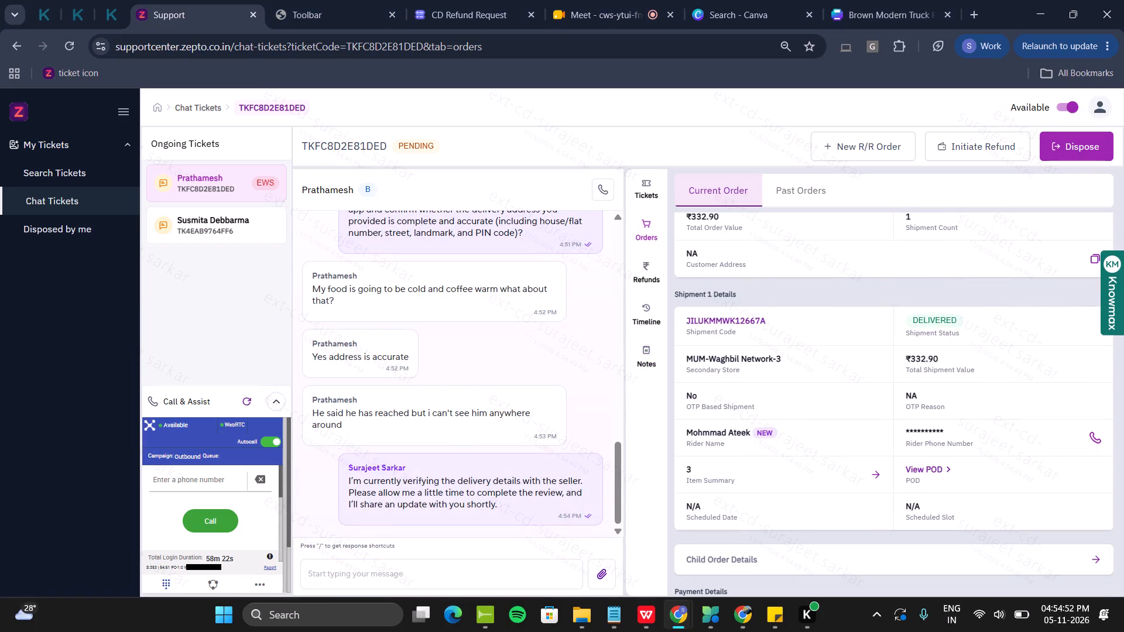
{"action": "left_click", "coordinate": [214, 219]}
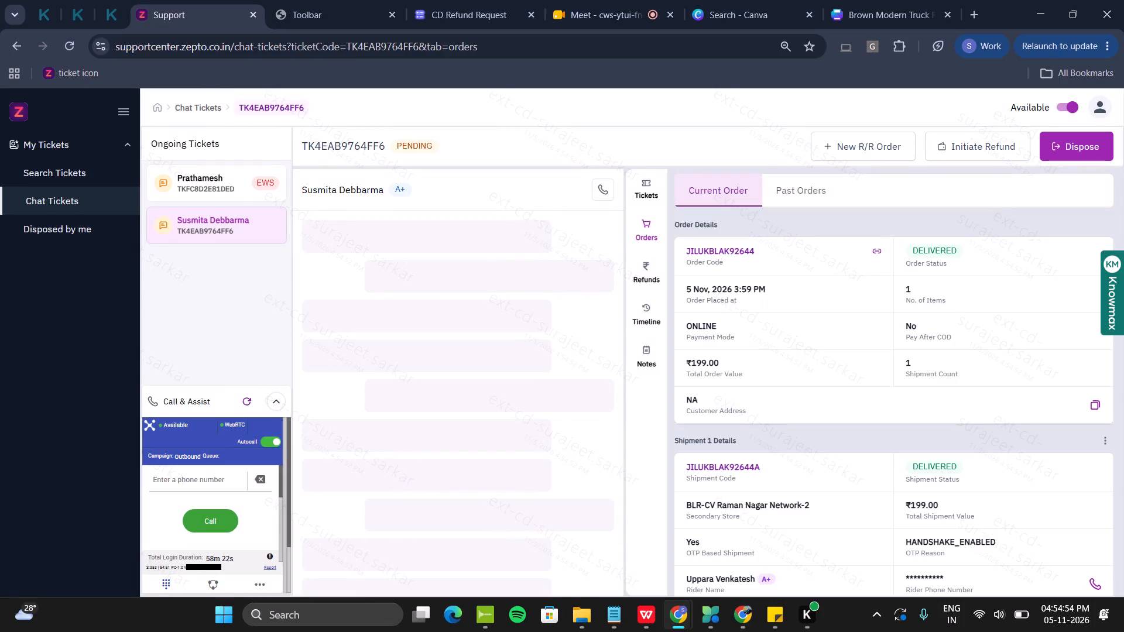
{"action": "left_click", "coordinate": [375, 560]}
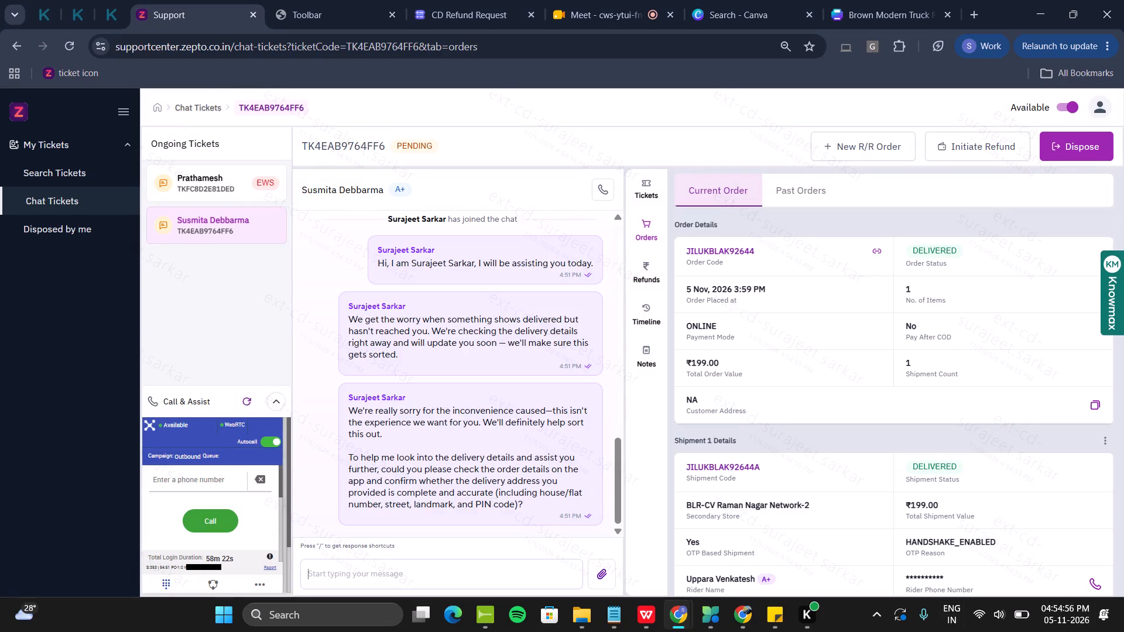
{"action": "key", "text": "super+v"}
{"action": "key", "text": "Left"}
{"action": "key", "text": "Left"}
{"action": "key", "text": "Left"}
{"action": "key", "text": "Left"}
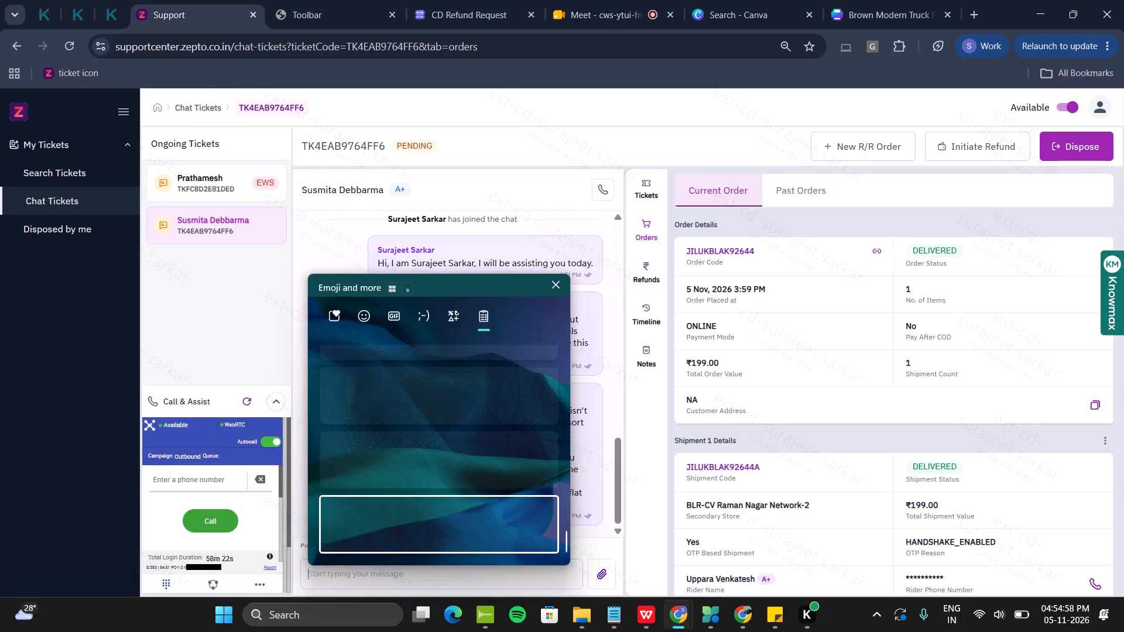
{"action": "key", "text": "Left"}
{"action": "key", "text": "Return"}
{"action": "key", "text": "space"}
{"action": "key", "text": "ctrl+v"}
{"action": "key", "text": "Return"}
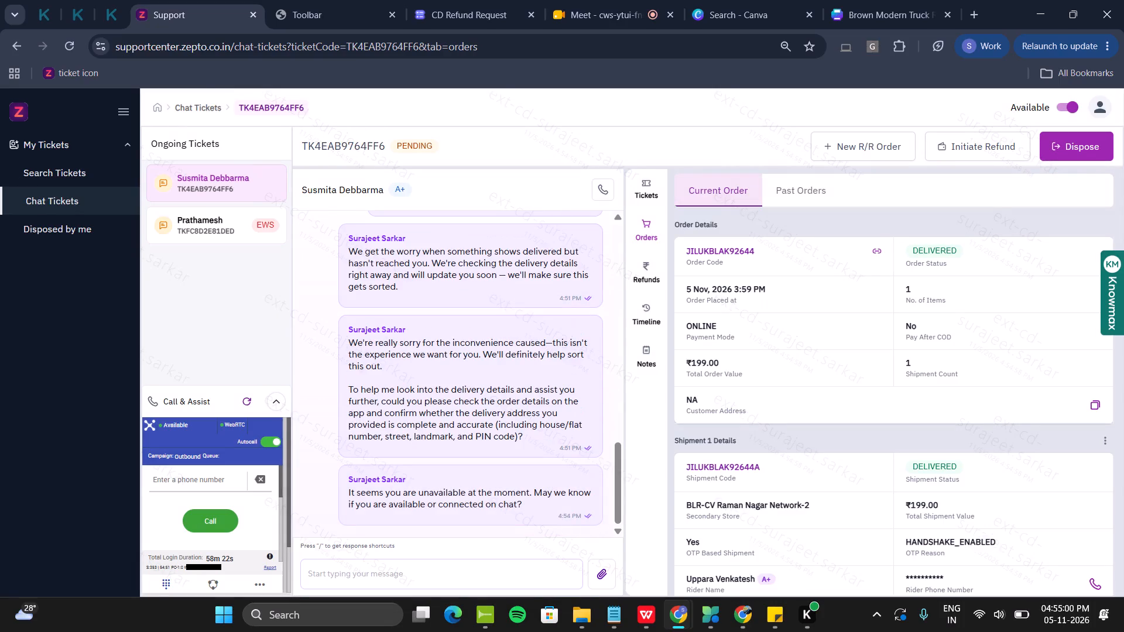
{"action": "scroll", "coordinate": [872, 409], "scroll_direction": "up", "scroll_amount": 2}
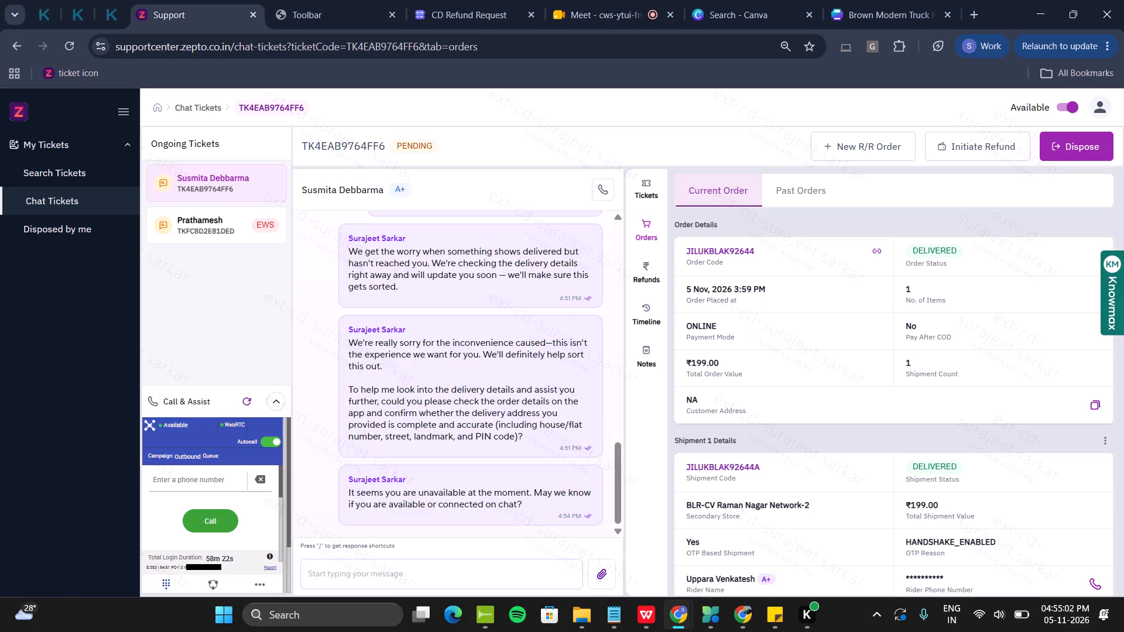
{"action": "scroll", "coordinate": [872, 409], "scroll_direction": "down", "scroll_amount": 5}
{"action": "scroll", "coordinate": [872, 409], "scroll_direction": "up", "scroll_amount": 2}
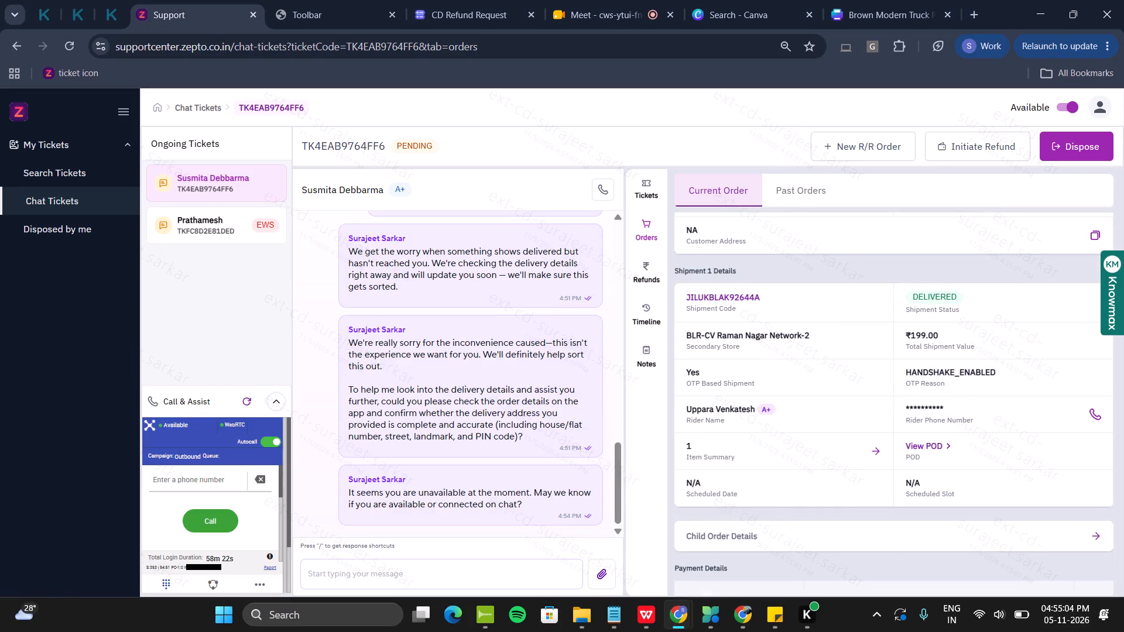
{"action": "scroll", "coordinate": [690, 446], "scroll_direction": "up", "scroll_amount": 2}
{"action": "scroll", "coordinate": [453, 382], "scroll_direction": "up", "scroll_amount": 5}
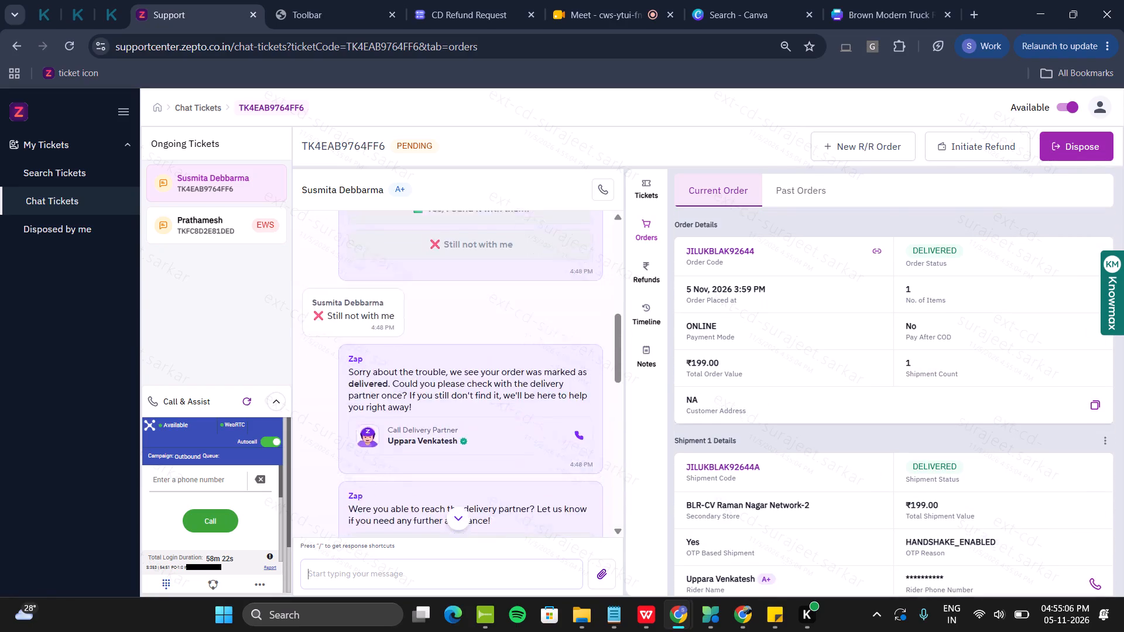
{"action": "scroll", "coordinate": [486, 378], "scroll_direction": "up", "scroll_amount": 2}
{"action": "scroll", "coordinate": [486, 378], "scroll_direction": "down", "scroll_amount": 10}
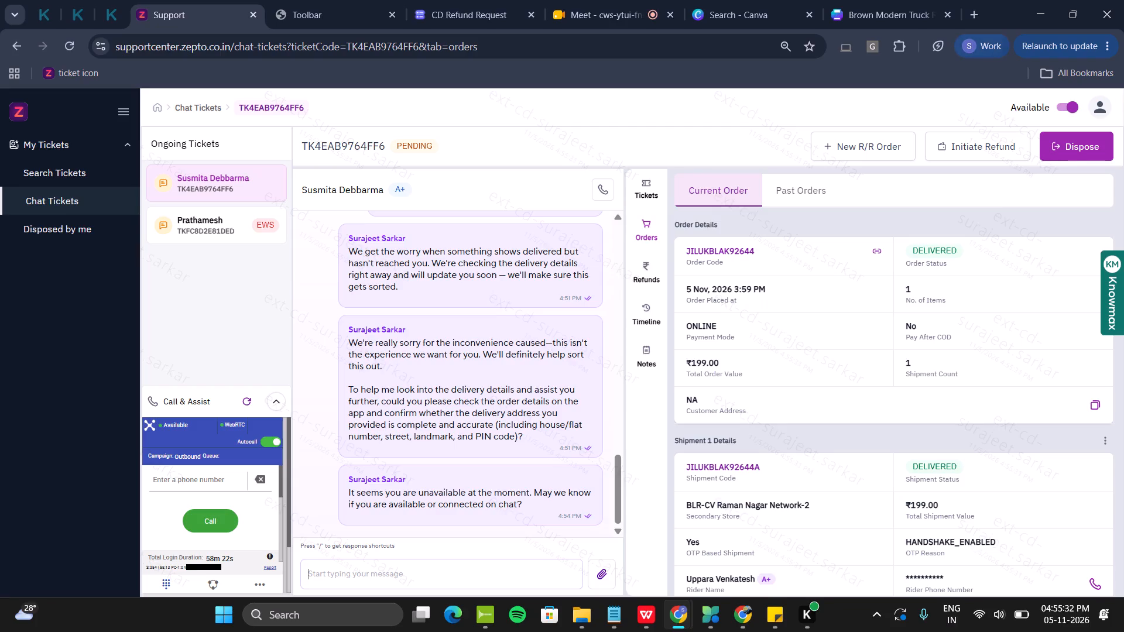
{"action": "left_click", "coordinate": [597, 183]}
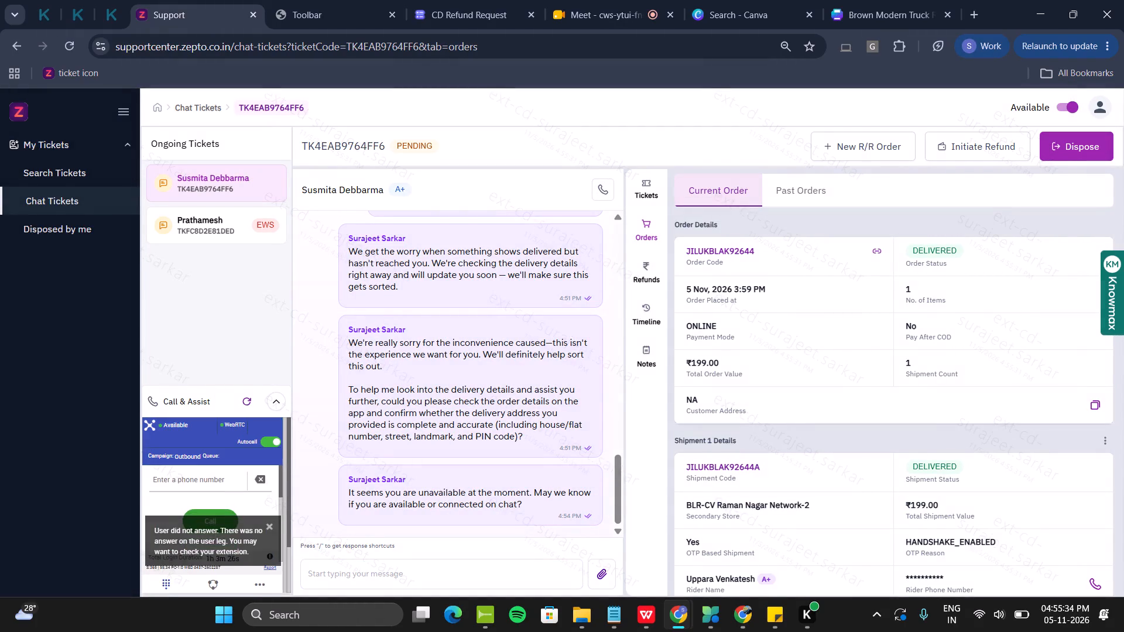
{"action": "left_click", "coordinate": [566, 354]}
{"action": "scroll", "coordinate": [566, 352], "scroll_direction": "up", "scroll_amount": 11}
{"action": "scroll", "coordinate": [567, 352], "scroll_direction": "down", "scroll_amount": 9}
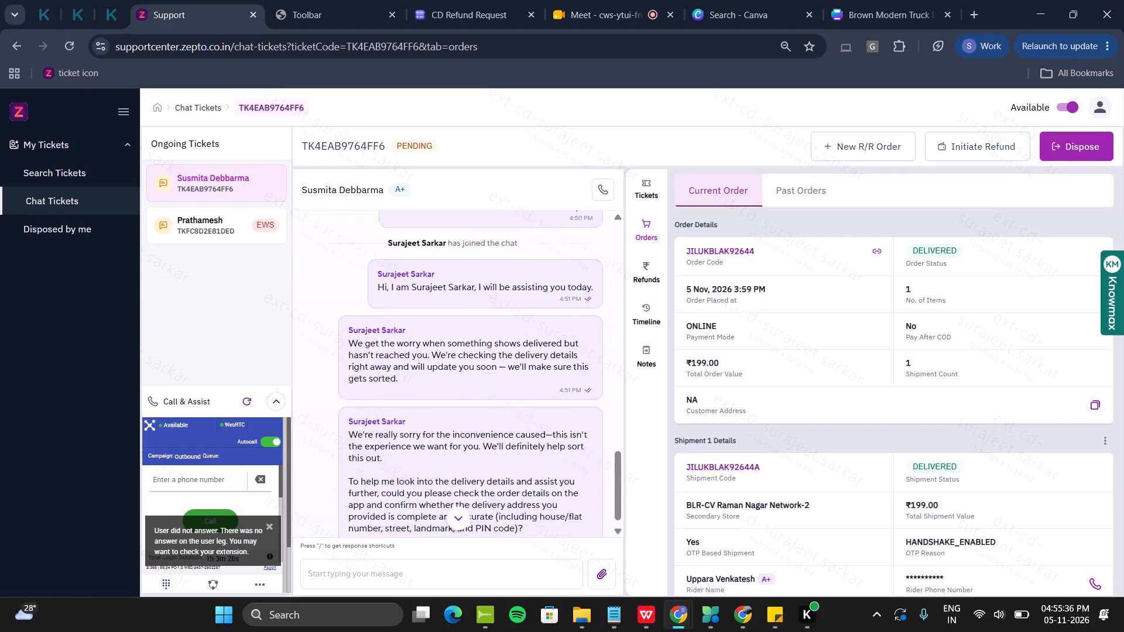
{"action": "scroll", "coordinate": [568, 352], "scroll_direction": "down", "scroll_amount": 3}
{"action": "left_click", "coordinate": [215, 225]}
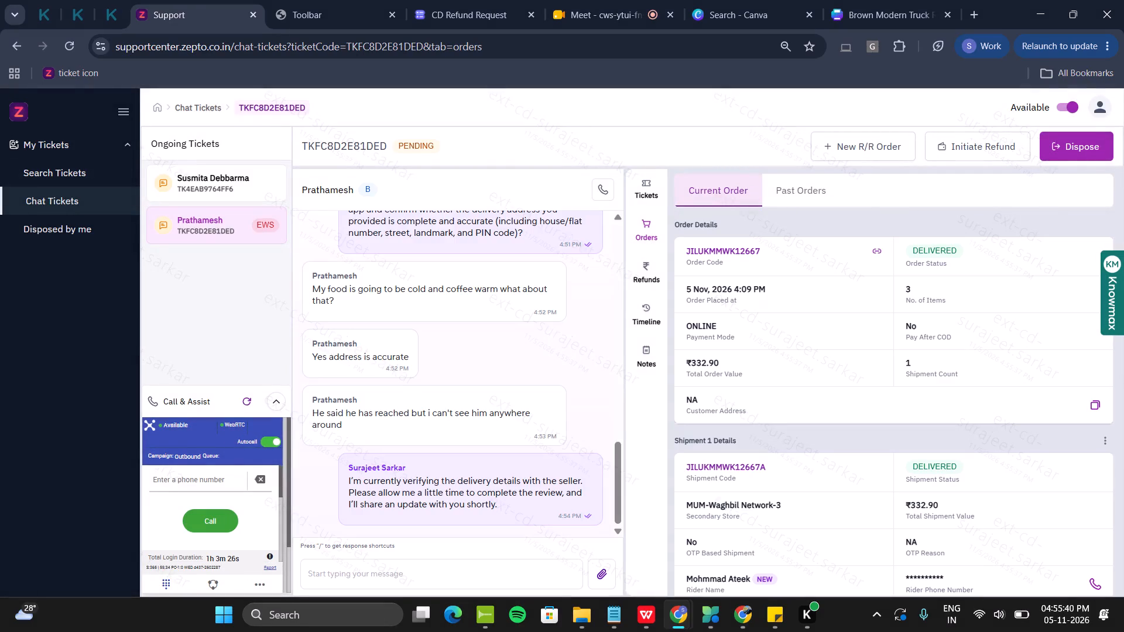
{"action": "scroll", "coordinate": [865, 320], "scroll_direction": "down", "scroll_amount": 1}
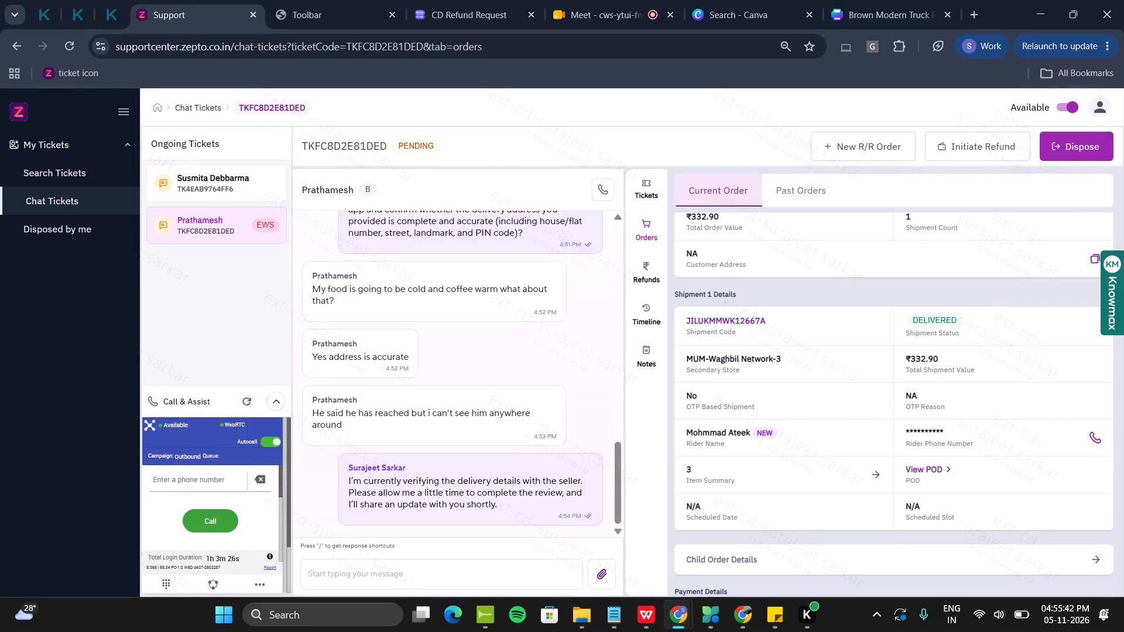
{"action": "left_click", "coordinate": [1094, 439]}
{"action": "left_click", "coordinate": [656, 188]}
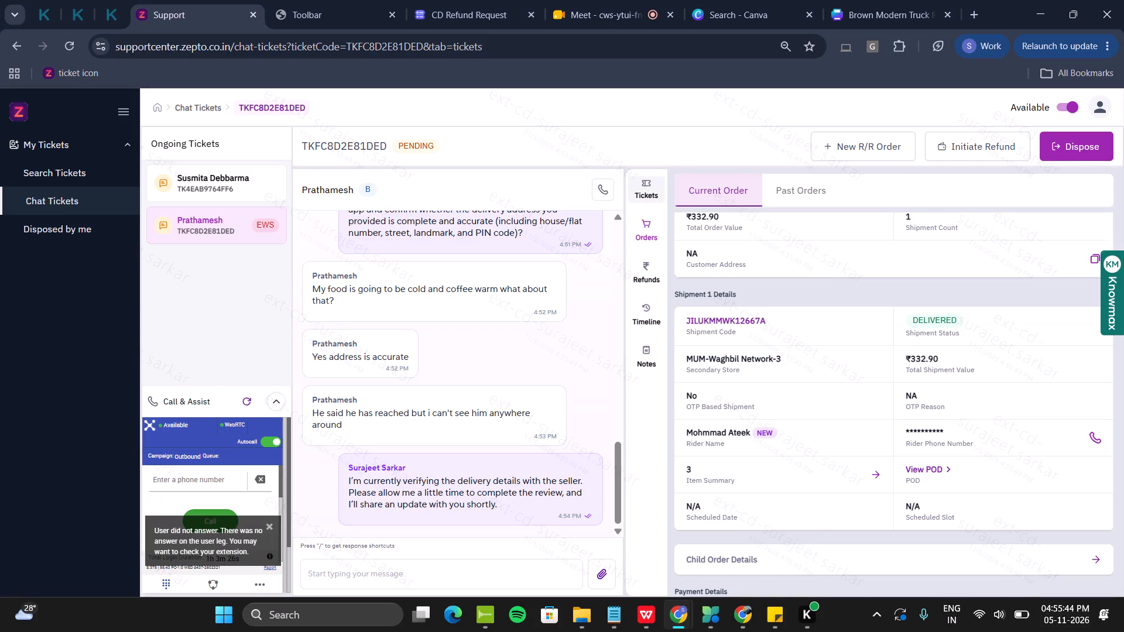
{"action": "scroll", "coordinate": [810, 431], "scroll_direction": "down", "scroll_amount": 8}
{"action": "left_click", "coordinate": [654, 231]}
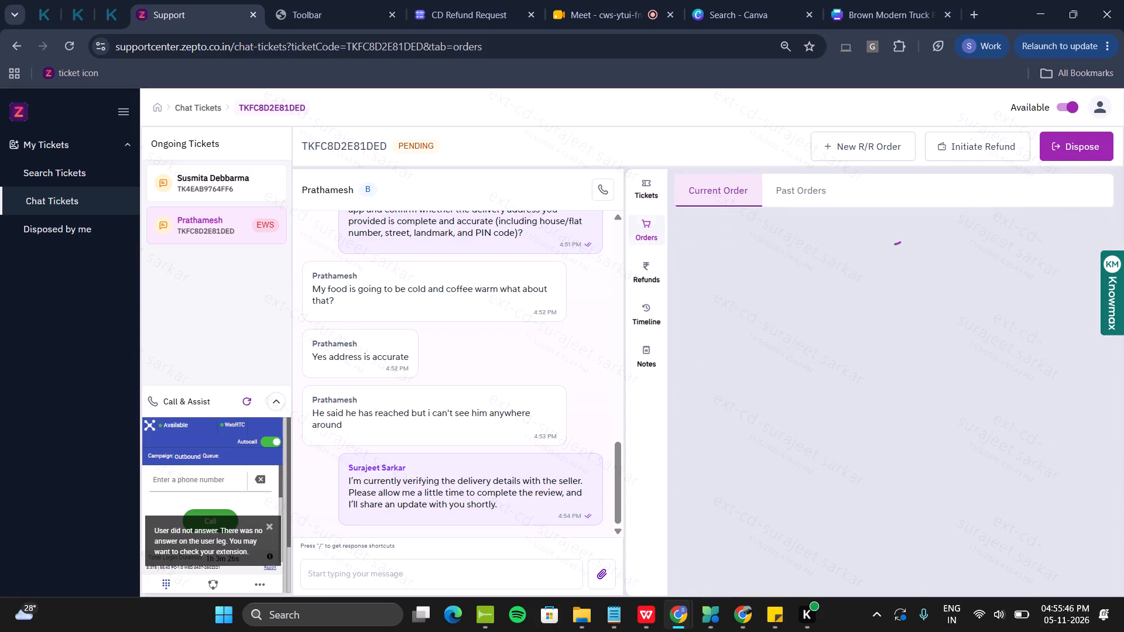
{"action": "left_click", "coordinate": [653, 185]}
{"action": "scroll", "coordinate": [814, 373], "scroll_direction": "down", "scroll_amount": 7}
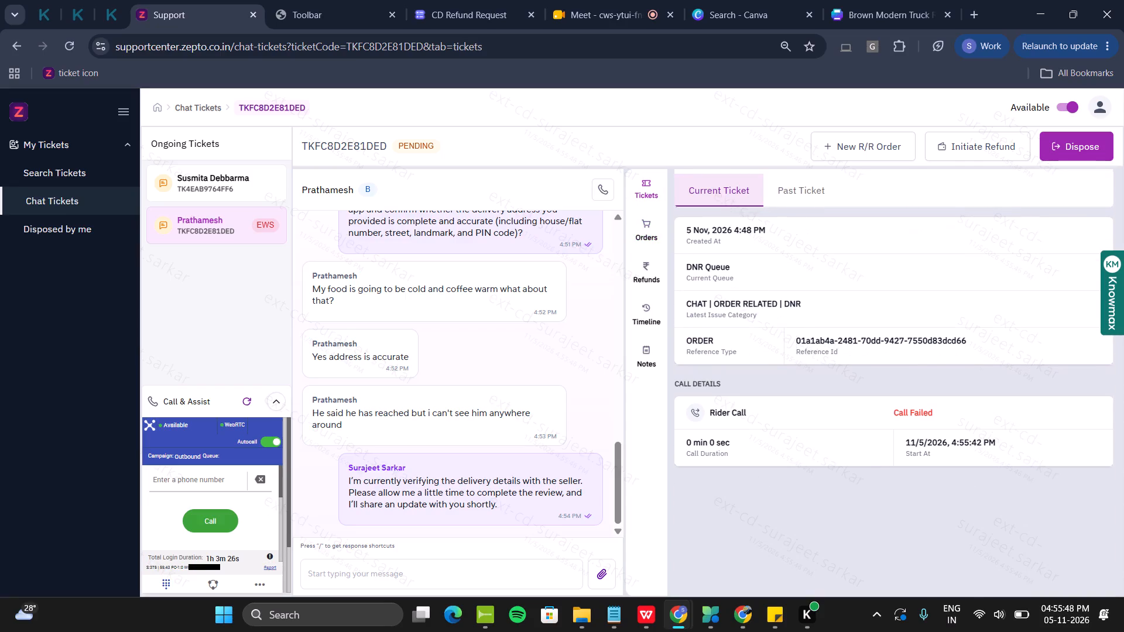
{"action": "left_click", "coordinate": [229, 193]}
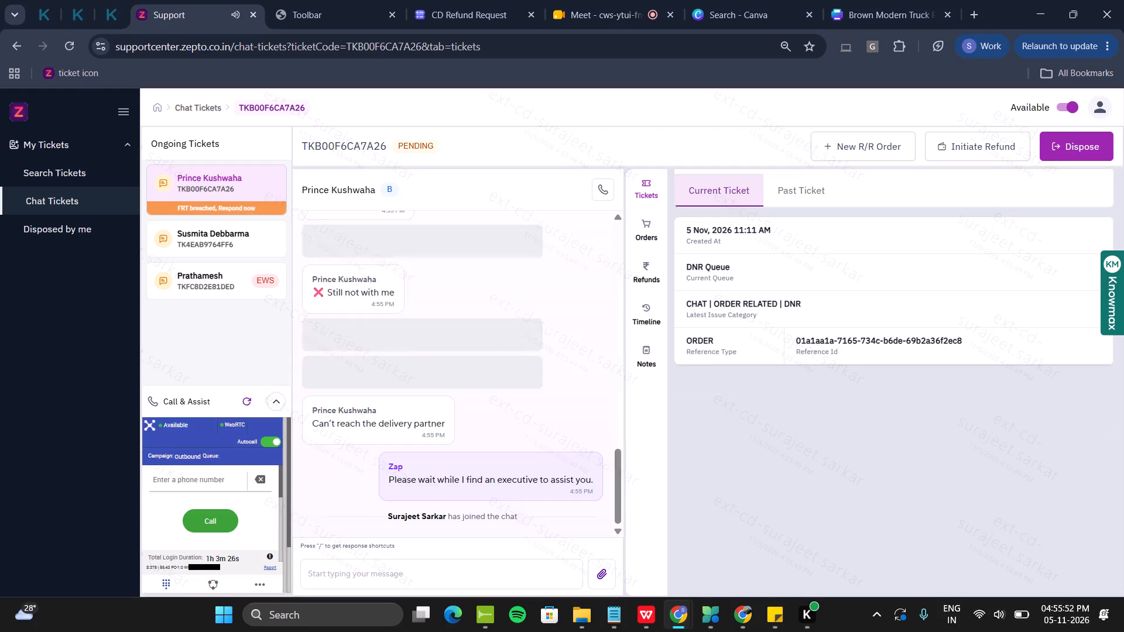
{"action": "left_click", "coordinate": [352, 559]}
{"action": "key", "text": "super+v"}
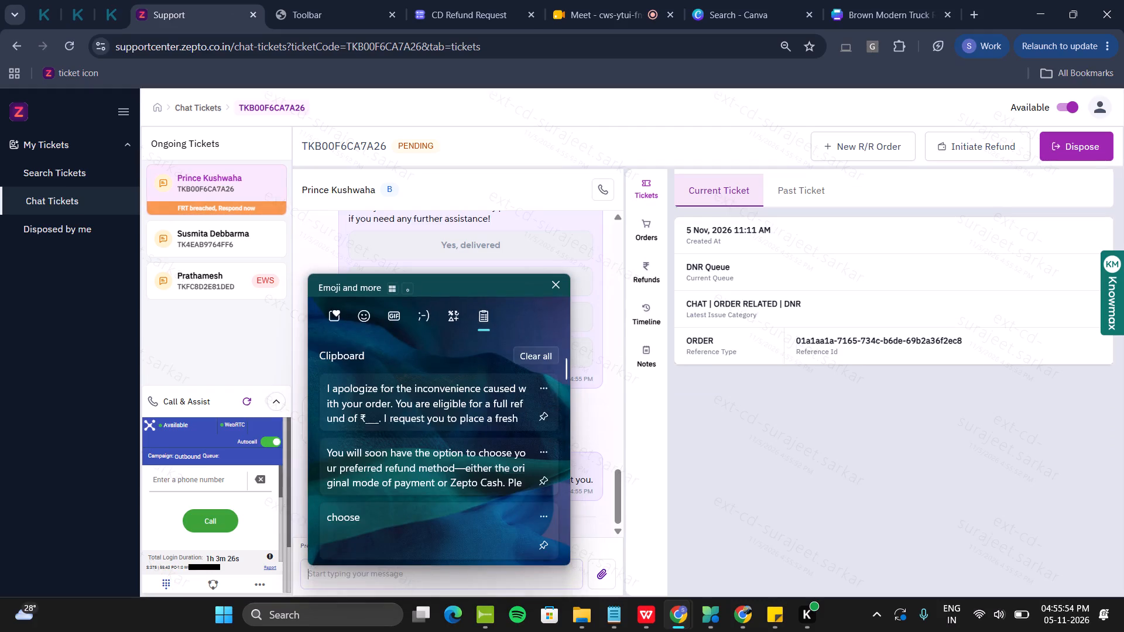
{"action": "key", "text": "Left"}
{"action": "key", "text": "Return"}
{"action": "key", "text": "ctrl+v"}
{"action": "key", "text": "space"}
{"action": "key", "text": "Return"}
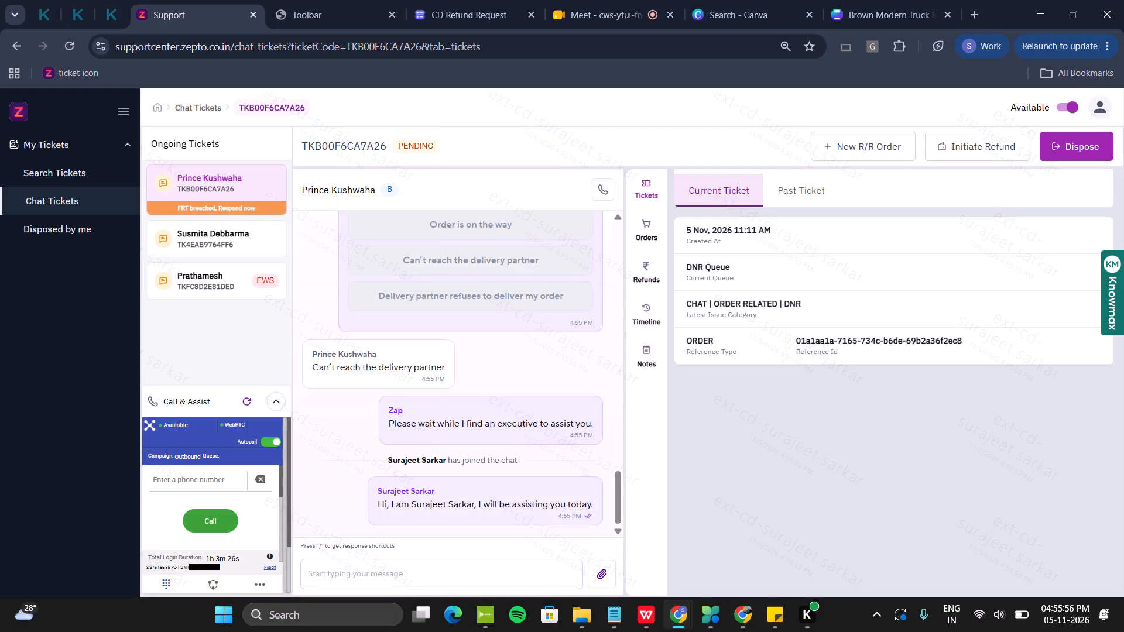
{"action": "left_click", "coordinate": [208, 202]}
{"action": "left_click", "coordinate": [231, 279]}
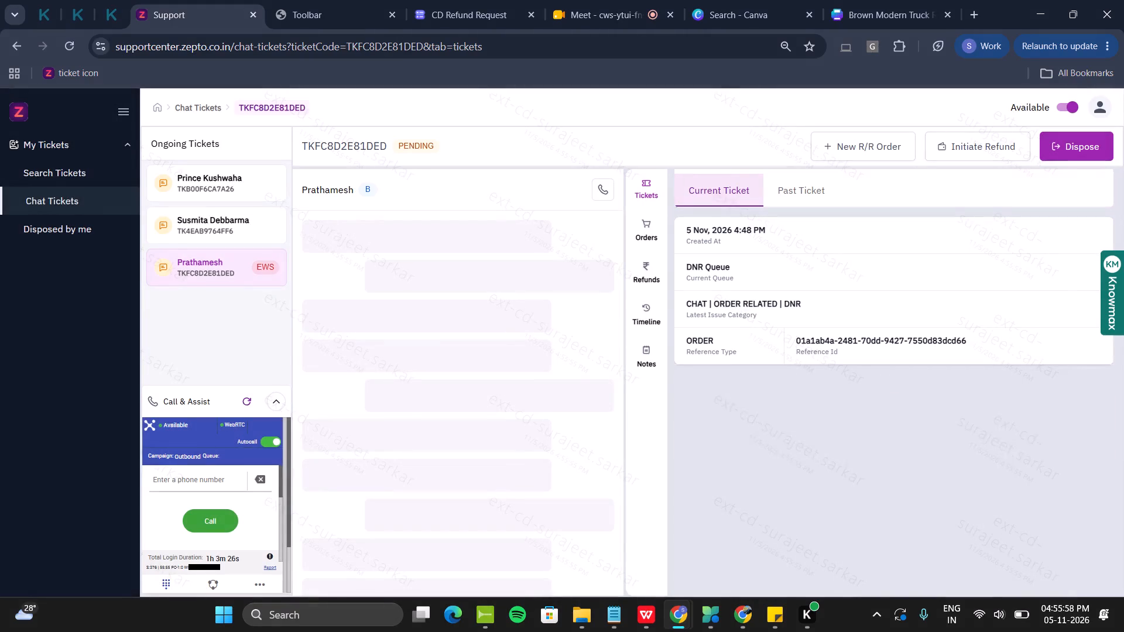
{"action": "left_click", "coordinate": [621, 219]}
{"action": "left_click", "coordinate": [668, 232]}
{"action": "left_click", "coordinate": [668, 232]}
{"action": "left_click", "coordinate": [645, 235]}
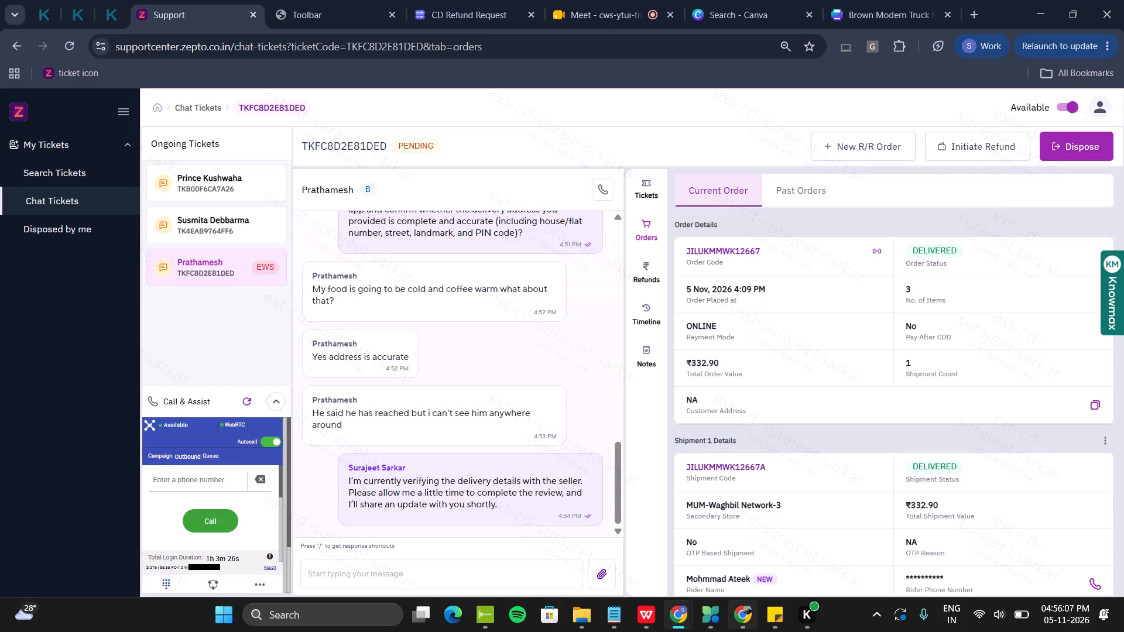
{"action": "left_click", "coordinate": [775, 617]}
{"action": "left_click", "coordinate": [852, 527]}
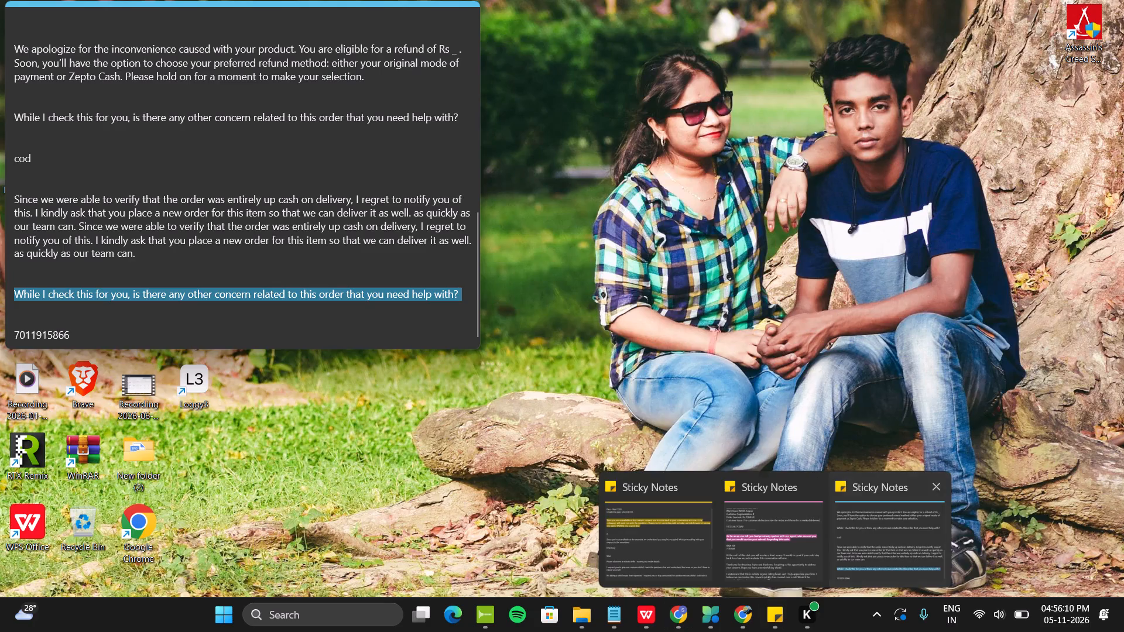
{"action": "right_click", "coordinate": [293, 274]}
{"action": "left_click", "coordinate": [313, 288]}
{"action": "right_click", "coordinate": [410, 568]}
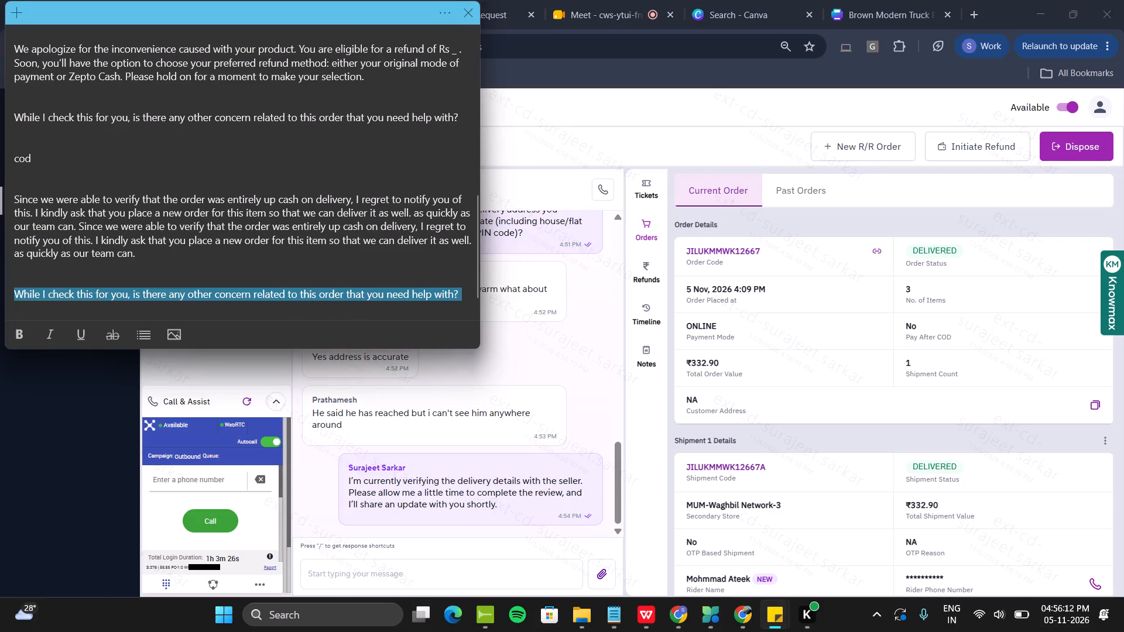
{"action": "left_click", "coordinate": [453, 403]}
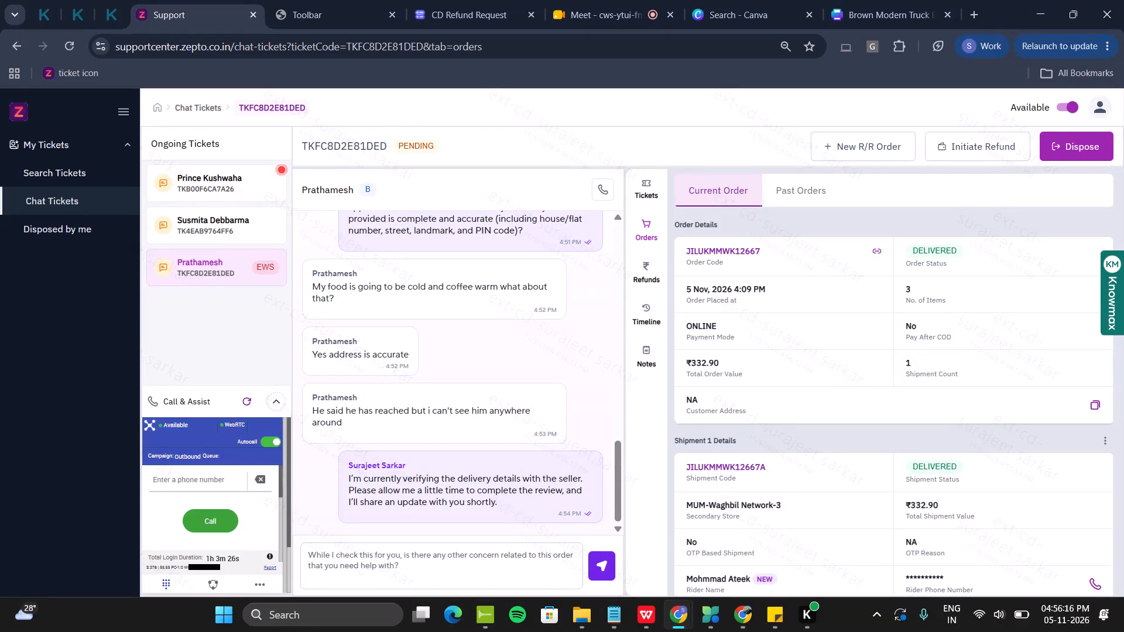
{"action": "left_click", "coordinate": [601, 575]}
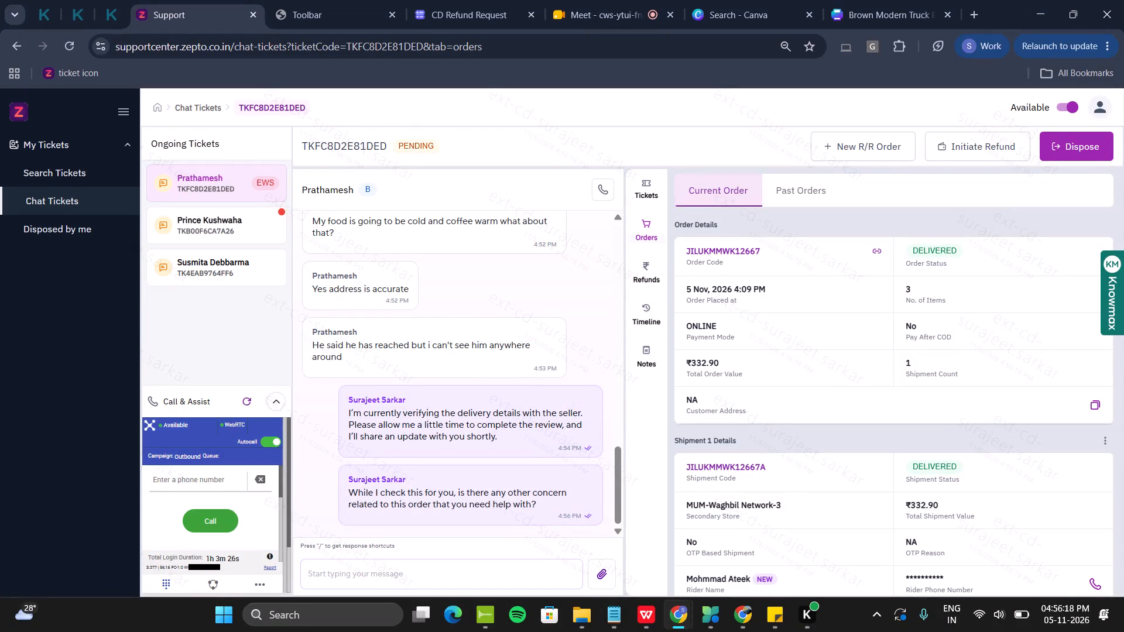
{"action": "left_click", "coordinate": [633, 176]}
{"action": "left_click", "coordinate": [649, 198]}
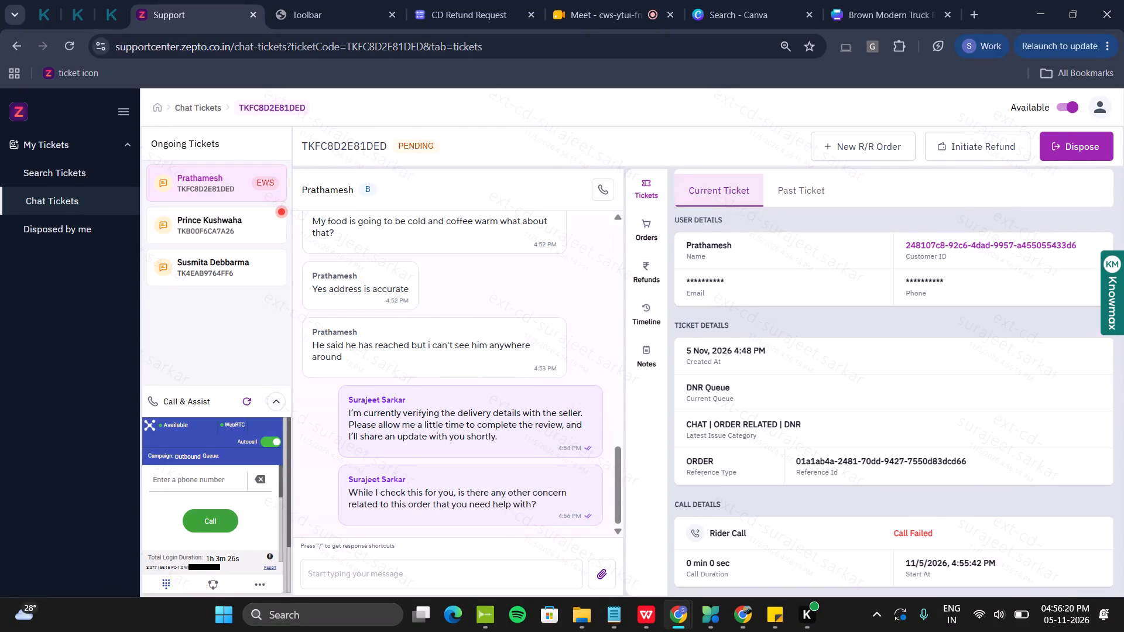
{"action": "scroll", "coordinate": [1035, 420], "scroll_direction": "down", "scroll_amount": 1}
{"action": "left_click", "coordinate": [642, 233]}
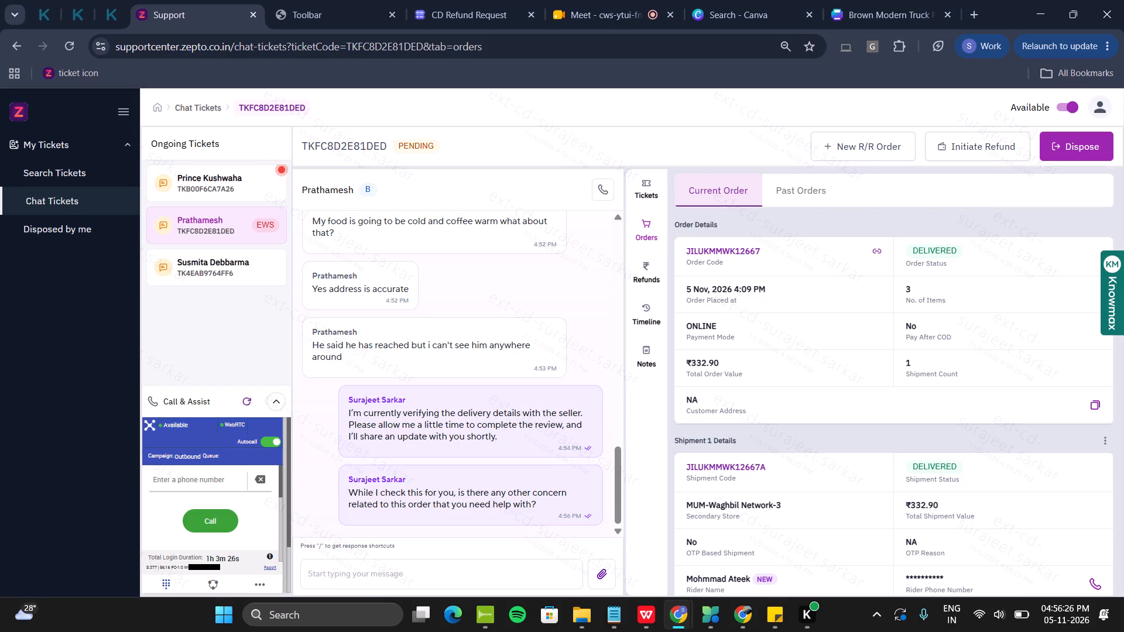
{"action": "left_click", "coordinate": [650, 190]}
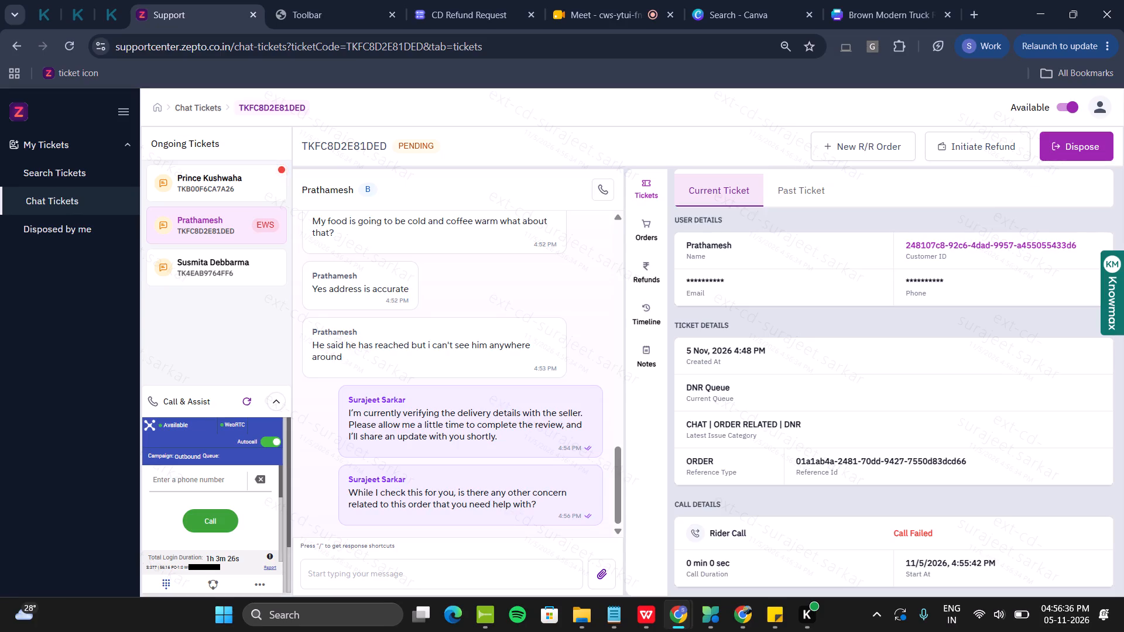
{"action": "left_click", "coordinate": [658, 224]}
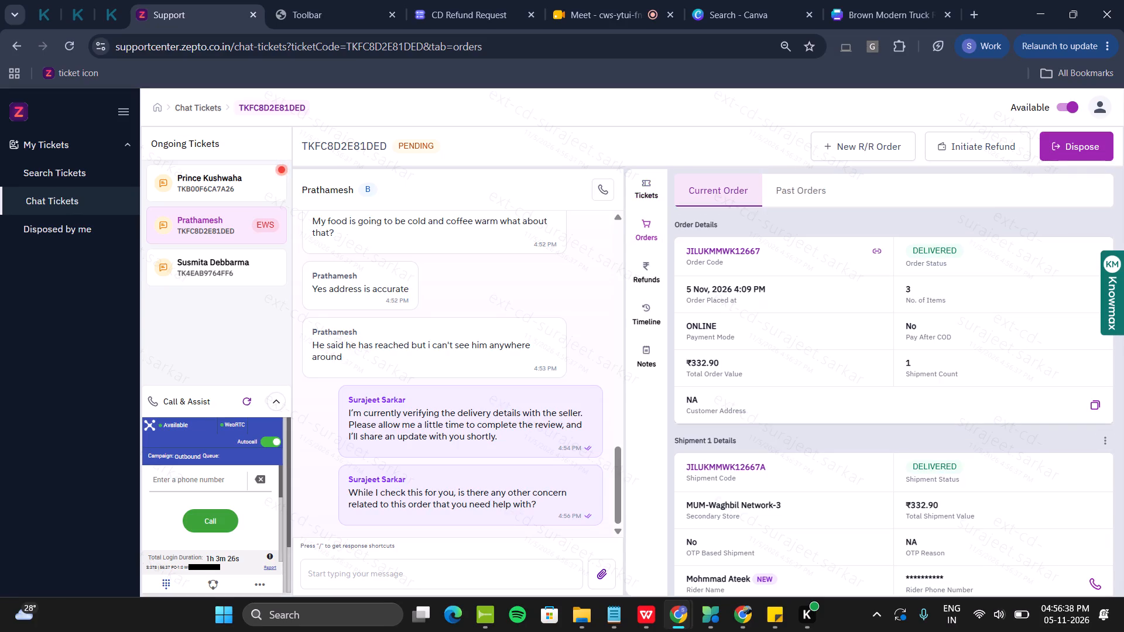
{"action": "scroll", "coordinate": [918, 432], "scroll_direction": "down", "scroll_amount": 2}
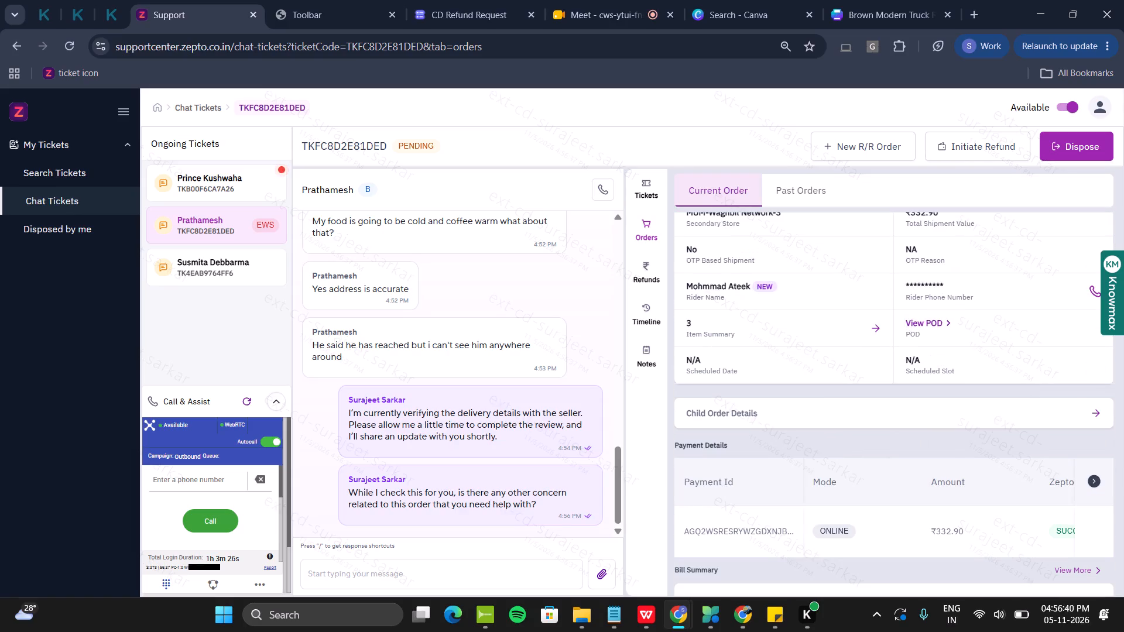
{"action": "left_click", "coordinate": [246, 172]}
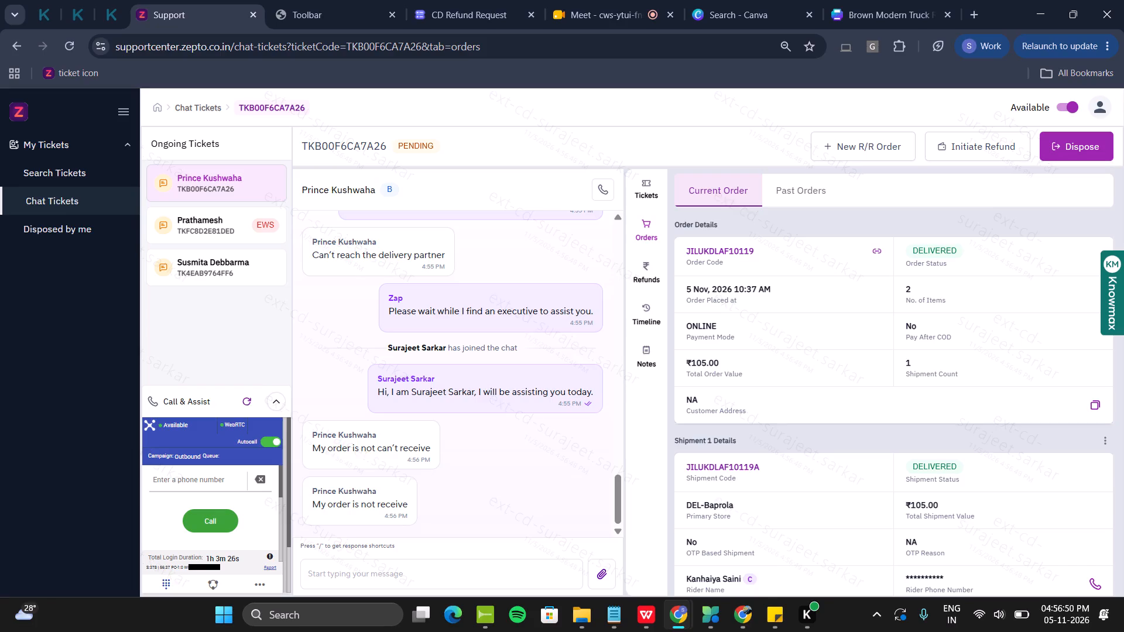
{"action": "left_click", "coordinate": [366, 579]}
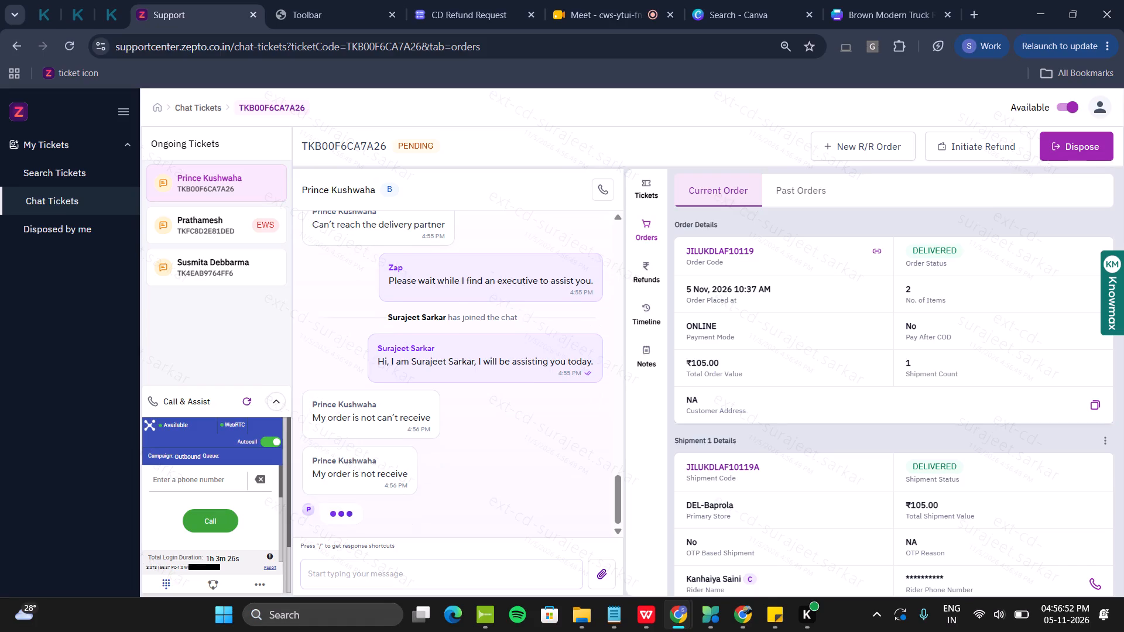
{"action": "key", "text": "super+v"}
{"action": "key", "text": "Left"}
{"action": "key", "text": "Left"}
{"action": "key", "text": "Return"}
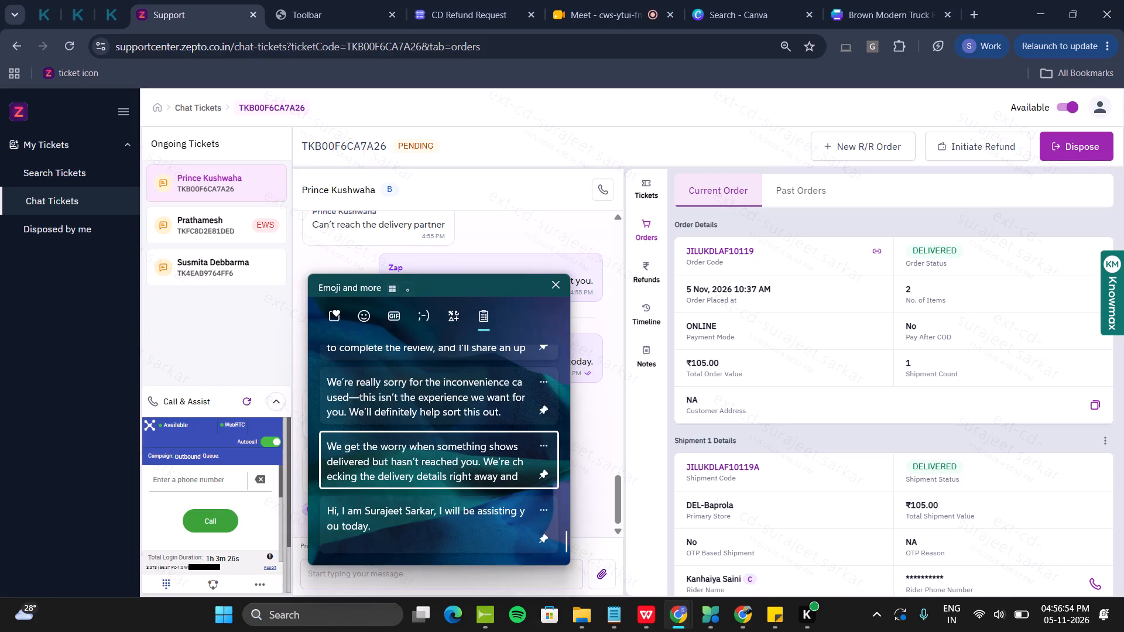
{"action": "key", "text": "ctrl+v"}
{"action": "key", "text": "ctrl+space"}
{"action": "key", "text": "Return"}
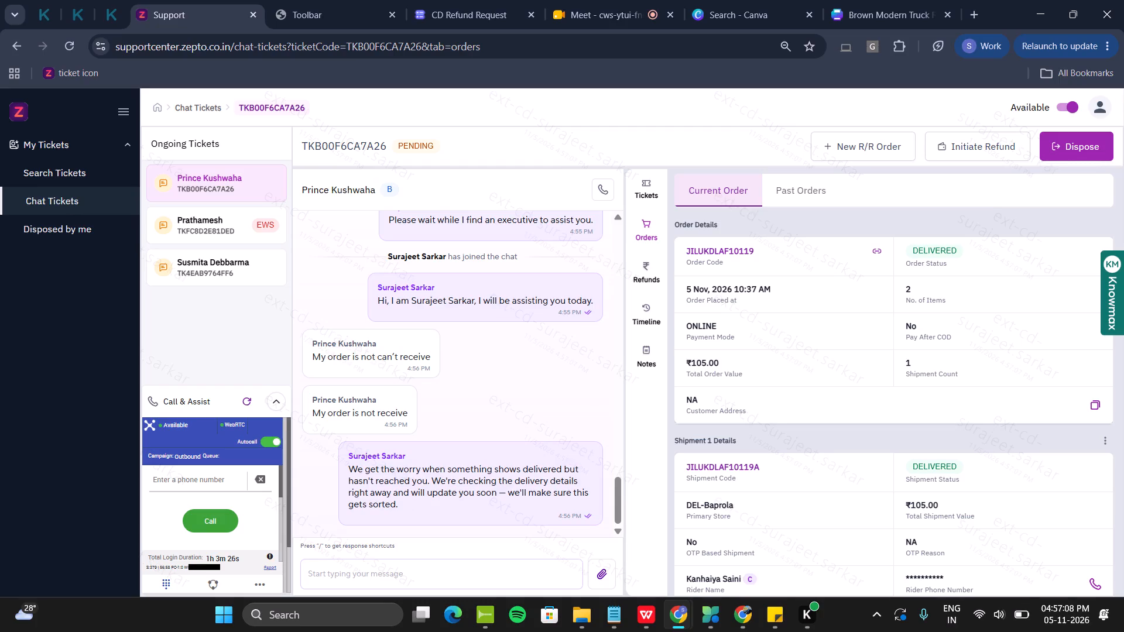
{"action": "scroll", "coordinate": [433, 445], "scroll_direction": "up", "scroll_amount": 1}
{"action": "scroll", "coordinate": [433, 445], "scroll_direction": "down", "scroll_amount": 5}
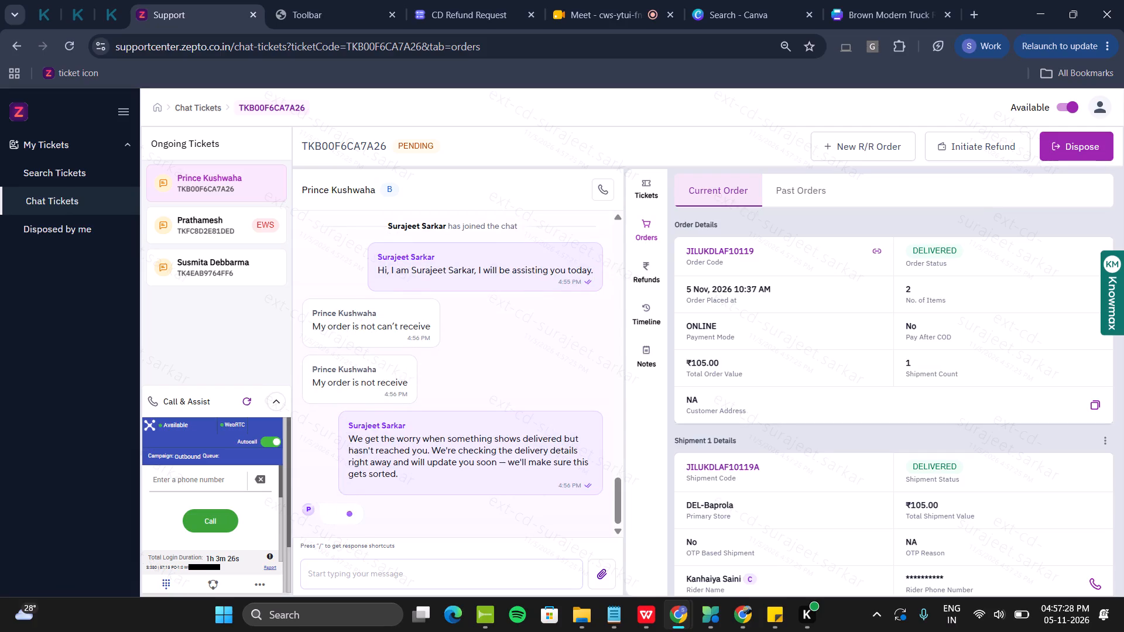
{"action": "key", "text": "super+v"}
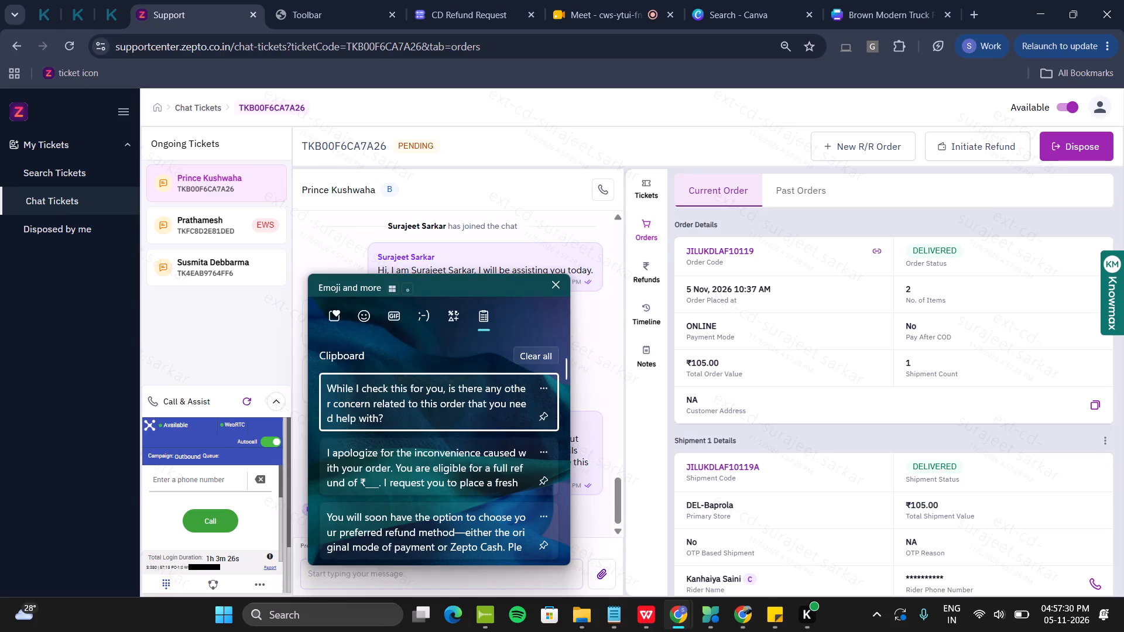
{"action": "key", "text": "Left"}
{"action": "key", "text": "Left"}
{"action": "key", "text": "Left"}
{"action": "key", "text": "Return"}
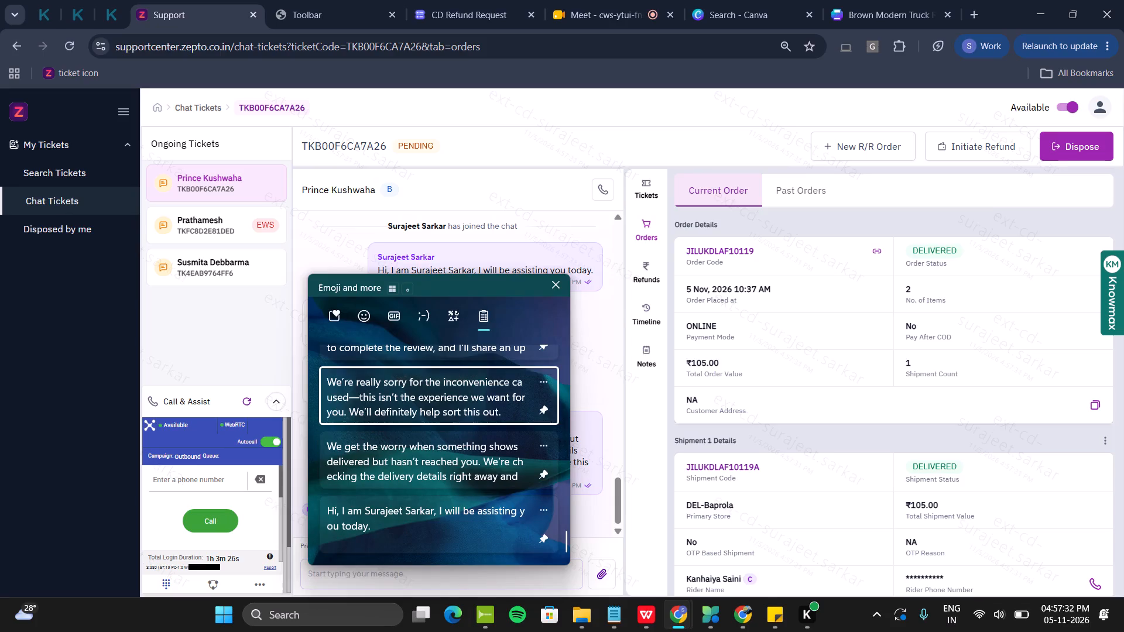
{"action": "key", "text": "ctrl+v"}
{"action": "key", "text": "Return"}
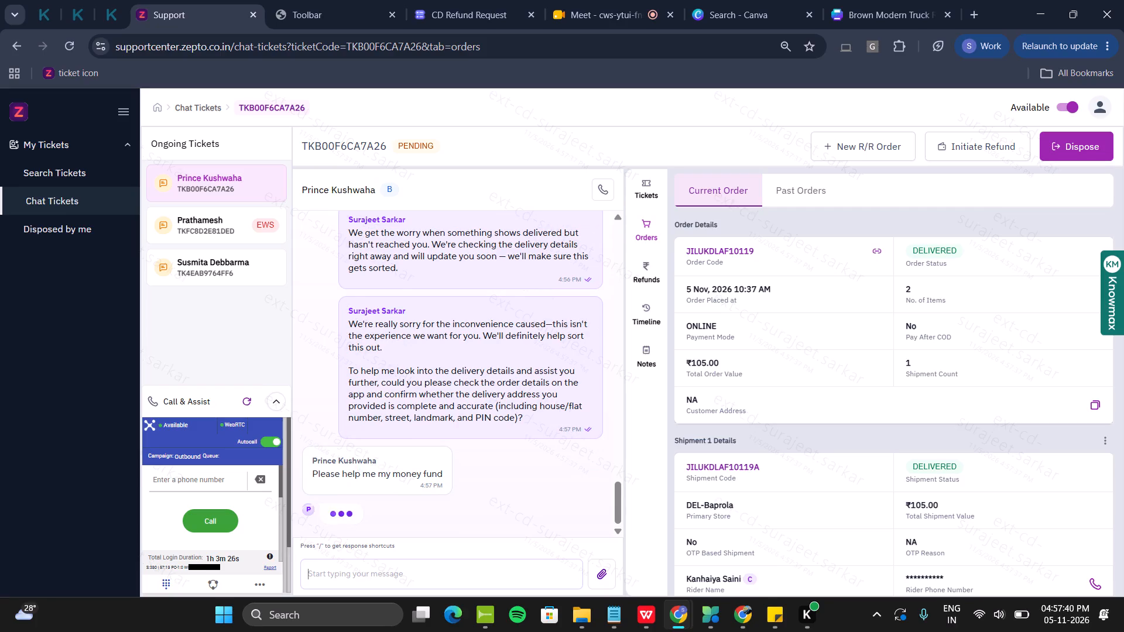
{"action": "scroll", "coordinate": [467, 432], "scroll_direction": "up", "scroll_amount": 2}
{"action": "scroll", "coordinate": [468, 435], "scroll_direction": "down", "scroll_amount": 2}
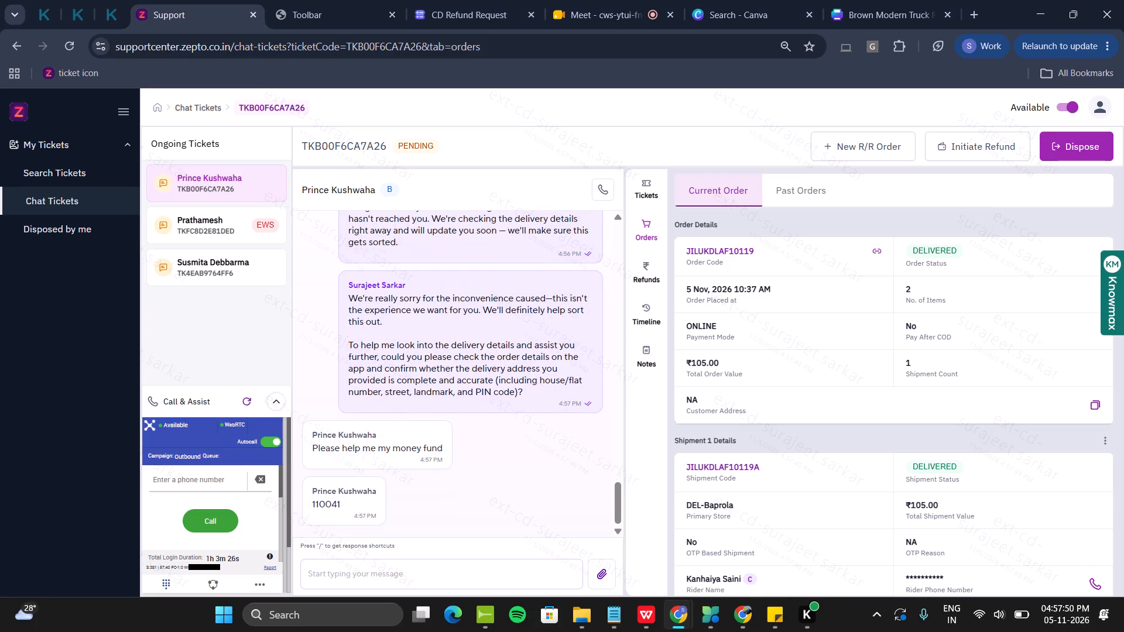
{"action": "key", "text": "super+v"}
{"action": "key", "text": "Left"}
{"action": "key", "text": "Left"}
{"action": "key", "text": "Left"}
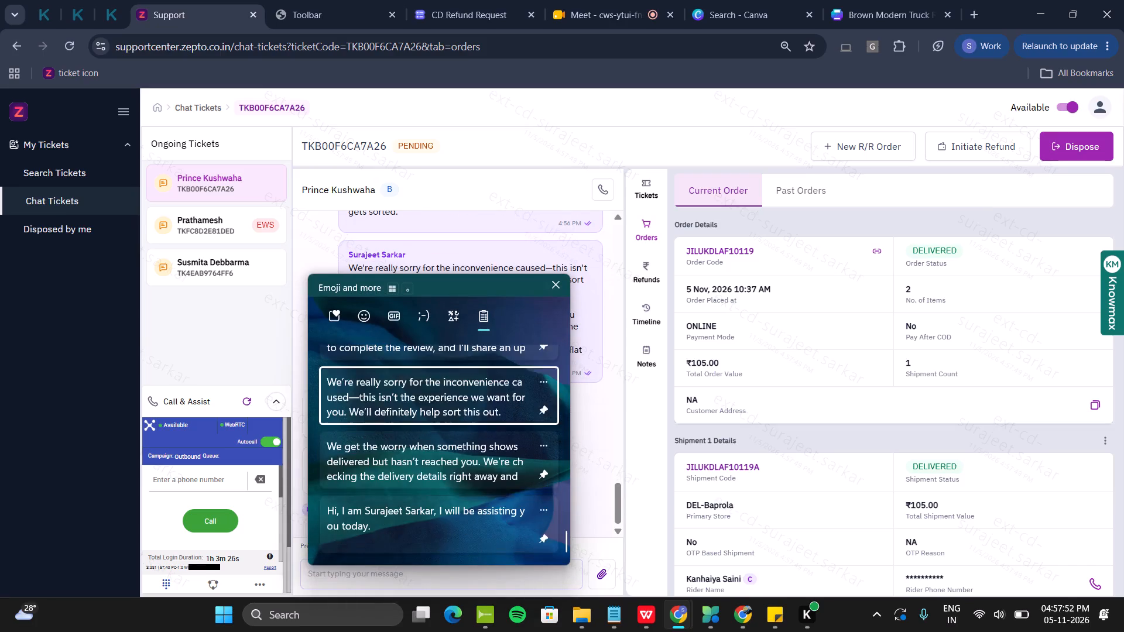
{"action": "key", "text": "Left"}
{"action": "key", "text": "Return"}
{"action": "key", "text": "ctrl+v"}
{"action": "key", "text": "Return"}
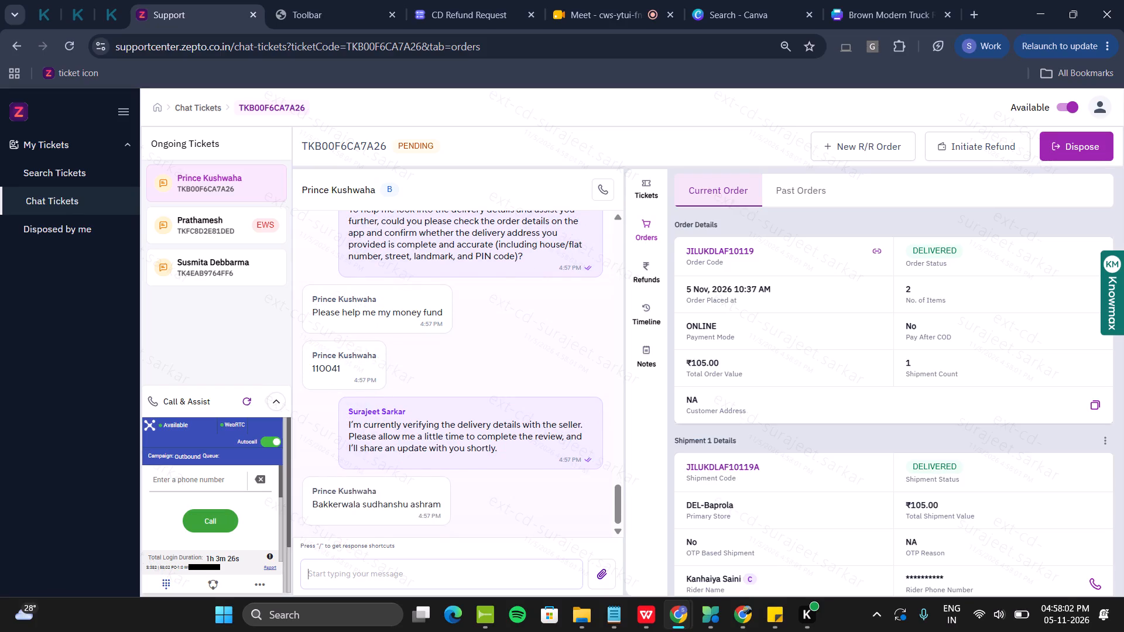
{"action": "scroll", "coordinate": [551, 368], "scroll_direction": "up", "scroll_amount": 1}
{"action": "scroll", "coordinate": [551, 368], "scroll_direction": "down", "scroll_amount": 4}
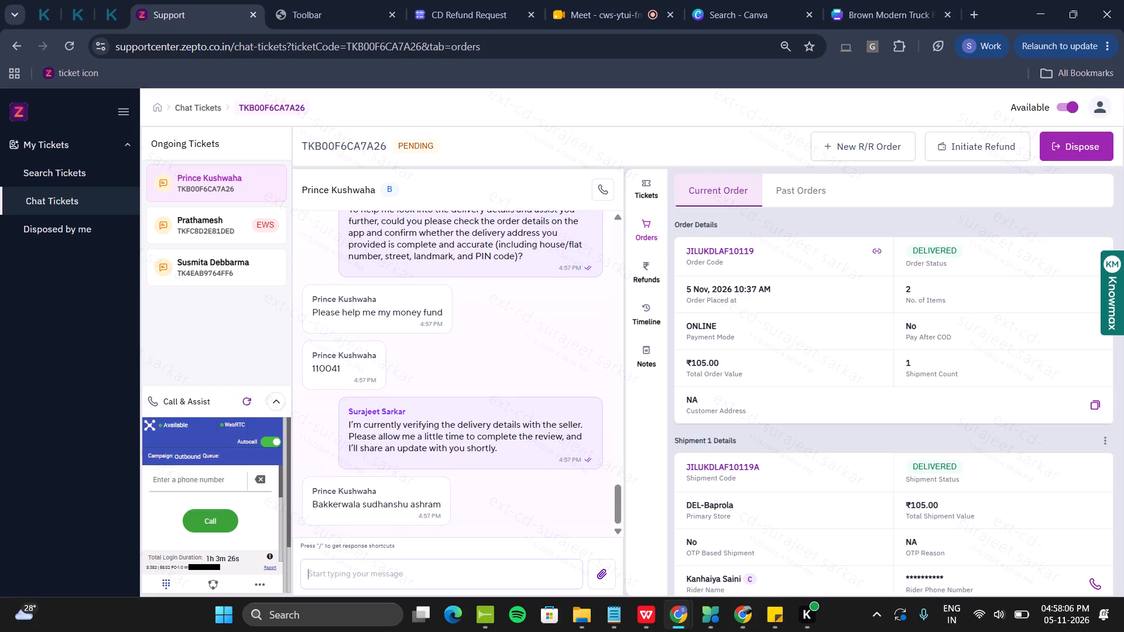
{"action": "left_click", "coordinate": [637, 183]}
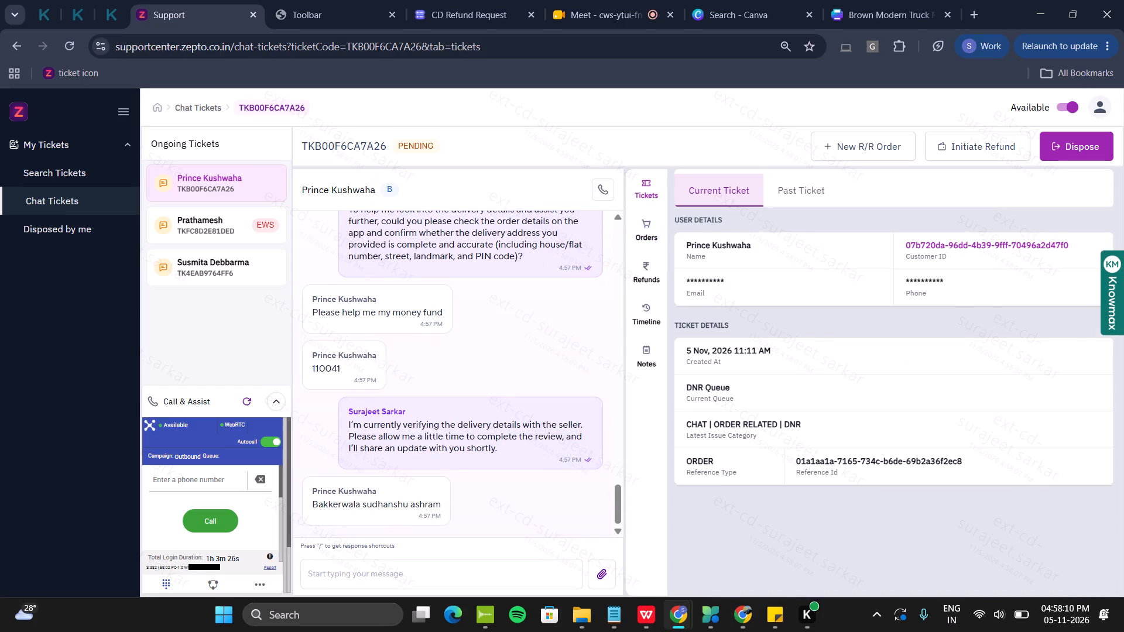
{"action": "left_click", "coordinate": [238, 216]}
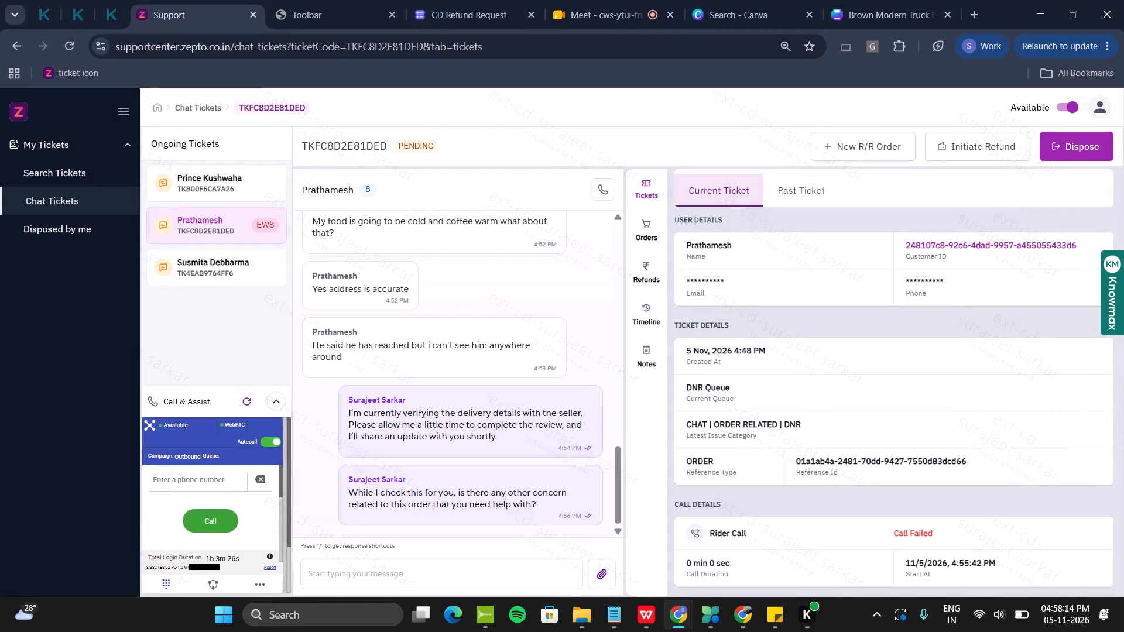
{"action": "left_click", "coordinate": [654, 233]}
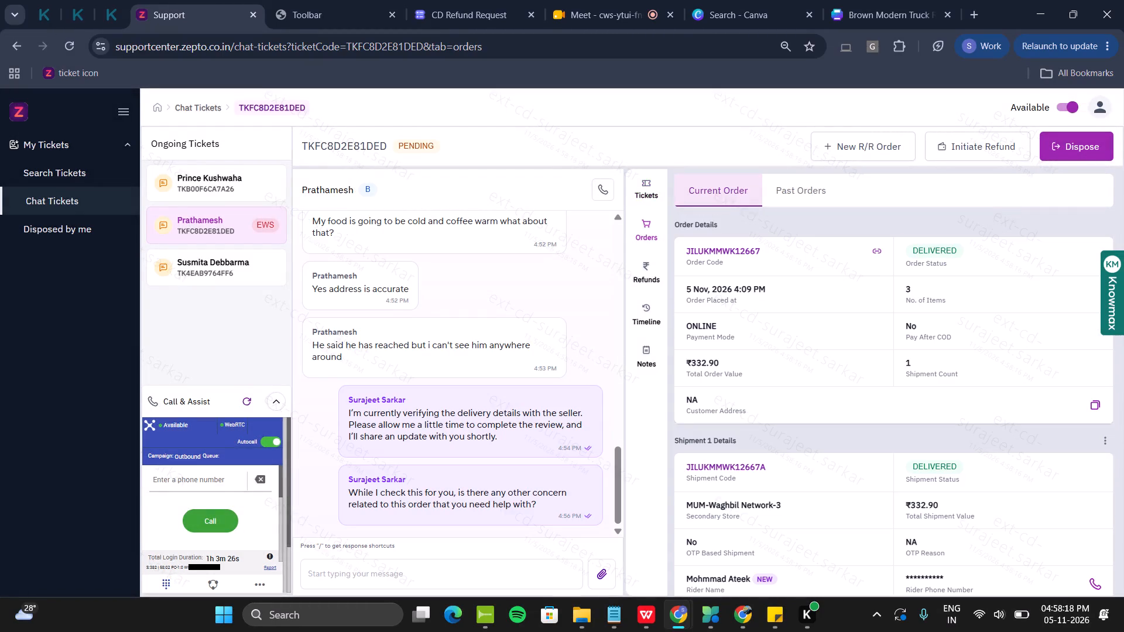
{"action": "left_click", "coordinate": [511, 579]}
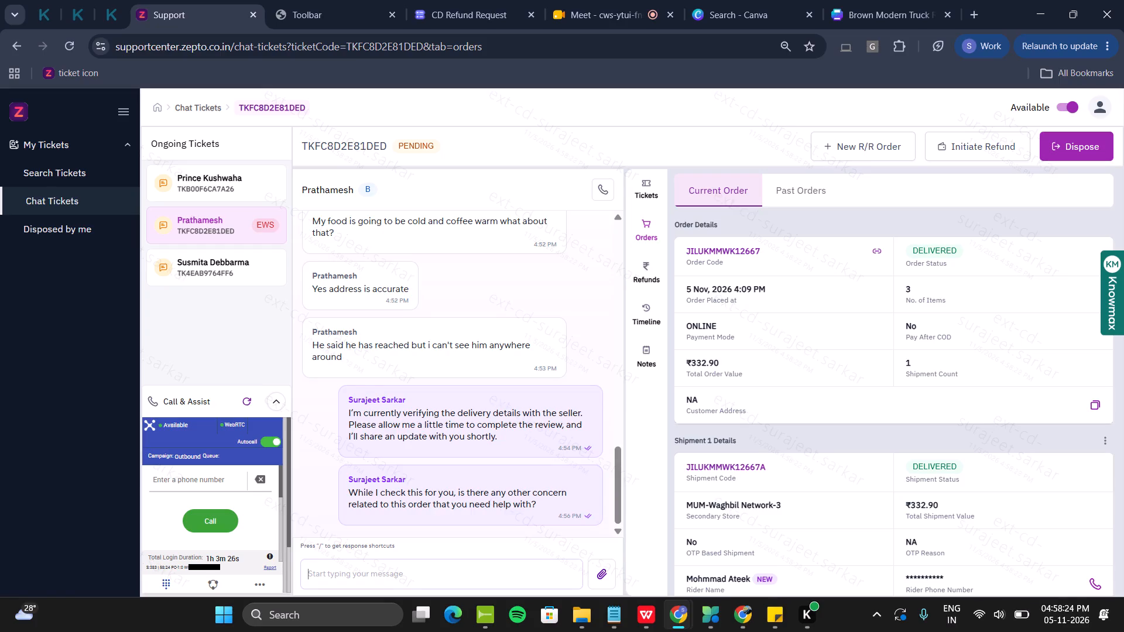
{"action": "scroll", "coordinate": [537, 395], "scroll_direction": "up", "scroll_amount": 2}
{"action": "scroll", "coordinate": [537, 395], "scroll_direction": "down", "scroll_amount": 6}
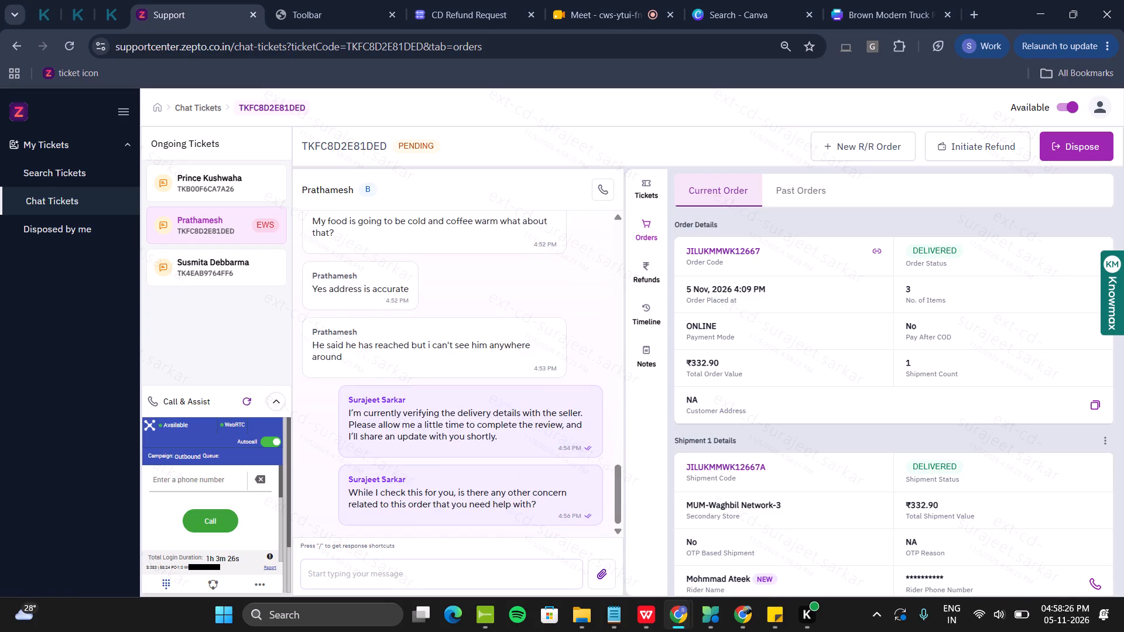
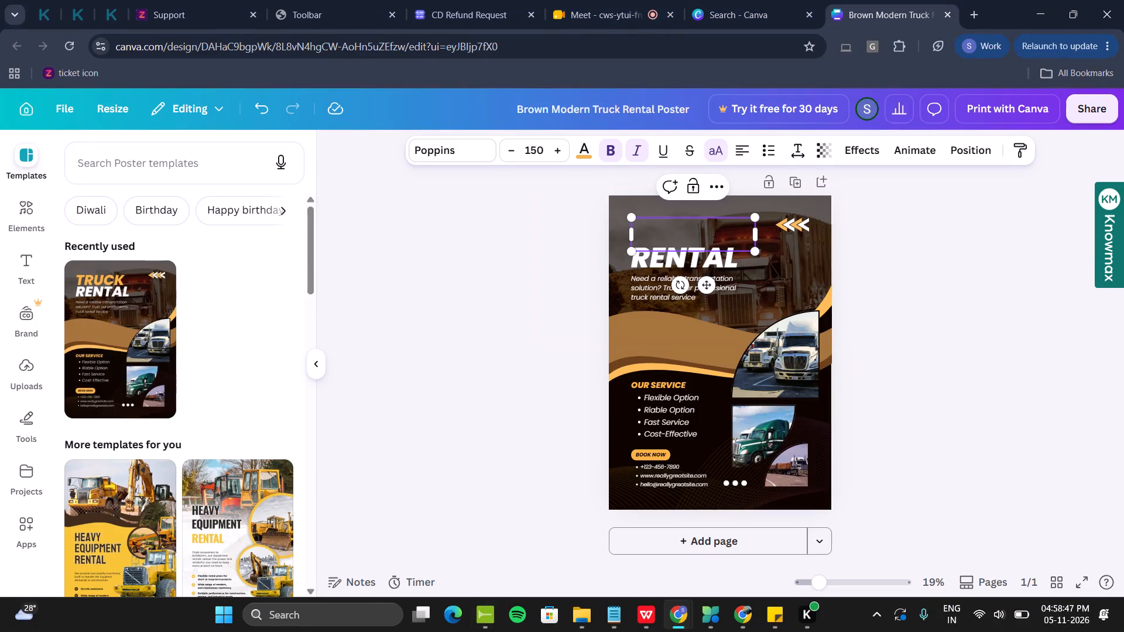
Enter "Deriver" in the emptied heading line above RENTAL on the truck rental poster.
{"action": "double_click", "coordinate": [700, 238]}
{"action": "double_click", "coordinate": [700, 236]}
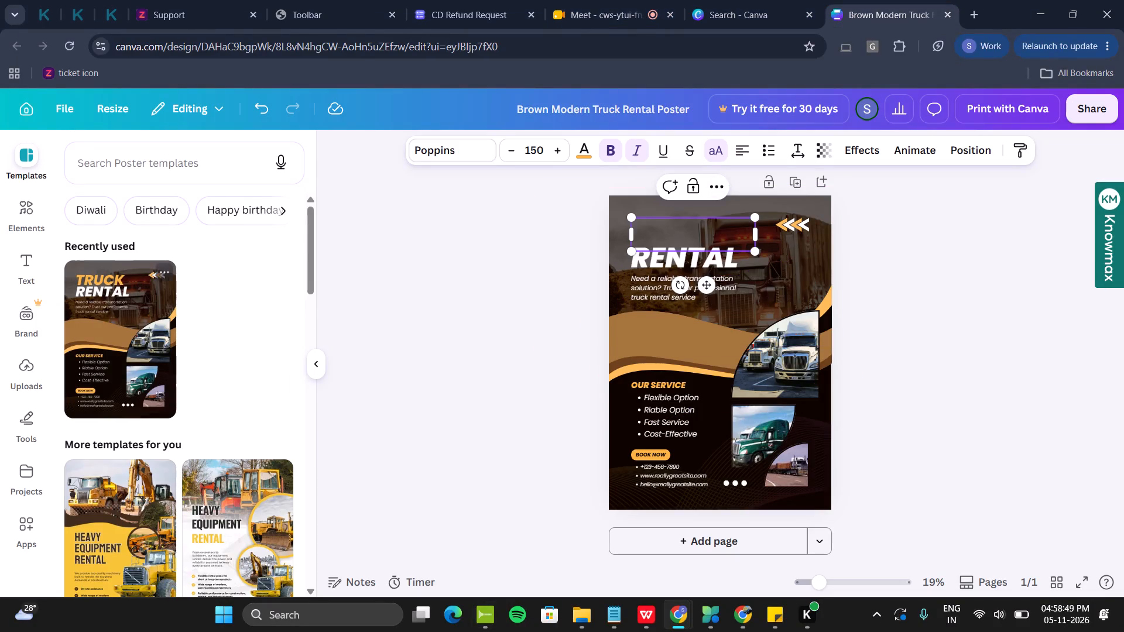
{"action": "triple_click", "coordinate": [681, 249]}
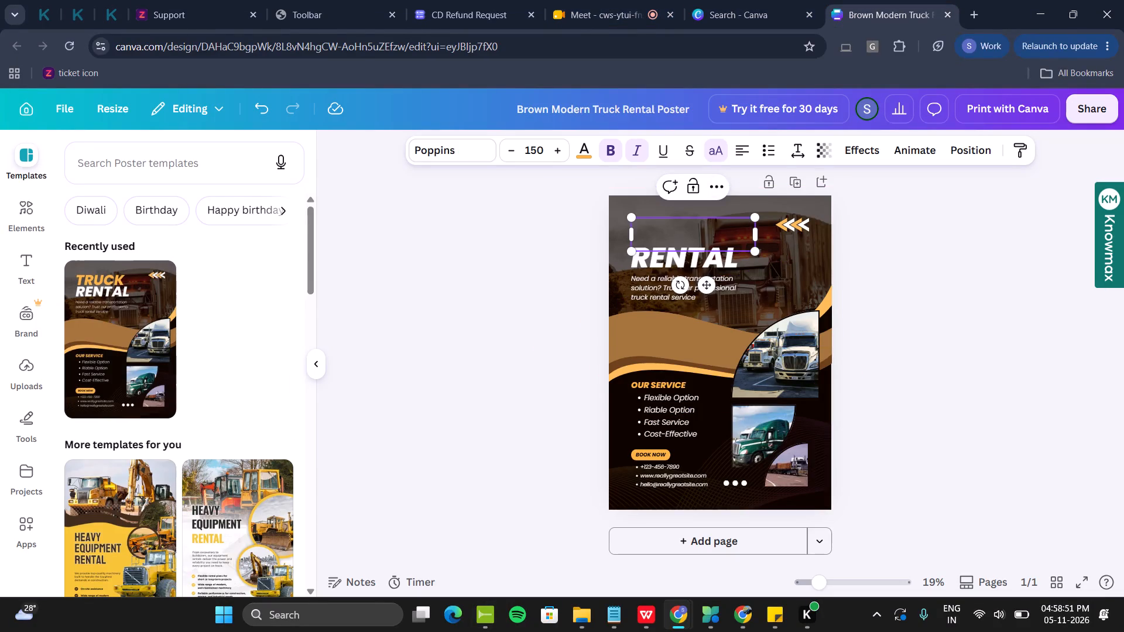
{"action": "double_click", "coordinate": [679, 244]}
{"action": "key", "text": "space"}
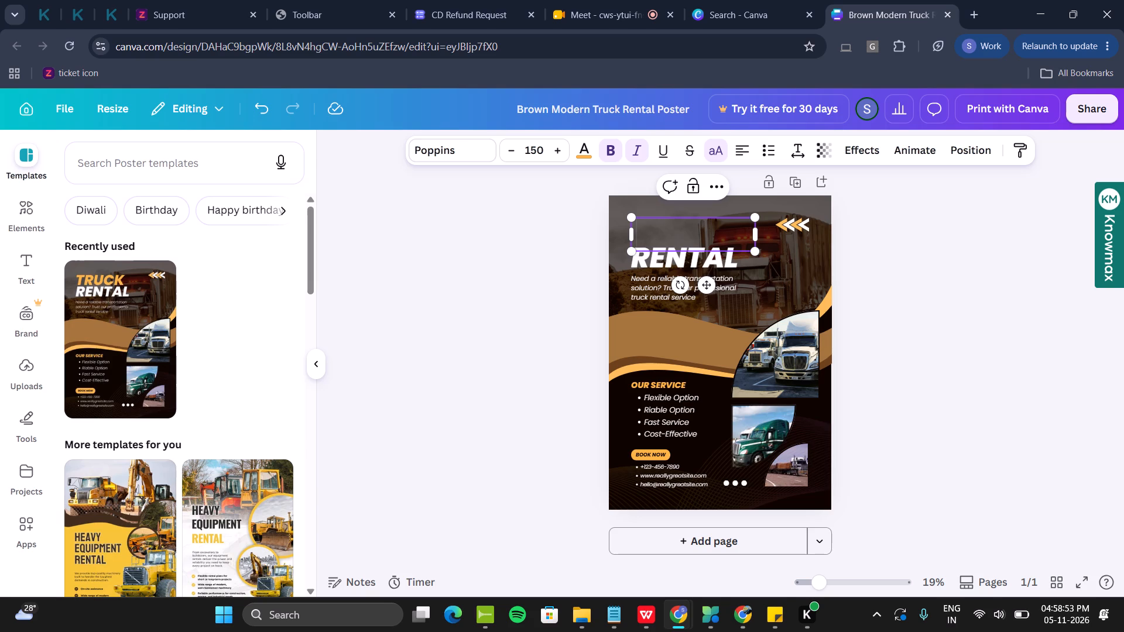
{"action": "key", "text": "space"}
{"action": "key", "text": "BackSpace"}
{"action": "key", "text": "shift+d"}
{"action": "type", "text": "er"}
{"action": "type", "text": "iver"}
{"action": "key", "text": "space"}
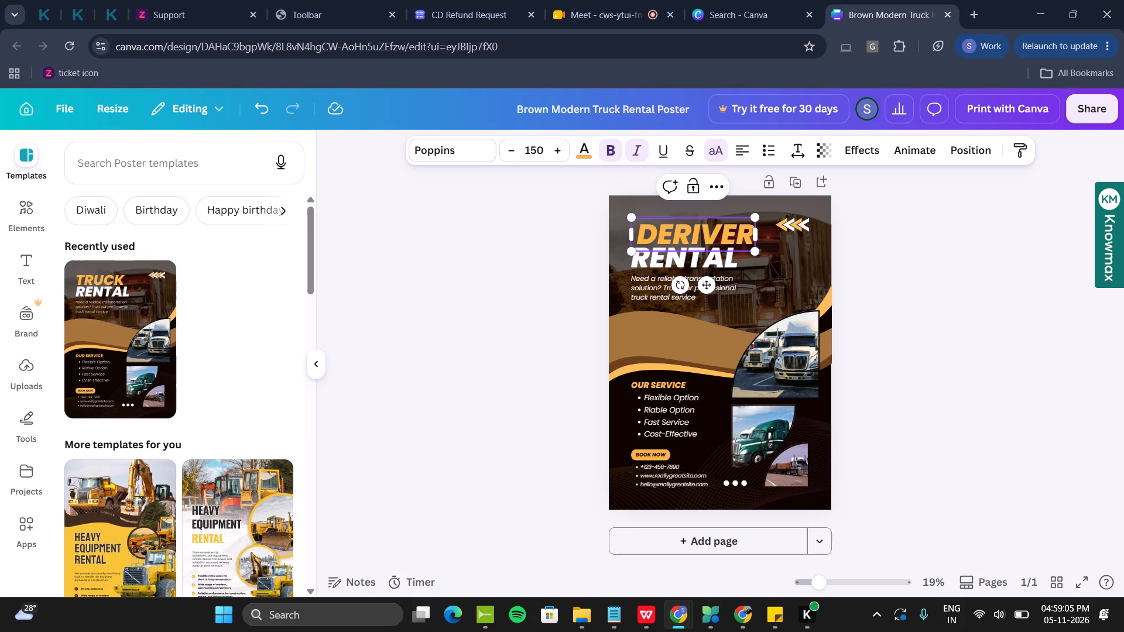
Replace the RENTAL heading text with "Car" on the poster.
{"action": "double_click", "coordinate": [686, 271]}
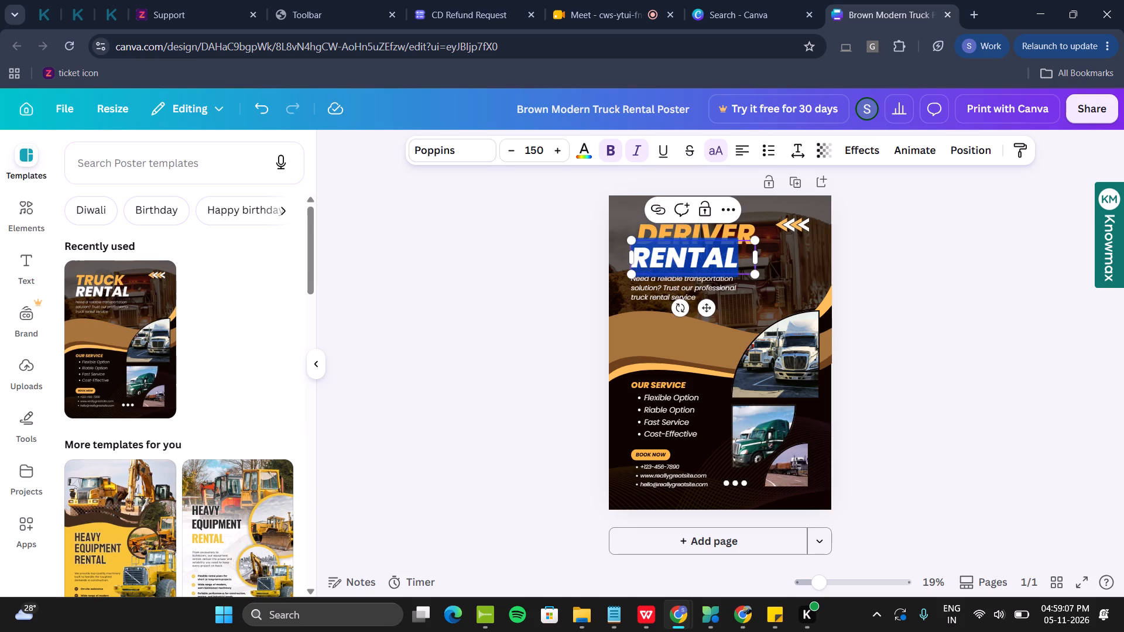
{"action": "key", "text": "BackSpace"}
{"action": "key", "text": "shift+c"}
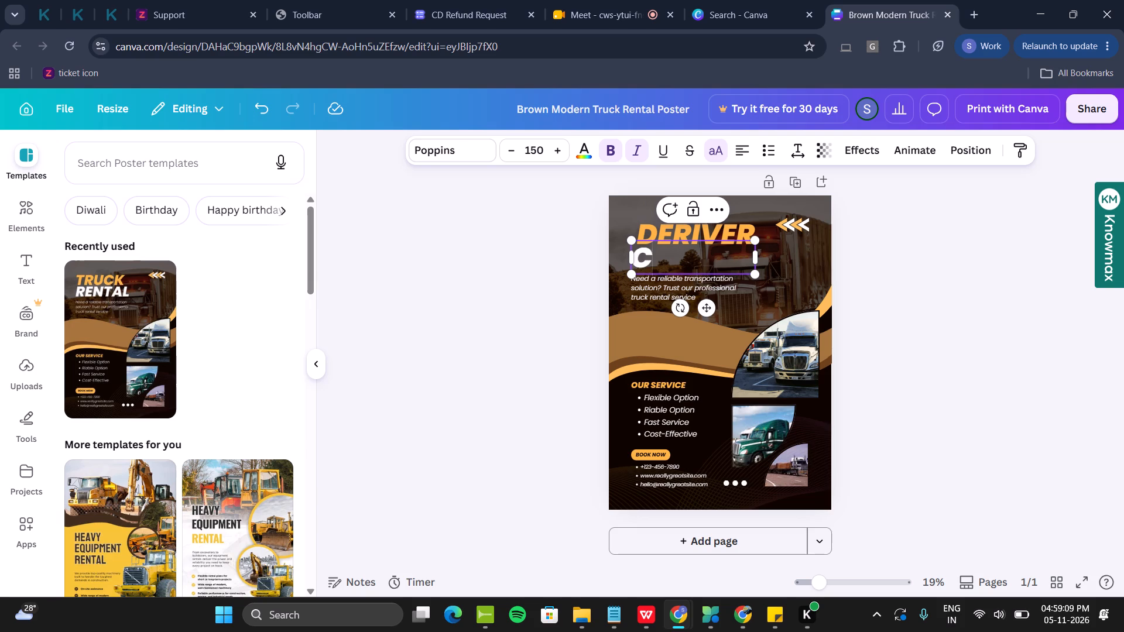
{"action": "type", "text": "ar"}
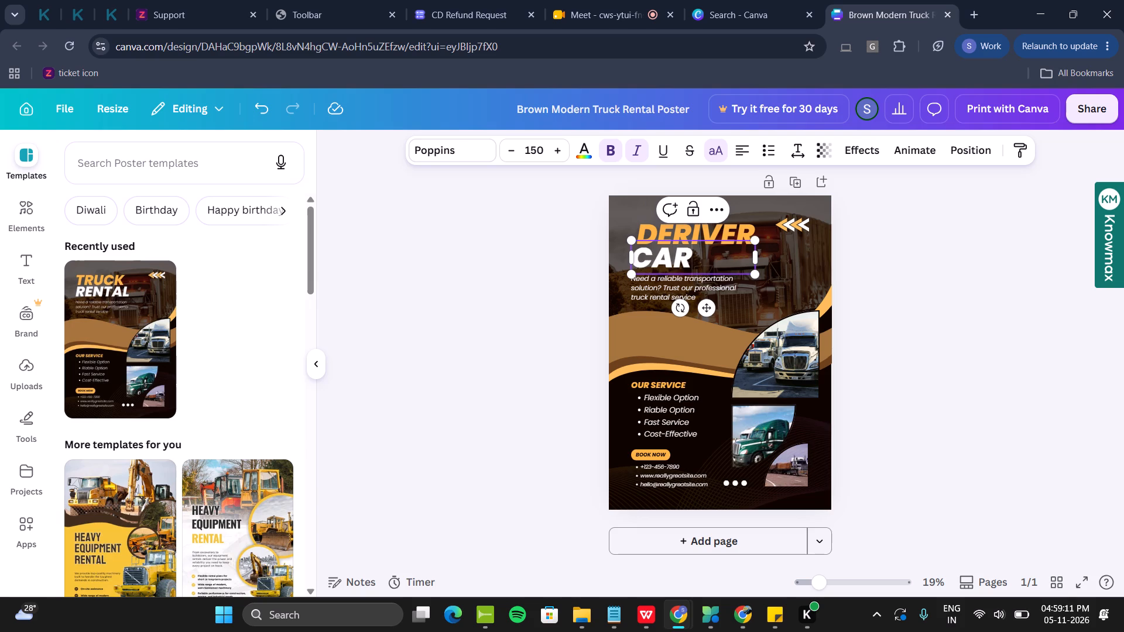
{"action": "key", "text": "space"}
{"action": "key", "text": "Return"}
Open the poster's description paragraph about reliable transportation for text editing.
{"action": "double_click", "coordinate": [687, 288]}
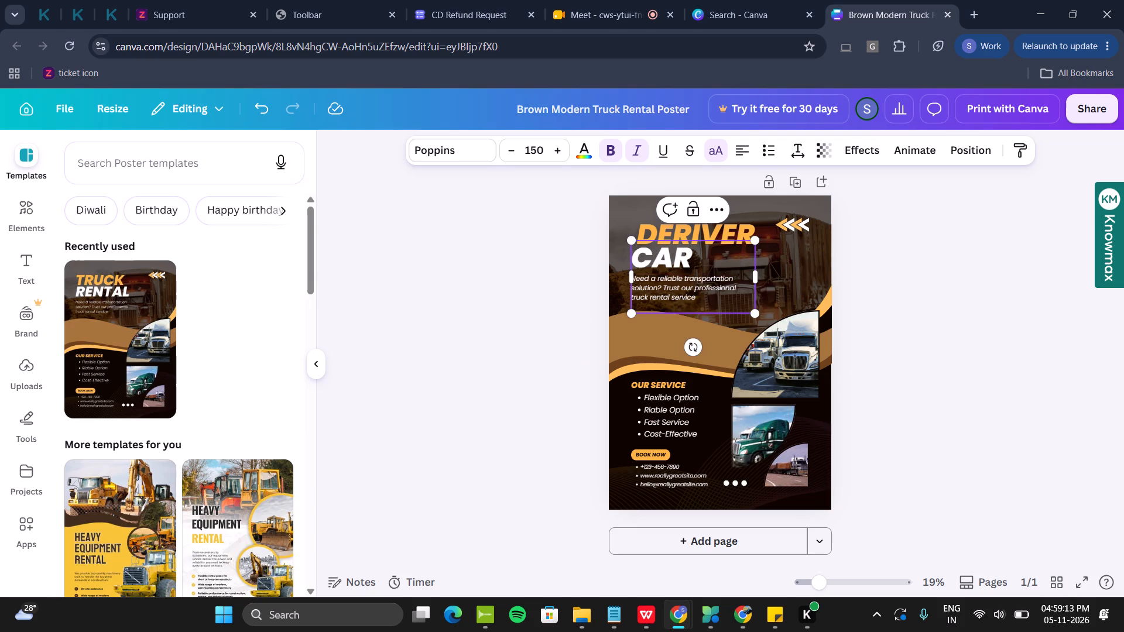
{"action": "triple_click", "coordinate": [687, 287]}
{"action": "left_click", "coordinate": [748, 308]}
{"action": "left_click", "coordinate": [800, 294]}
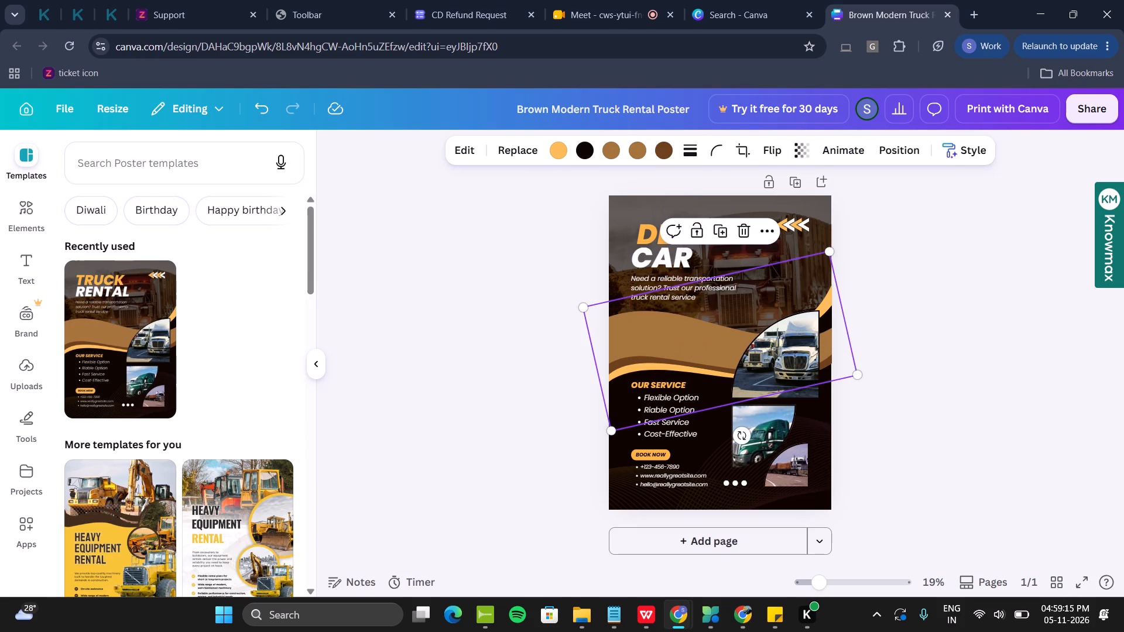
{"action": "left_click", "coordinate": [677, 295]}
{"action": "double_click", "coordinate": [677, 295]}
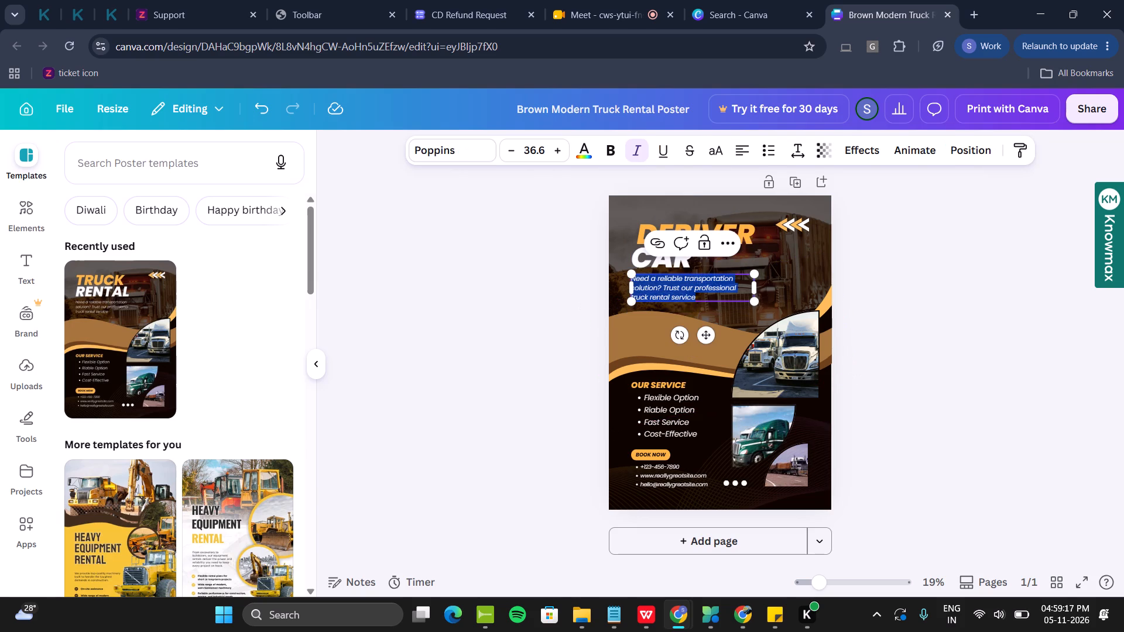
{"action": "left_click", "coordinate": [152, 6]}
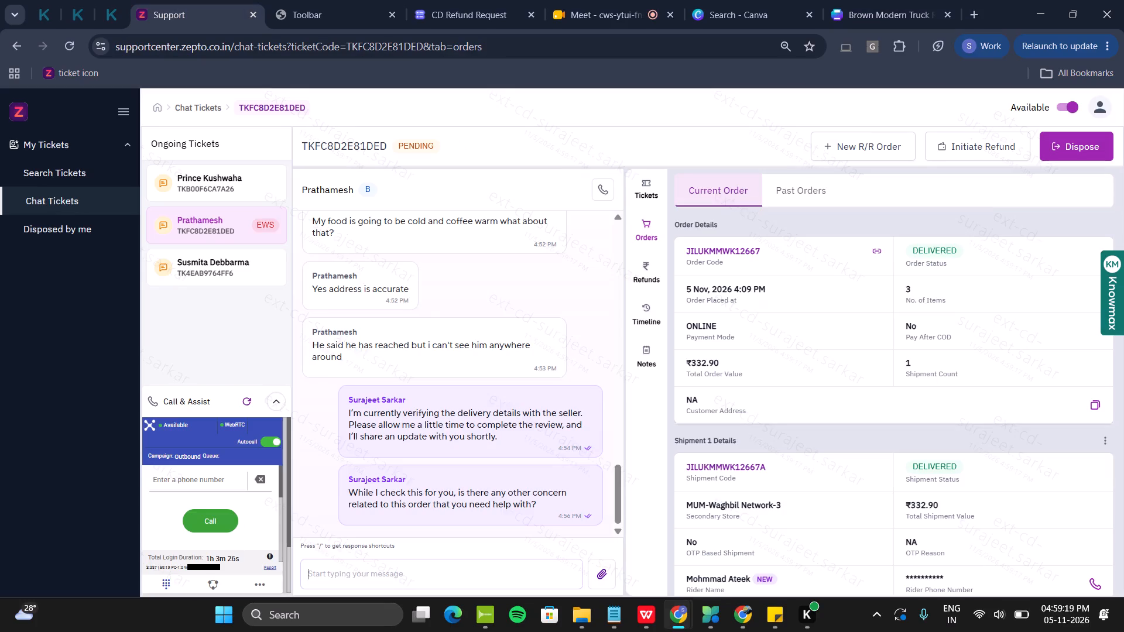
{"action": "left_click", "coordinate": [521, 562]}
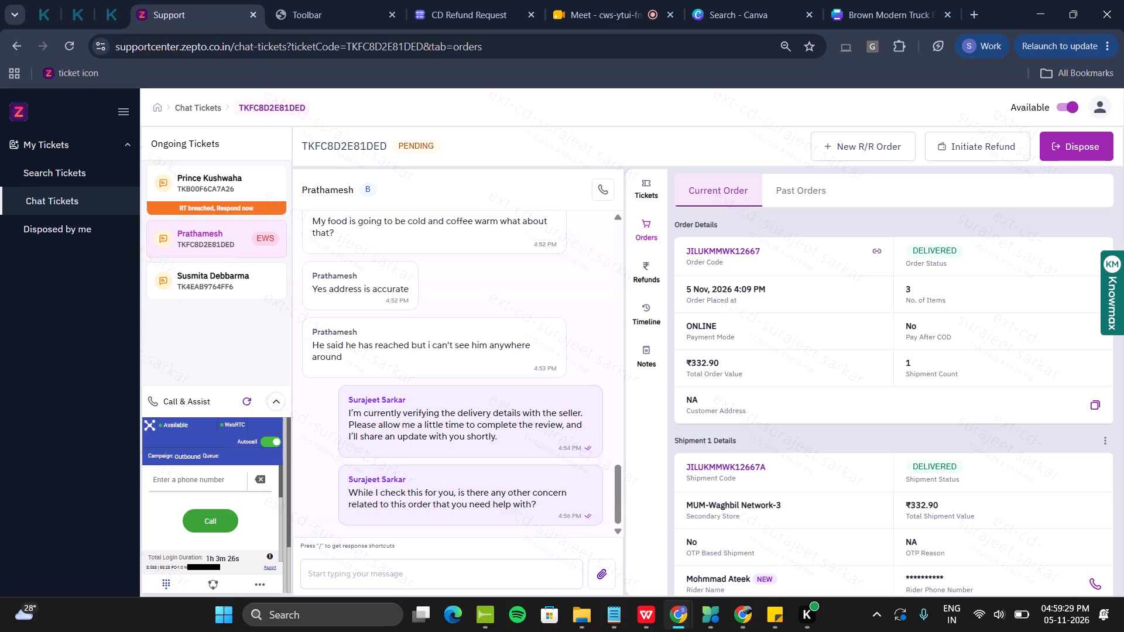
{"action": "scroll", "coordinate": [811, 390], "scroll_direction": "down", "scroll_amount": 2}
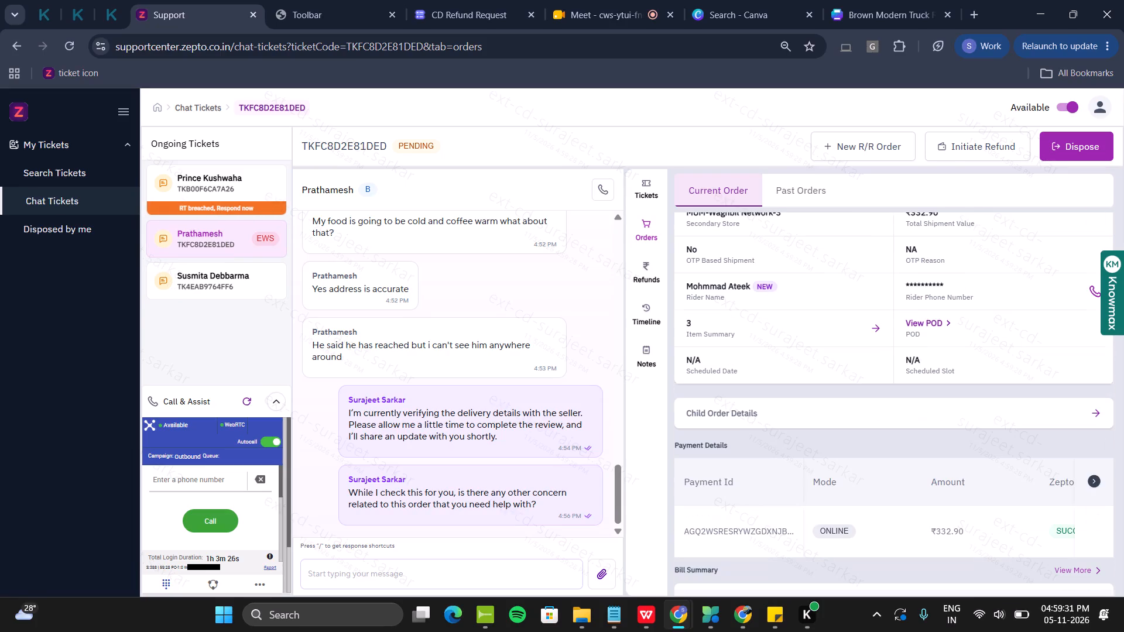
{"action": "scroll", "coordinate": [428, 434], "scroll_direction": "up", "scroll_amount": 1}
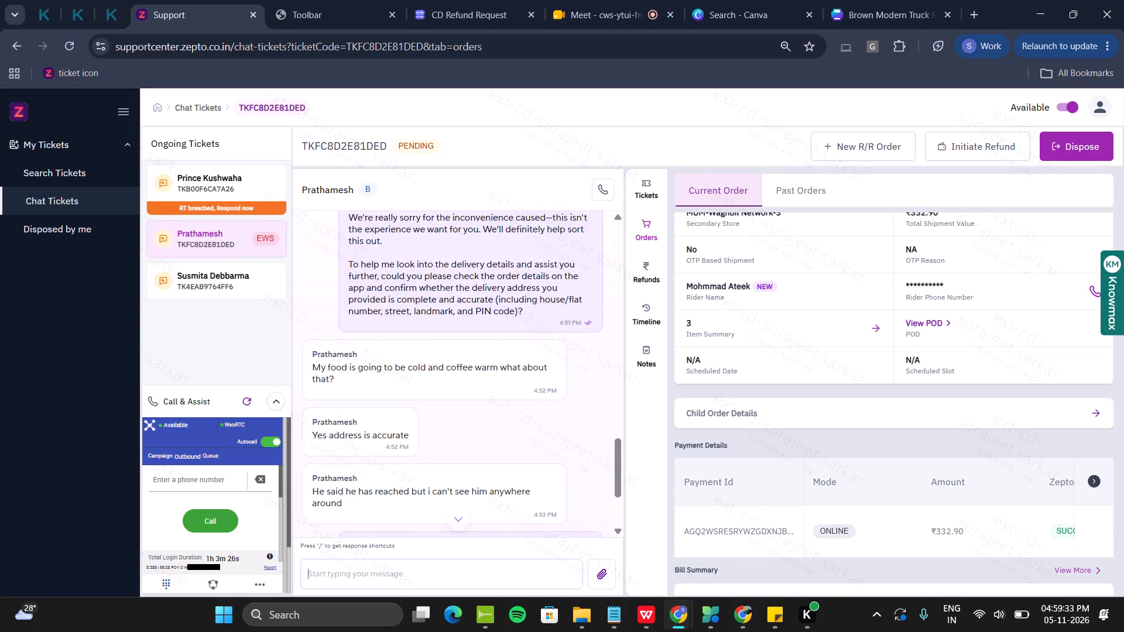
{"action": "scroll", "coordinate": [428, 434], "scroll_direction": "down", "scroll_amount": 2}
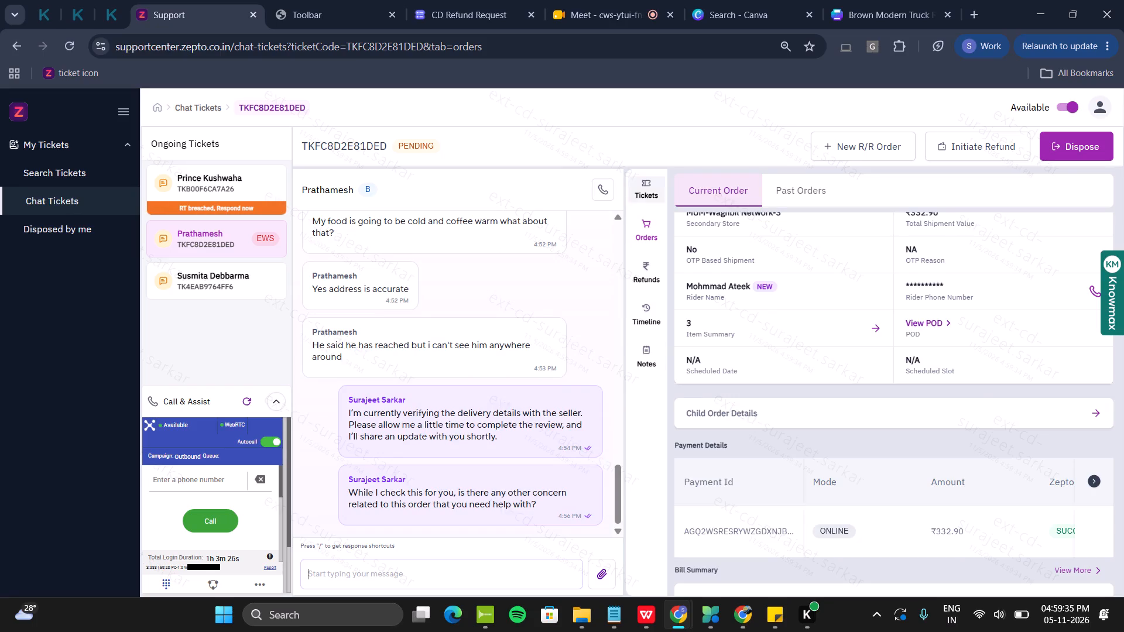
{"action": "left_click", "coordinate": [654, 187]}
{"action": "scroll", "coordinate": [878, 520], "scroll_direction": "down", "scroll_amount": 3}
{"action": "left_click", "coordinate": [640, 226]}
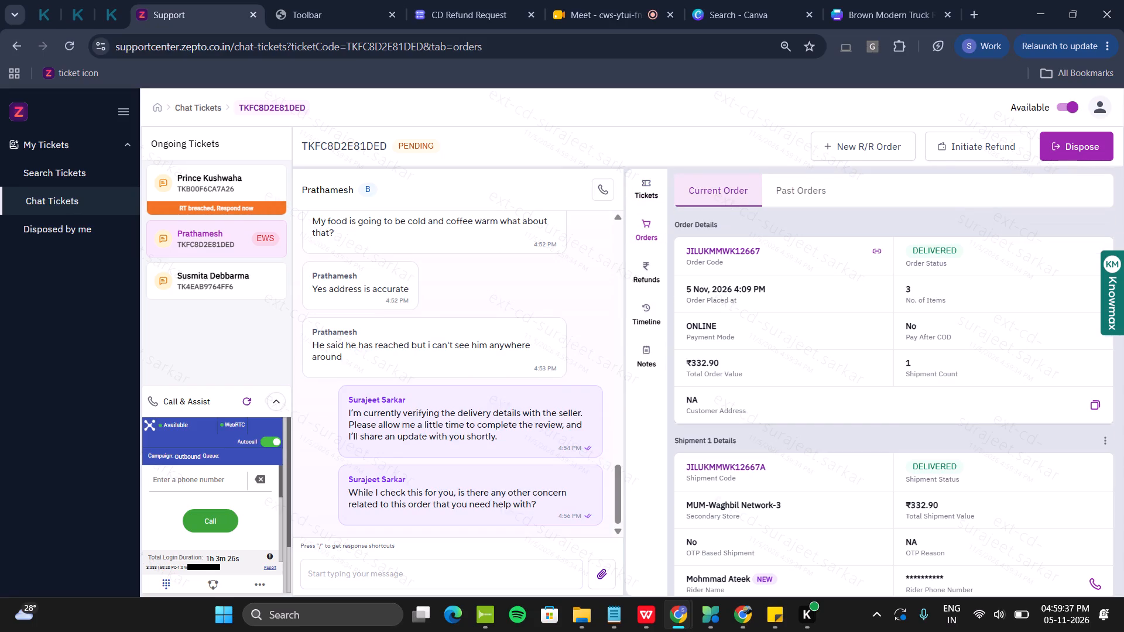
{"action": "left_click", "coordinate": [1095, 584]}
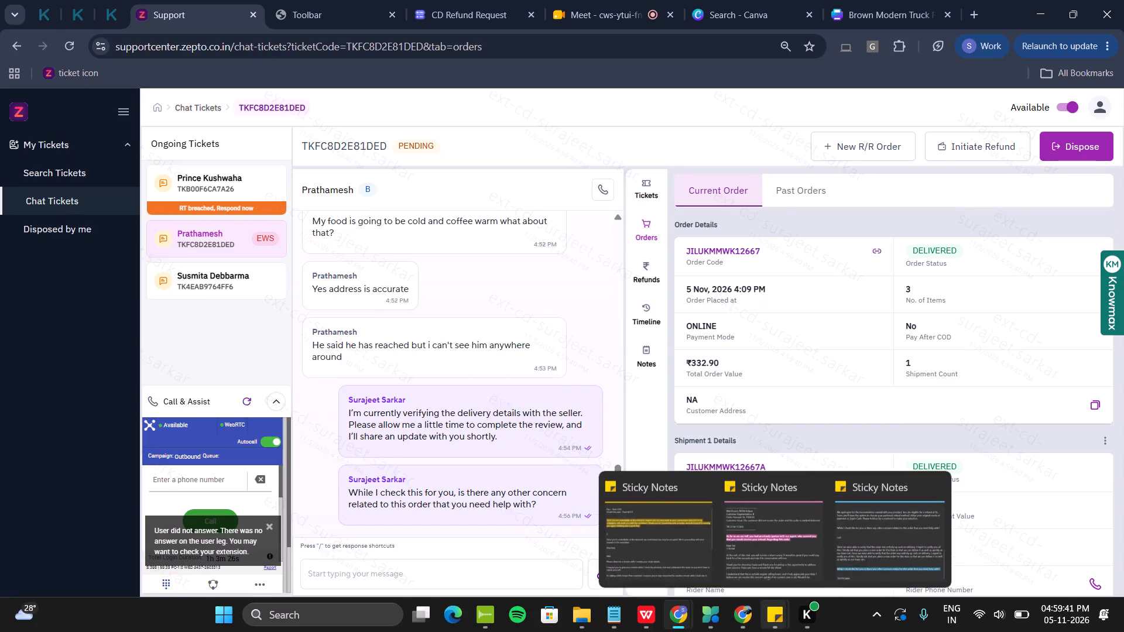
{"action": "left_click", "coordinate": [468, 441]}
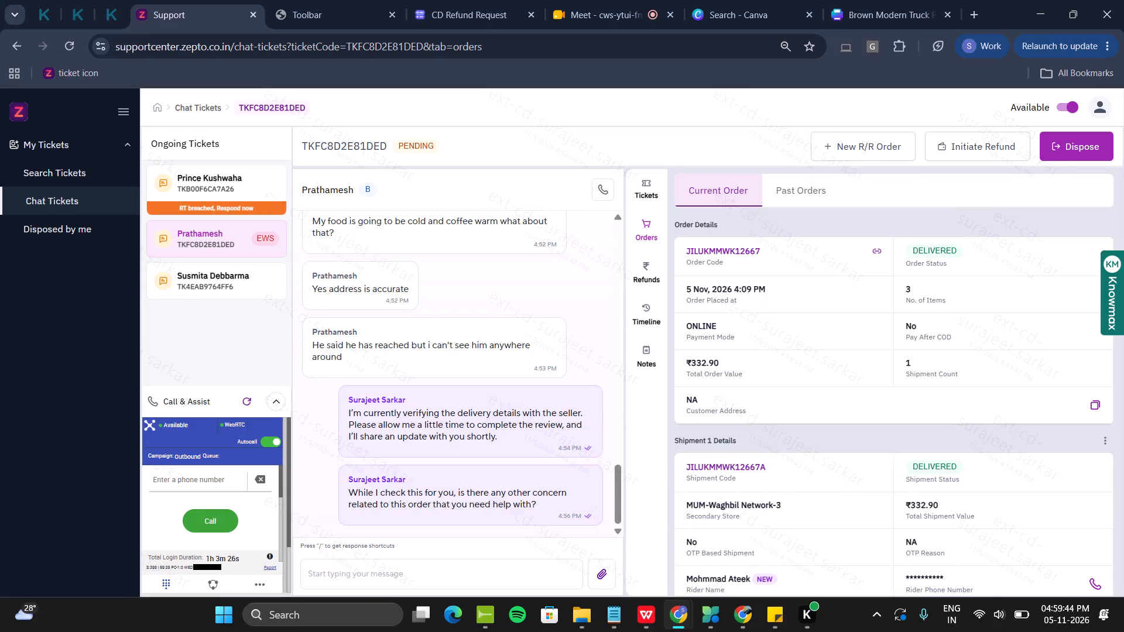
{"action": "left_click", "coordinate": [632, 193]}
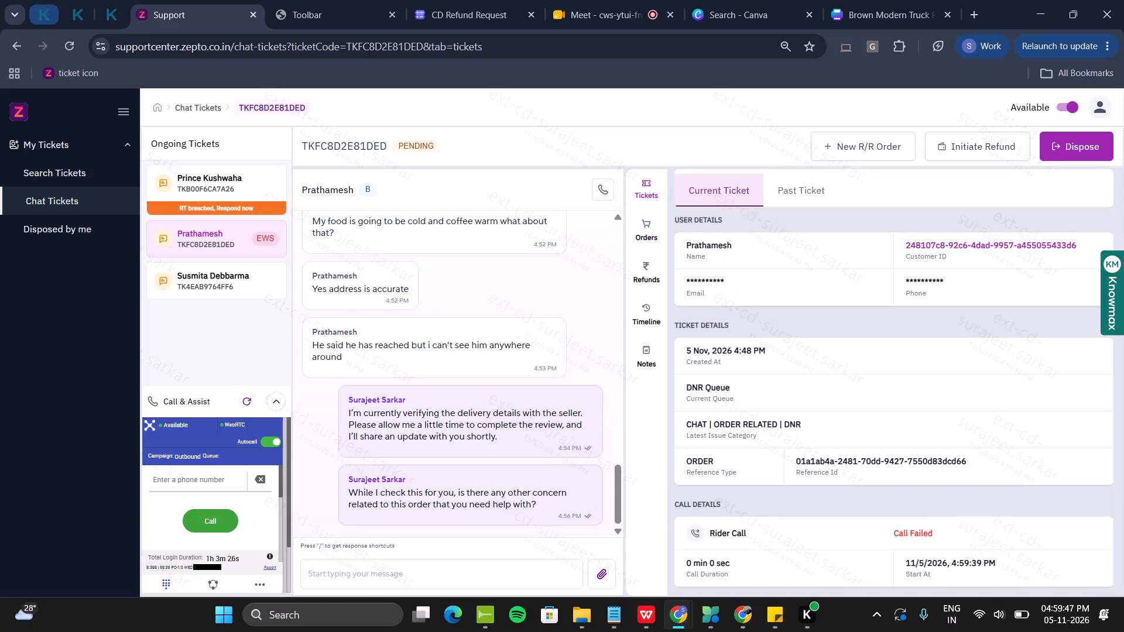
In Knowmax, copy Response 2 about the full refund and Response 3 about choosing the refund method from the DNR guidance.
{"action": "left_click", "coordinate": [68, 0]}
{"action": "left_click", "coordinate": [49, 4]}
{"action": "key", "text": "ctrl+c"}
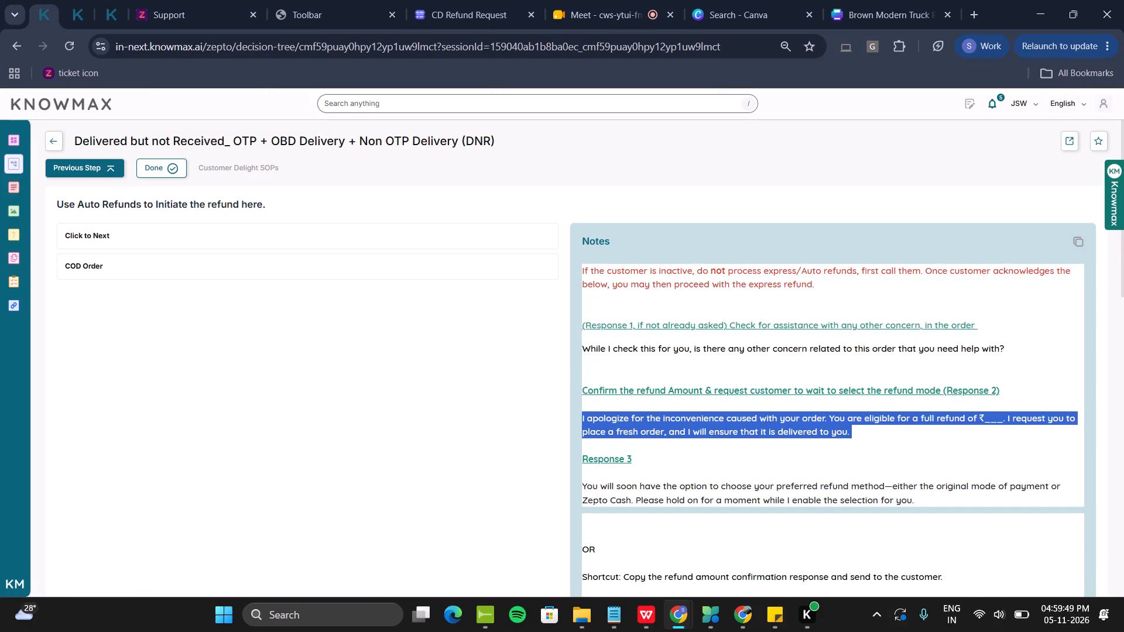
{"action": "triple_click", "coordinate": [820, 502]}
{"action": "key", "text": "ctrl+c"}
{"action": "left_click", "coordinate": [139, 0]}
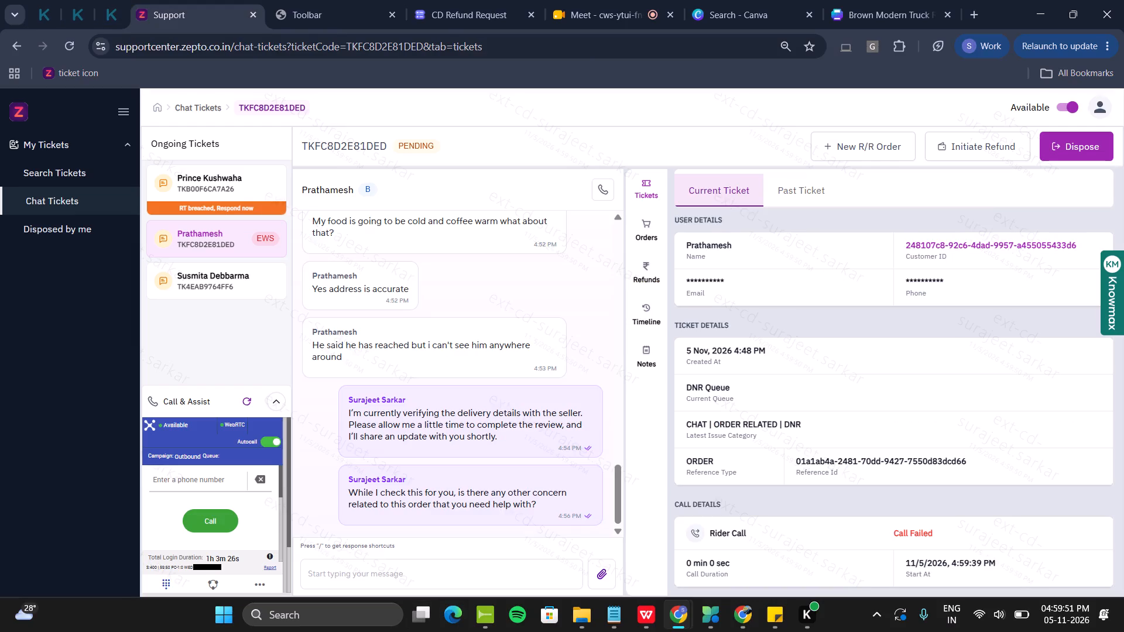
{"action": "left_click", "coordinate": [403, 572]}
{"action": "key", "text": "super+v"}
{"action": "left_click", "coordinate": [393, 463]}
{"action": "key", "text": "ctrl+v"}
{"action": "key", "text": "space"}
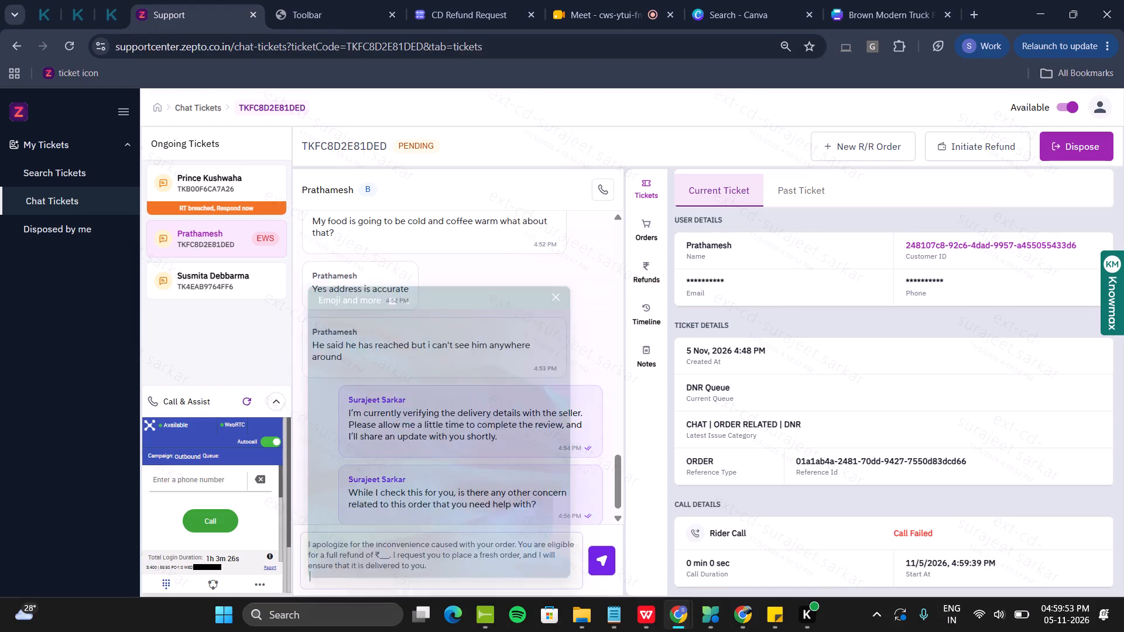
{"action": "left_click", "coordinate": [652, 239]}
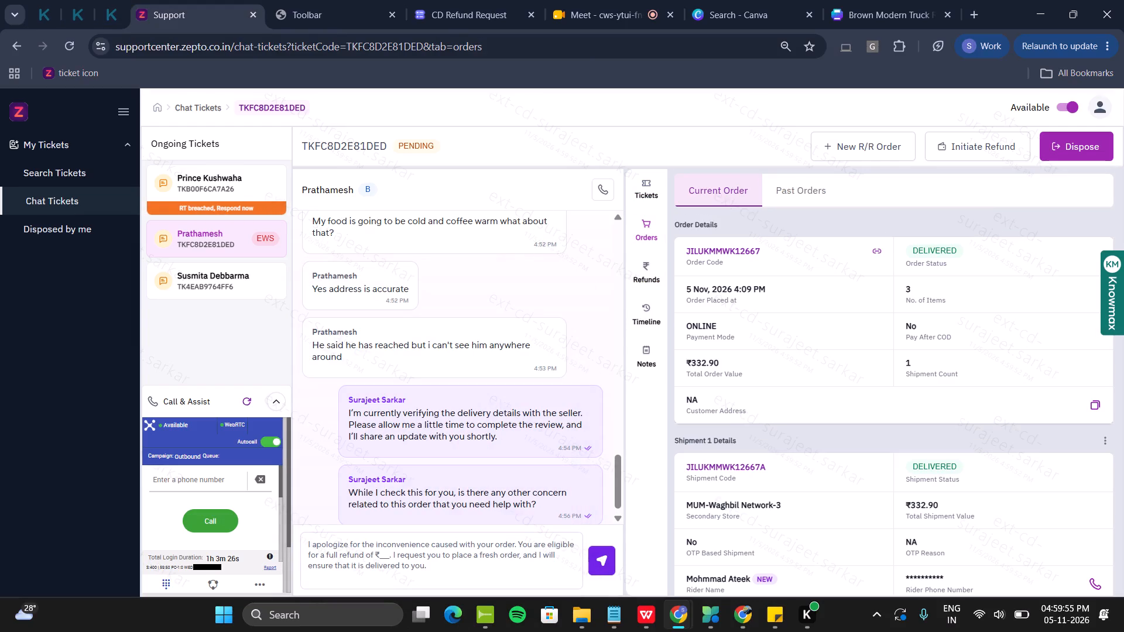
{"action": "double_click", "coordinate": [381, 558]}
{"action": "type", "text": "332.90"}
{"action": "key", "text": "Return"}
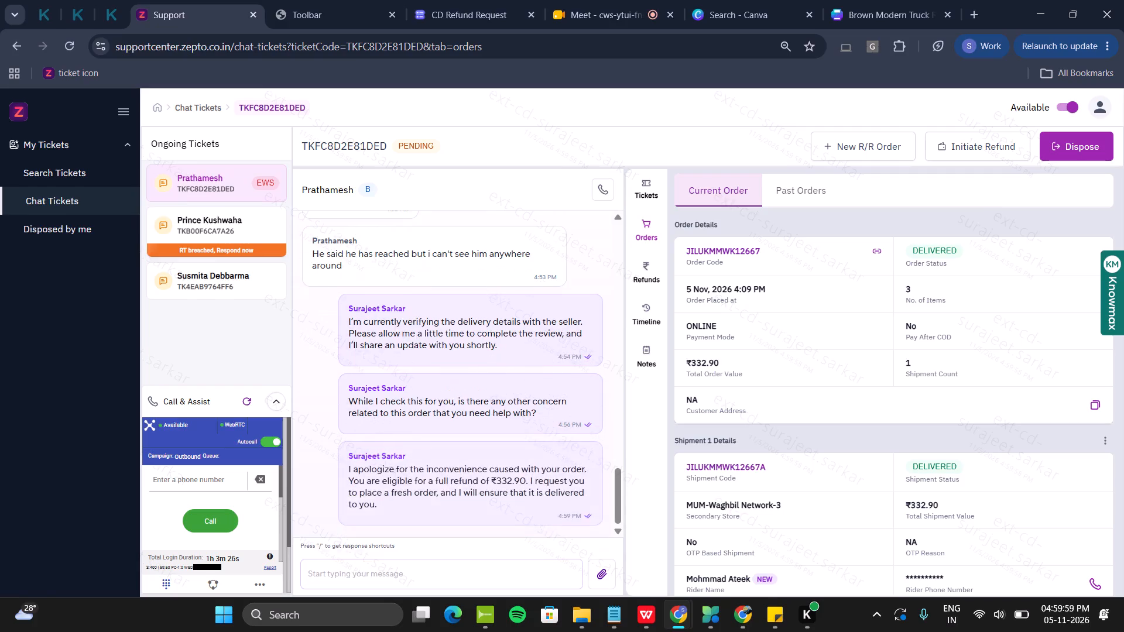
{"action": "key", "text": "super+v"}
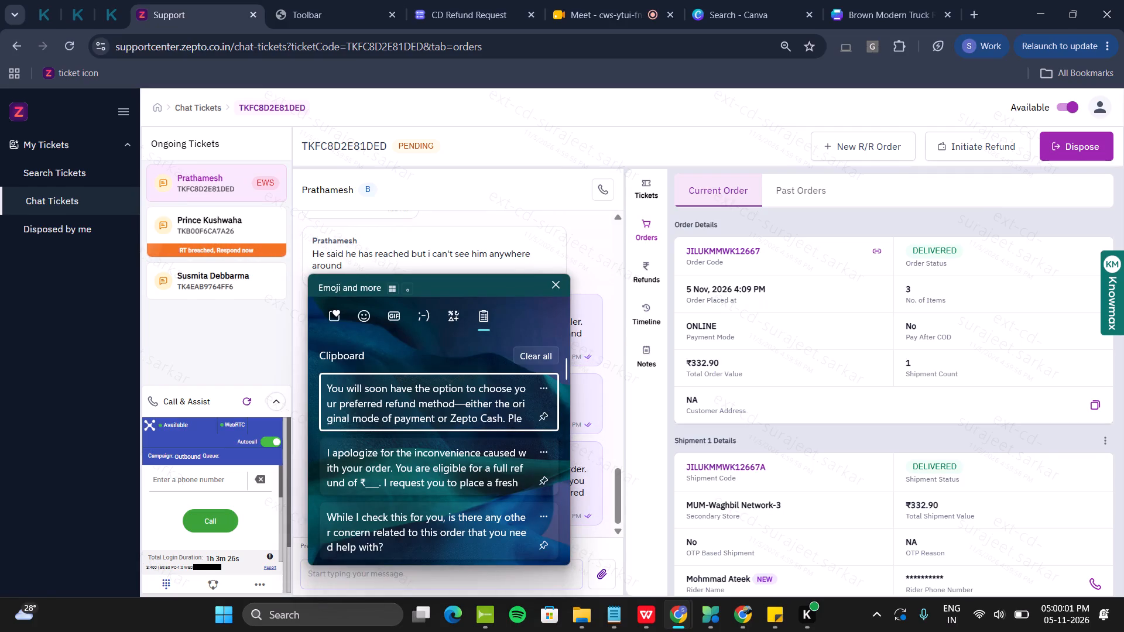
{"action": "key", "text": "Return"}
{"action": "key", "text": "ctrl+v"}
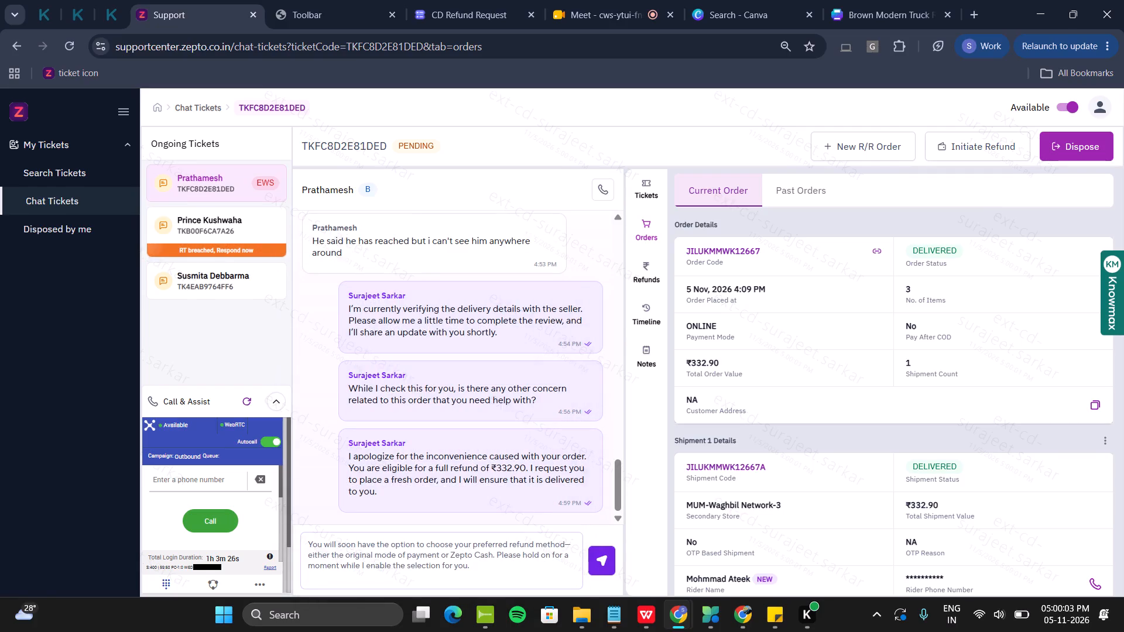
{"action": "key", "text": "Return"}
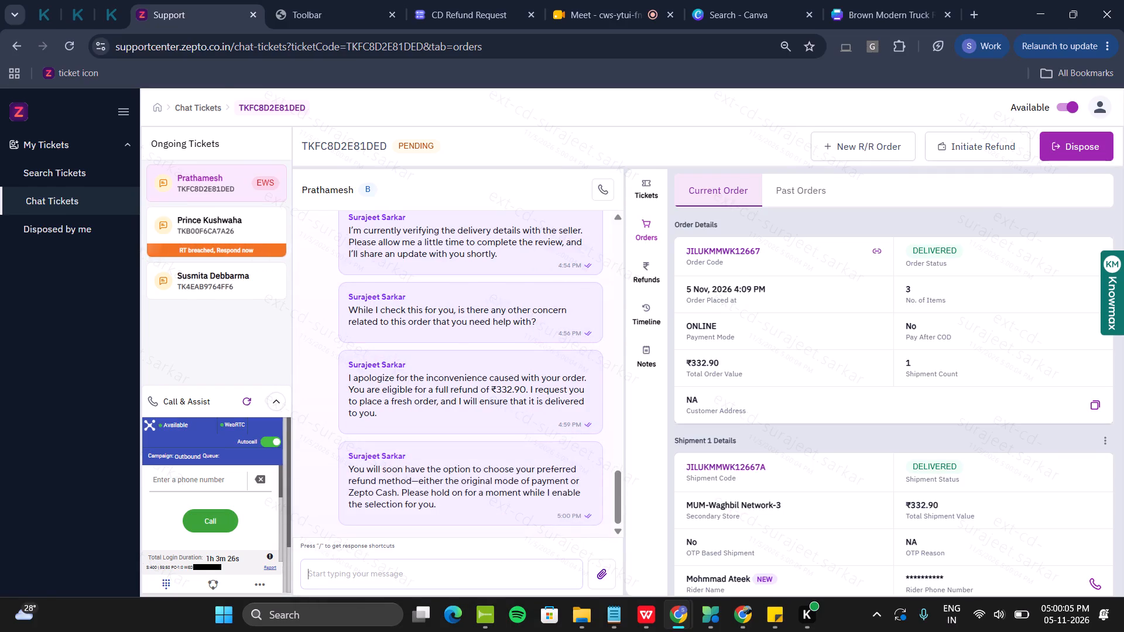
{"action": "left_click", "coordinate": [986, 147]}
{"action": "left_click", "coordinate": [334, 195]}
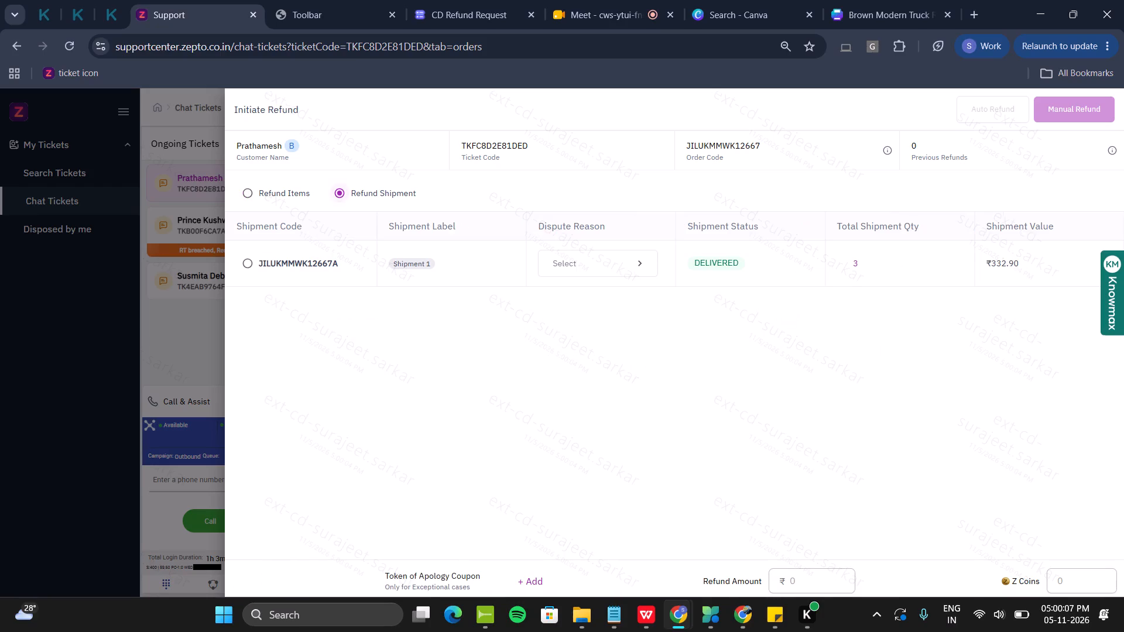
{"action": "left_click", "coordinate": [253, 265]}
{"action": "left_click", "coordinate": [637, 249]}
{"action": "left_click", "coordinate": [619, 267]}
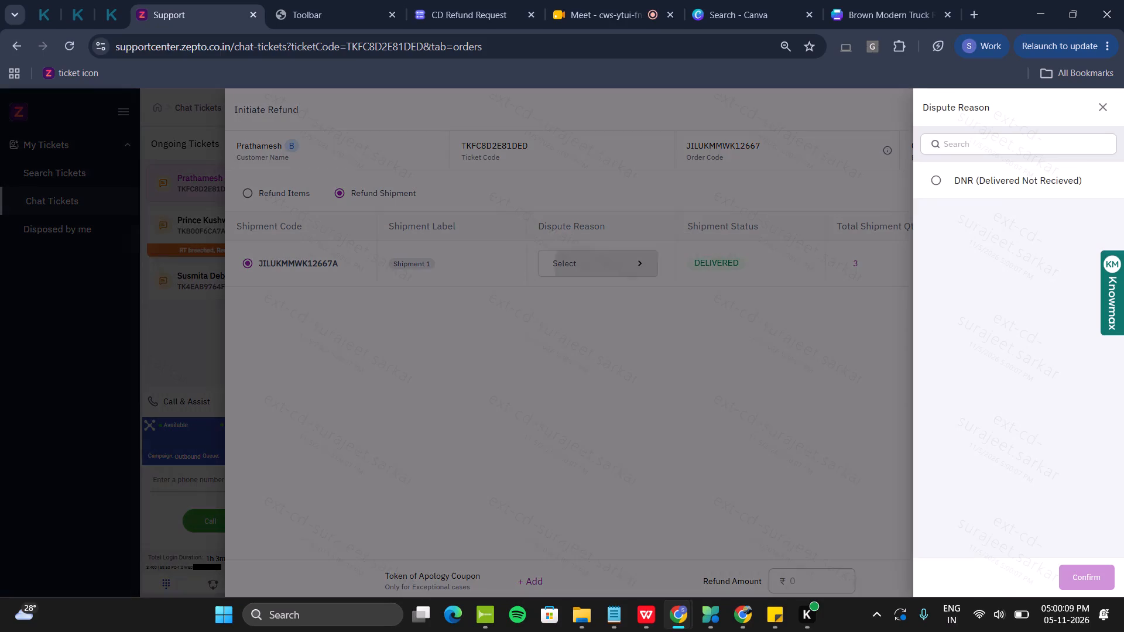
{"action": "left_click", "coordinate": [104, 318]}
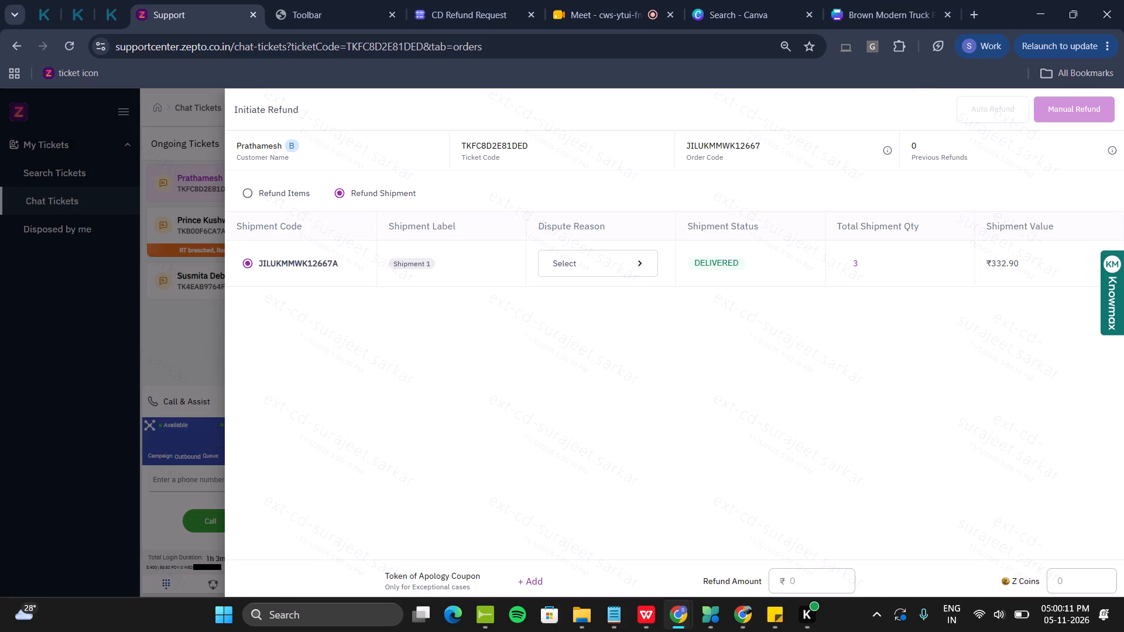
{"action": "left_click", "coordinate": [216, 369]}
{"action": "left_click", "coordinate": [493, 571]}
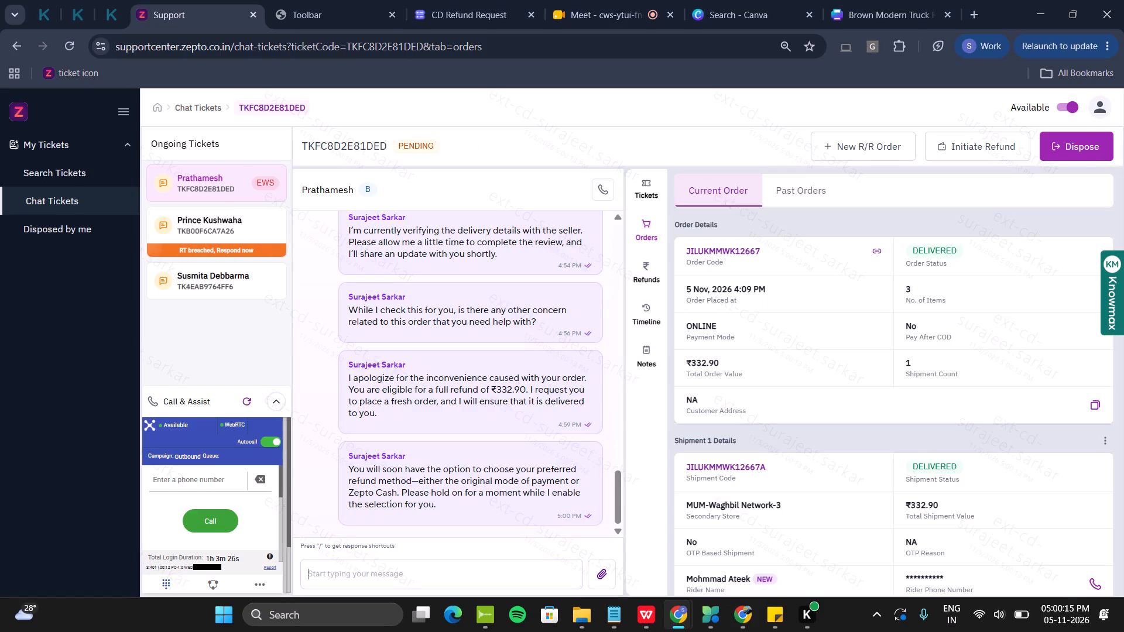
{"action": "left_click", "coordinate": [269, 217]}
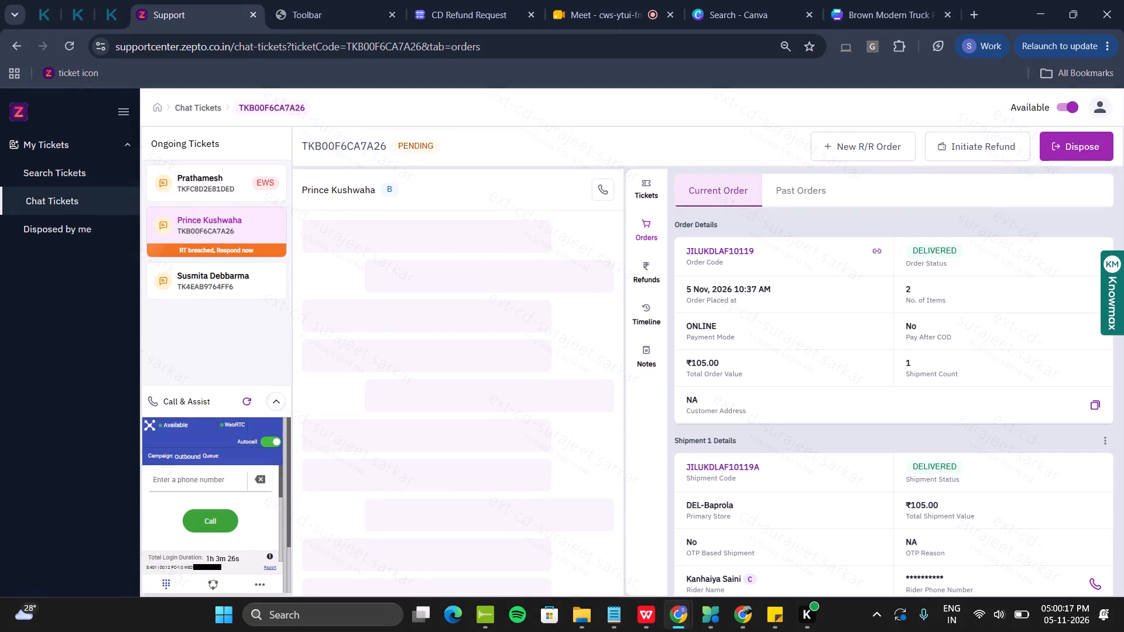
{"action": "left_click", "coordinate": [544, 593]}
{"action": "left_click", "coordinate": [536, 576]}
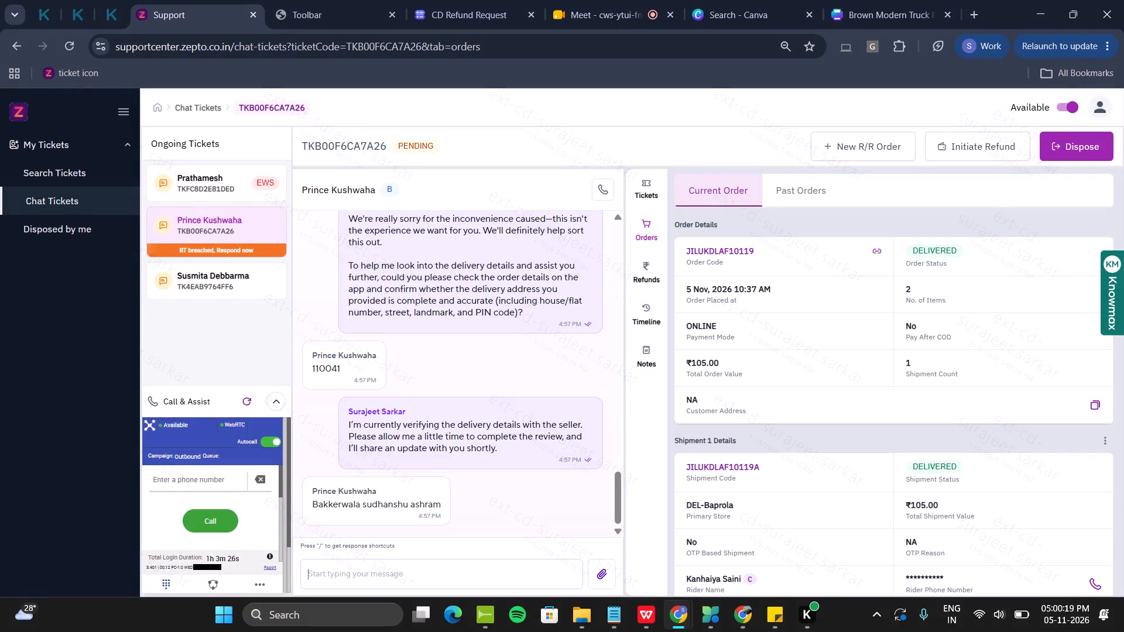
{"action": "left_click", "coordinate": [1093, 586]}
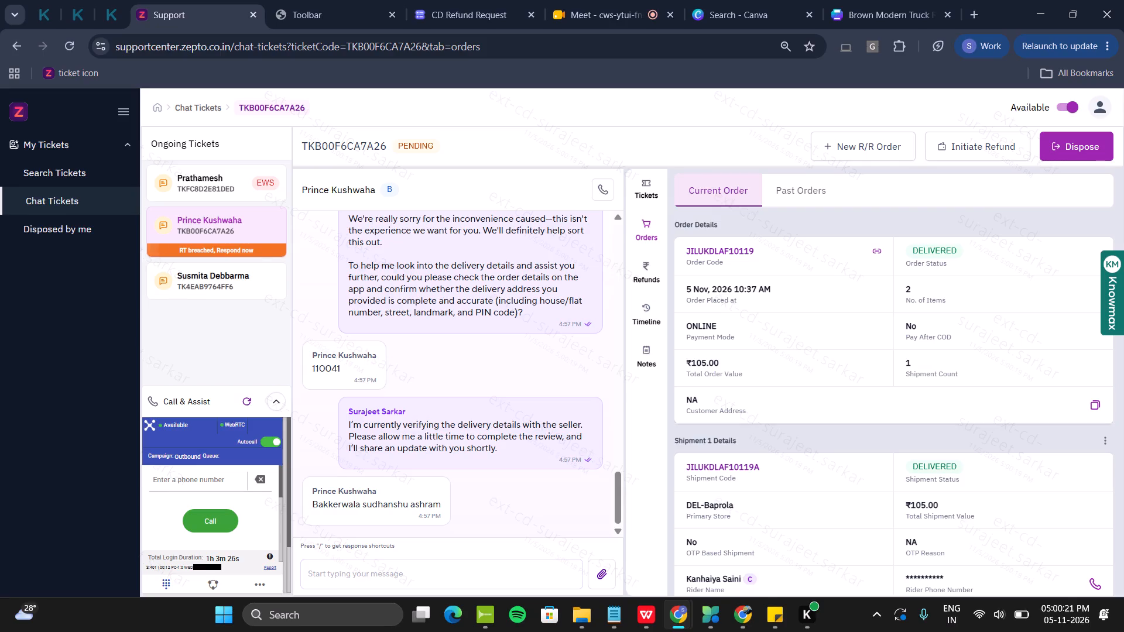
{"action": "left_click", "coordinate": [783, 621]}
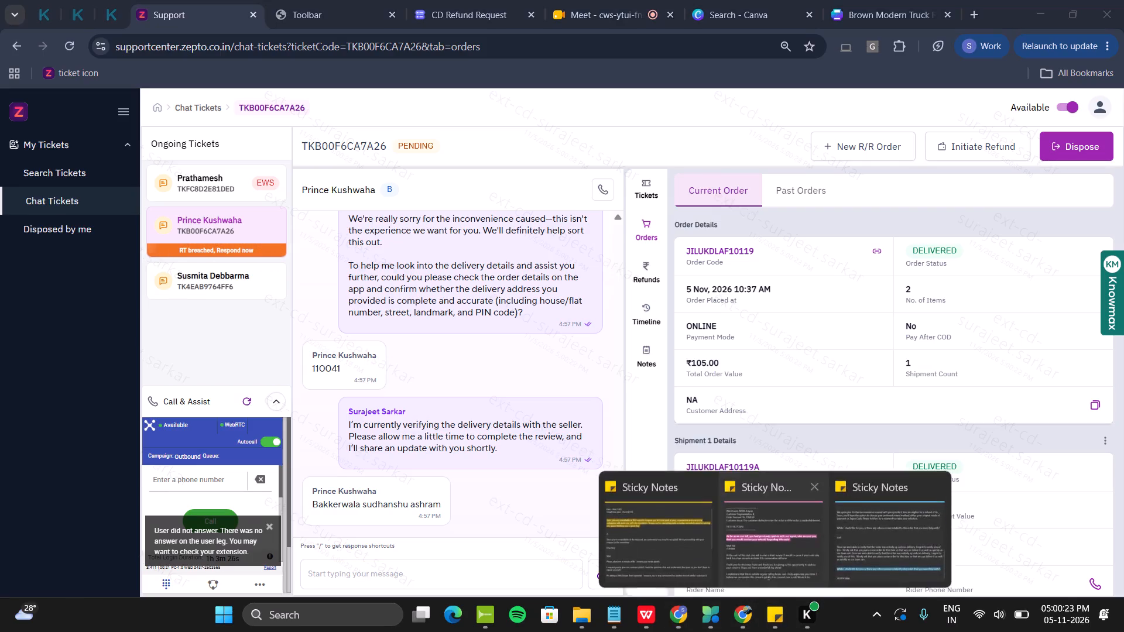
{"action": "left_click", "coordinate": [851, 542]}
{"action": "key", "text": "ctrl+c"}
{"action": "left_click", "coordinate": [450, 585], "text": "ctrl"}
{"action": "key", "text": "ctrl+v"}
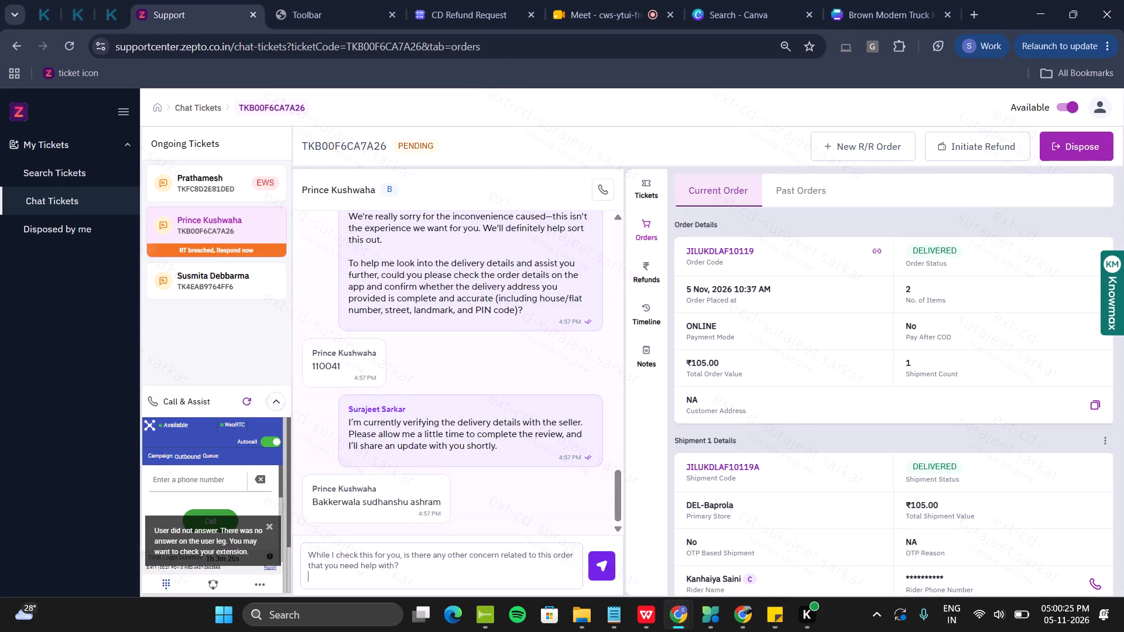
{"action": "key", "text": "Return"}
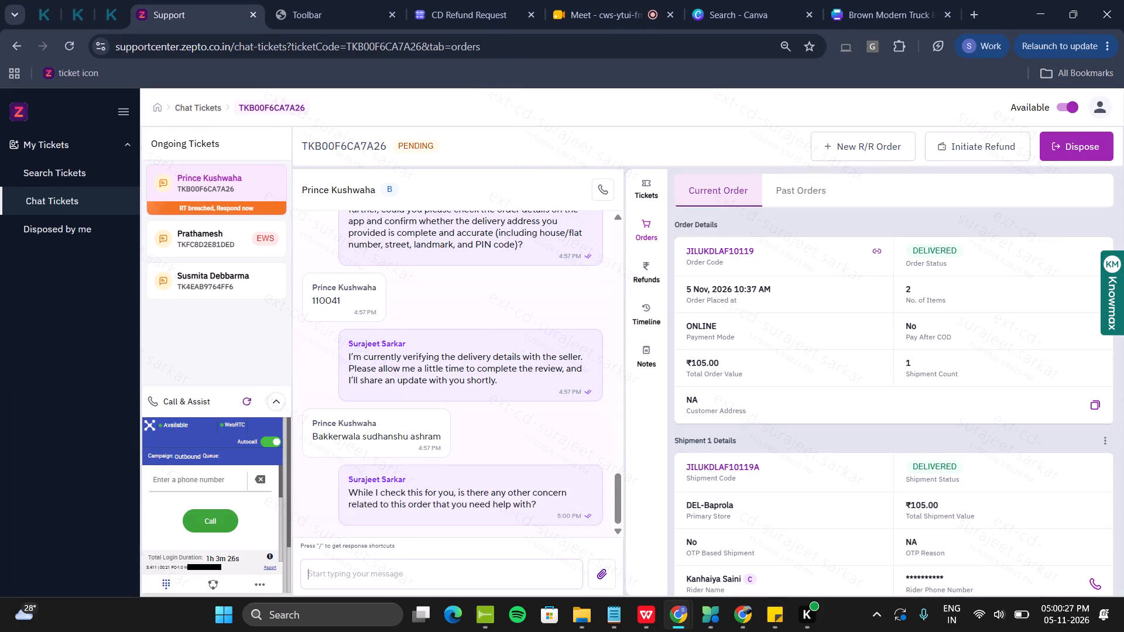
{"action": "left_click", "coordinate": [280, 290]}
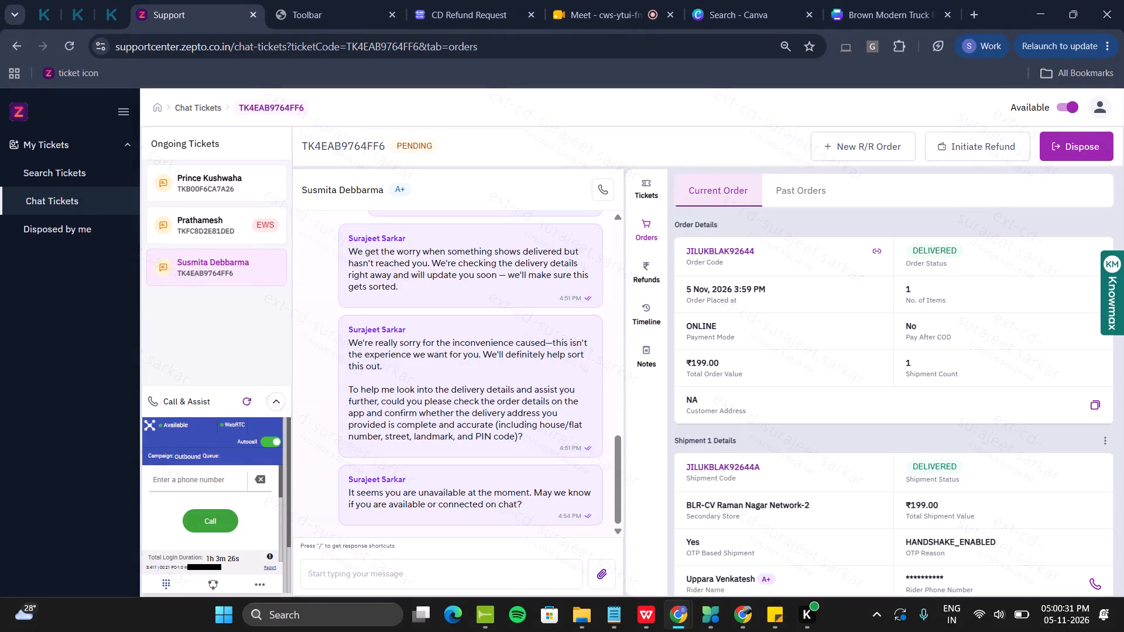
{"action": "left_click", "coordinate": [425, 583]}
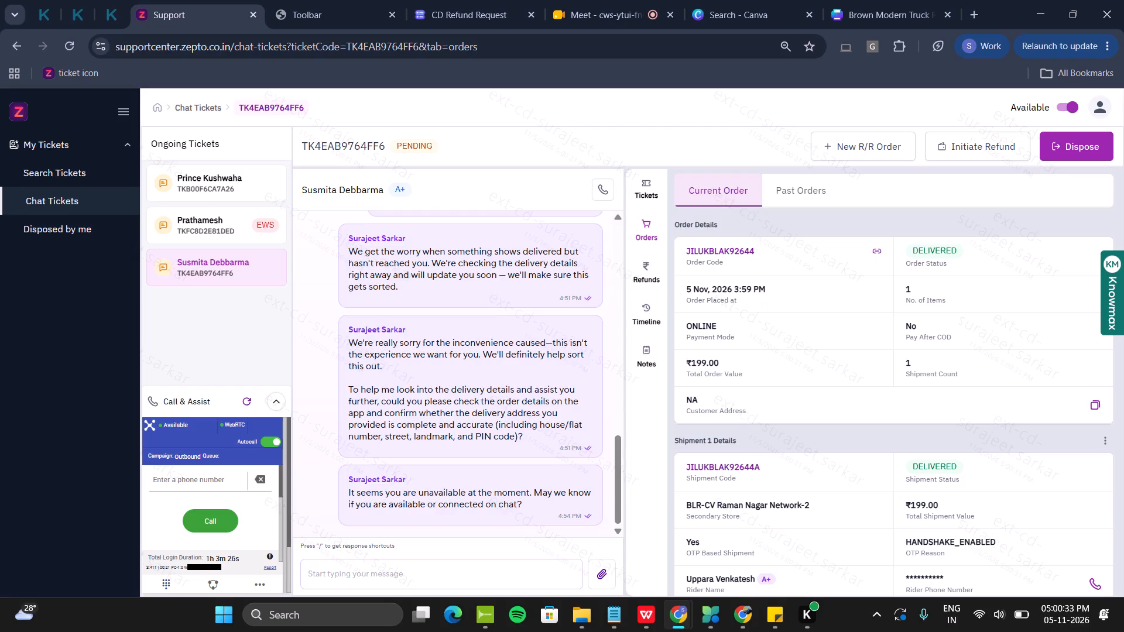
{"action": "left_click", "coordinate": [599, 191]}
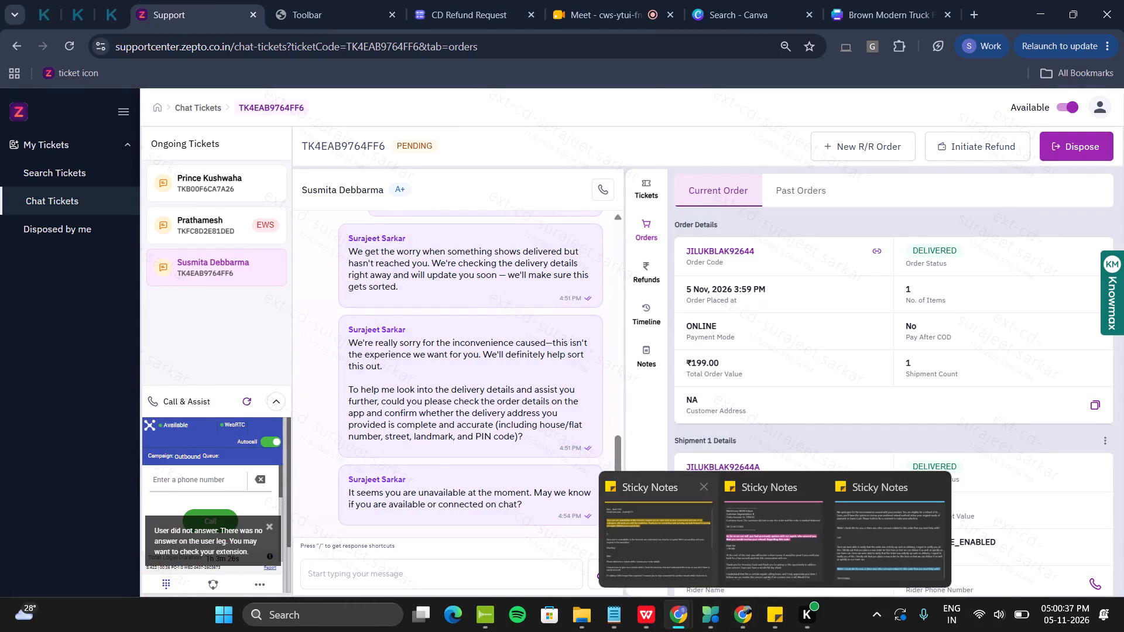
{"action": "left_click", "coordinate": [671, 533]}
{"action": "key", "text": "ctrl+c"}
{"action": "left_click", "coordinate": [462, 583], "text": "ctrl"}
{"action": "key", "text": "ctrl+v"}
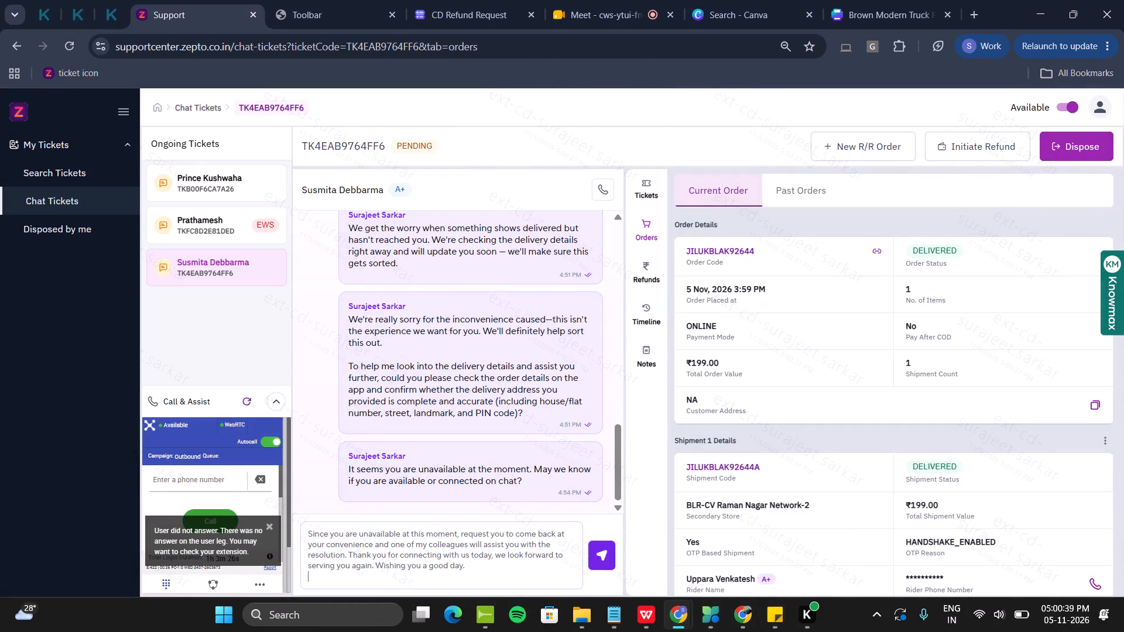
{"action": "key", "text": "Return"}
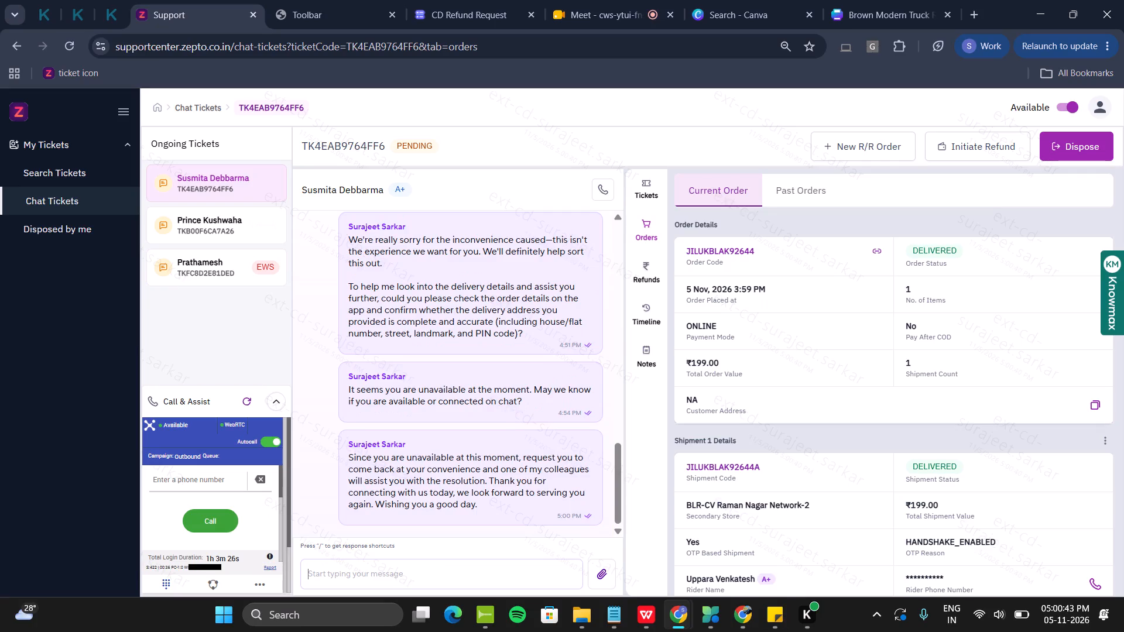
{"action": "left_click", "coordinate": [650, 187]}
{"action": "scroll", "coordinate": [697, 518], "scroll_direction": "down", "scroll_amount": 11}
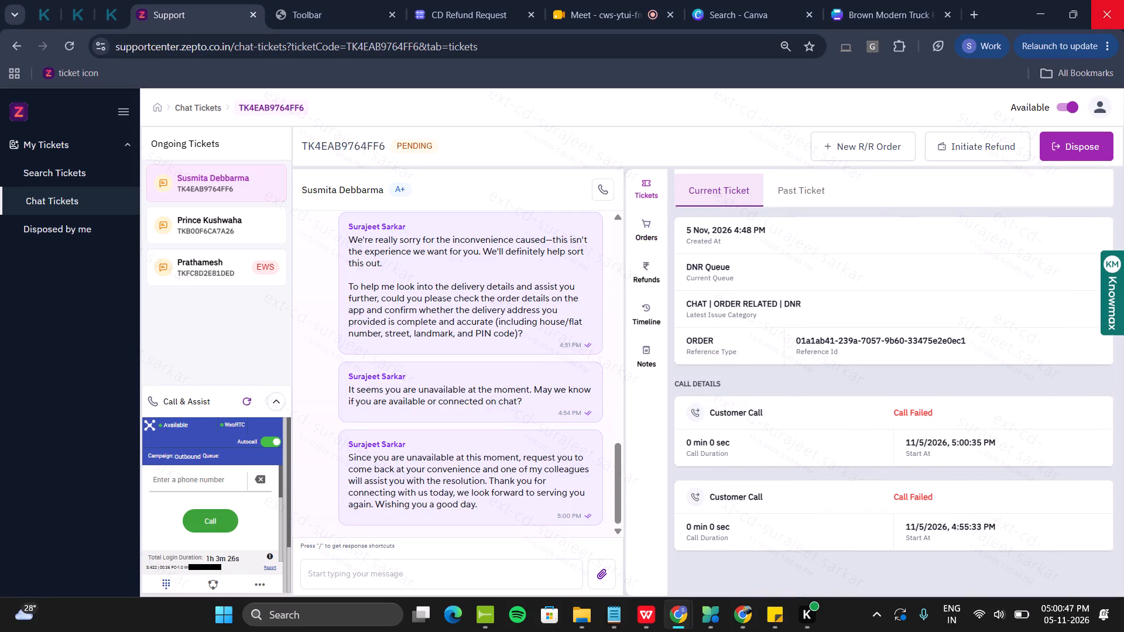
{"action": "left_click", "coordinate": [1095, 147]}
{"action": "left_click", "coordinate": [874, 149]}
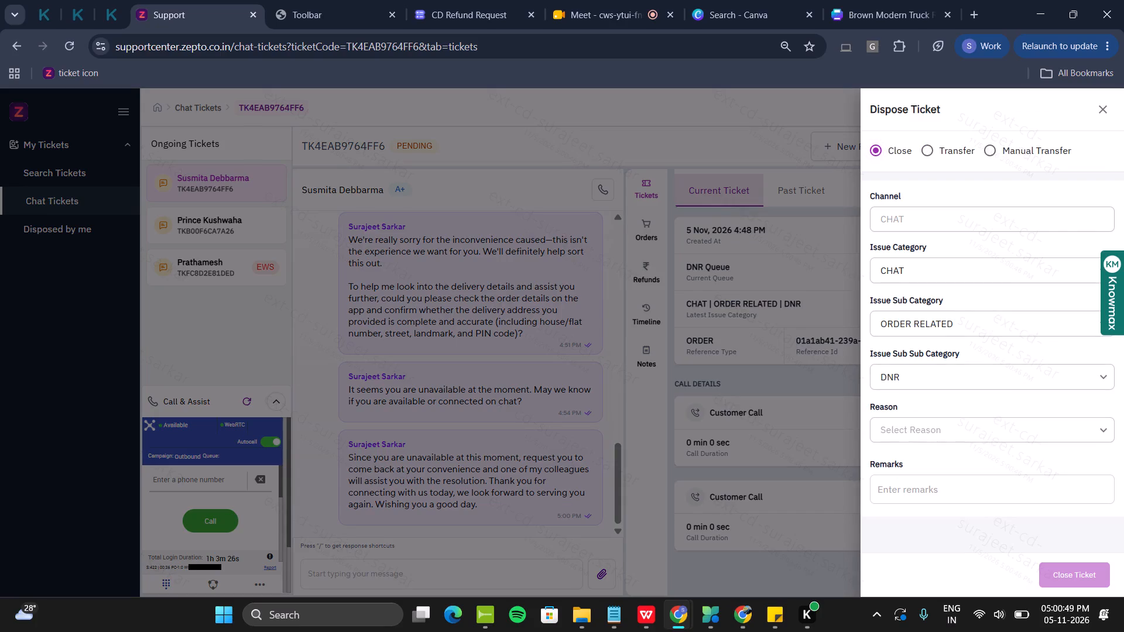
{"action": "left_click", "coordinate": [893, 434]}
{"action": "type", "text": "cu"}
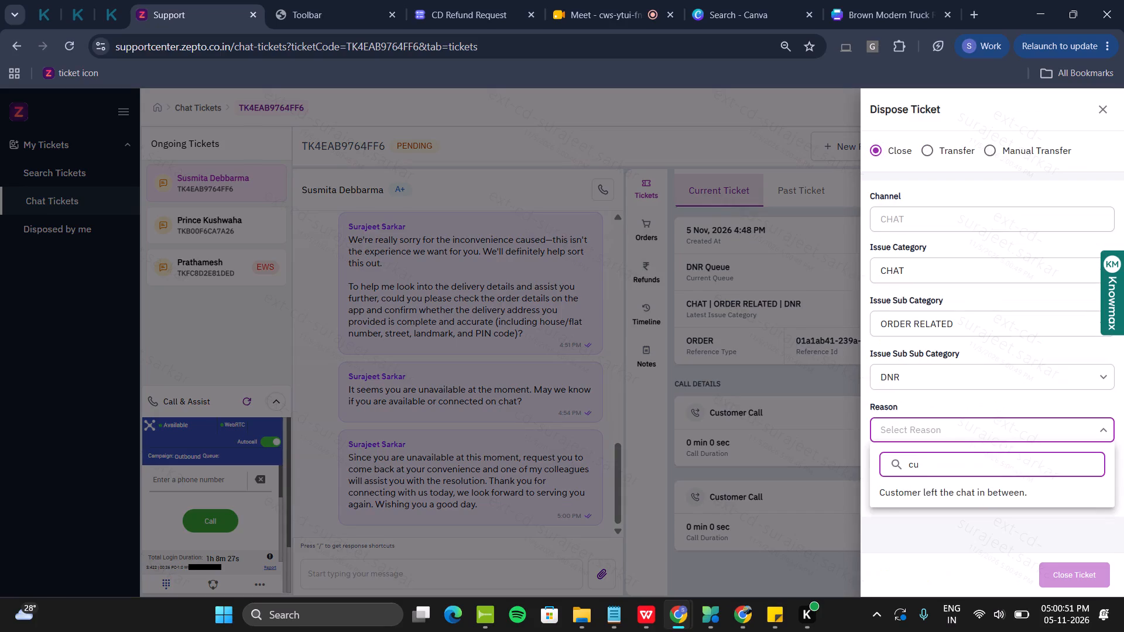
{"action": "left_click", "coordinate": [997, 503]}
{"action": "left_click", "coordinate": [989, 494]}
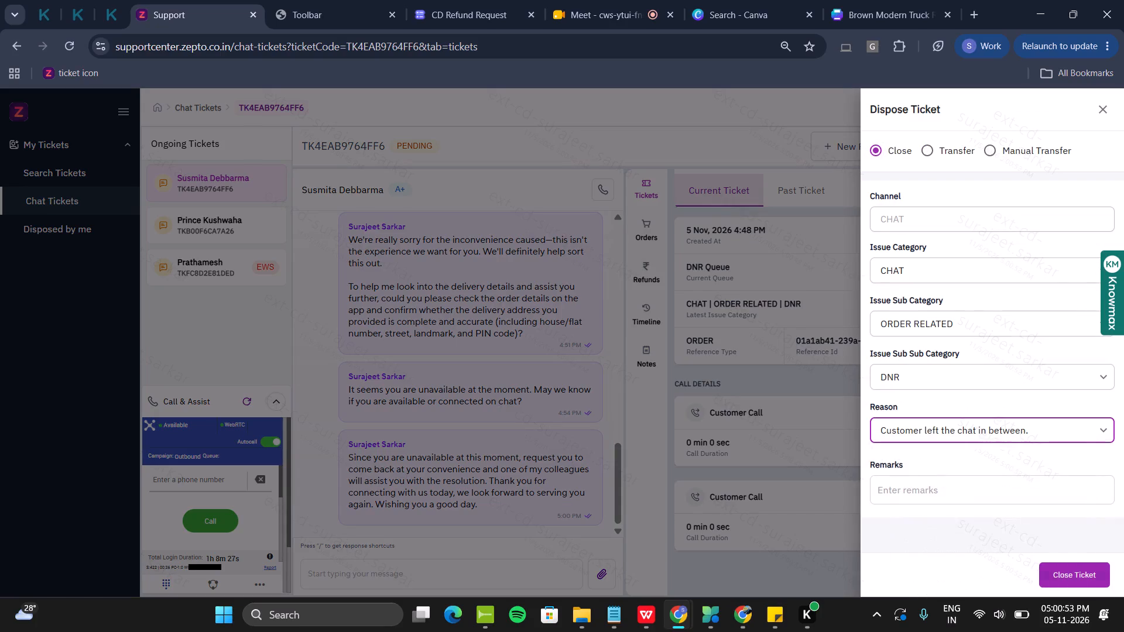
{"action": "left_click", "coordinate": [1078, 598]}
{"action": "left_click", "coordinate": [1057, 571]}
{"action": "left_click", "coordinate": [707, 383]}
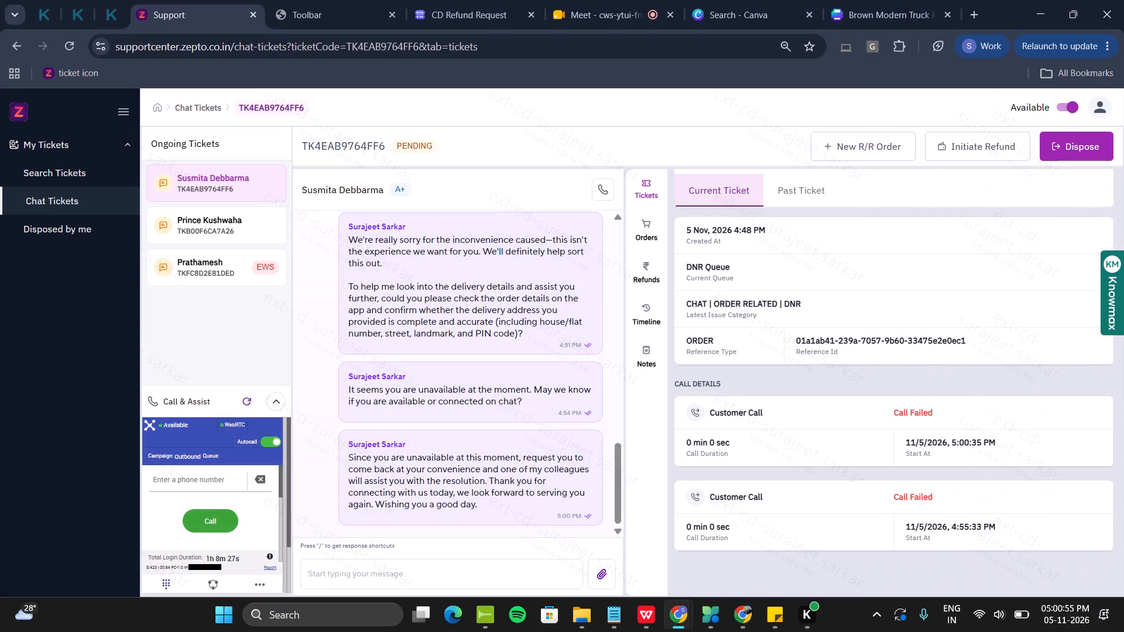
Dispose ticket TK4EAB9764FF6 as closed with the reason "Customer left the chat in between.".
{"action": "left_click", "coordinate": [1077, 152]}
{"action": "left_click", "coordinate": [871, 151]}
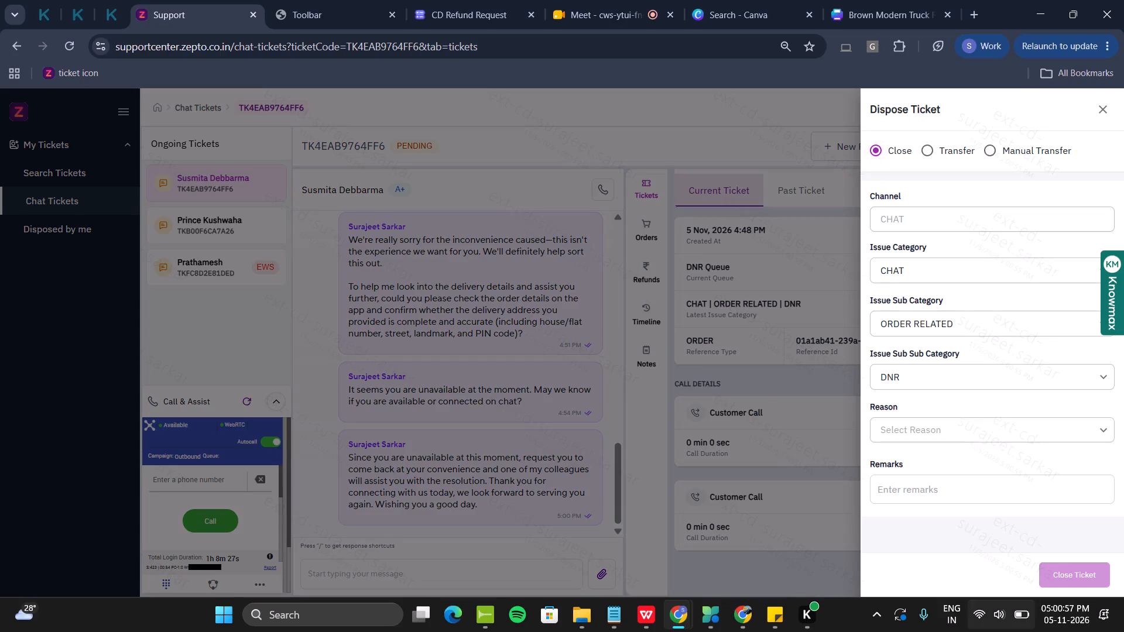
{"action": "left_click", "coordinate": [979, 428]}
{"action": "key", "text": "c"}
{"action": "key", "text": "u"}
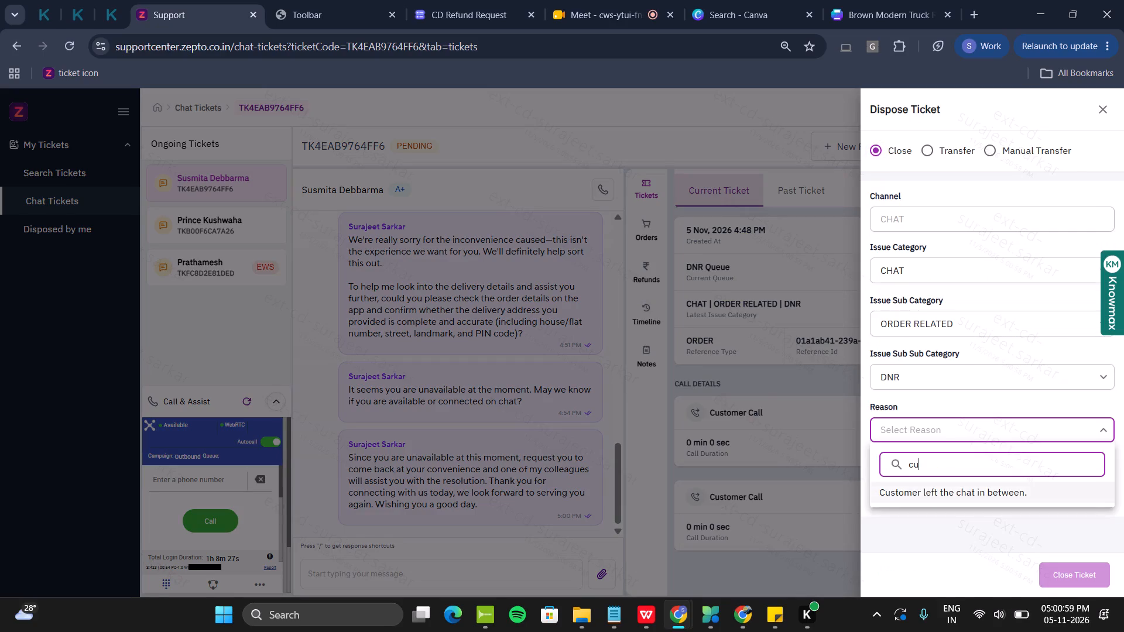
{"action": "left_click", "coordinate": [1013, 491]}
{"action": "left_click", "coordinate": [1084, 582]}
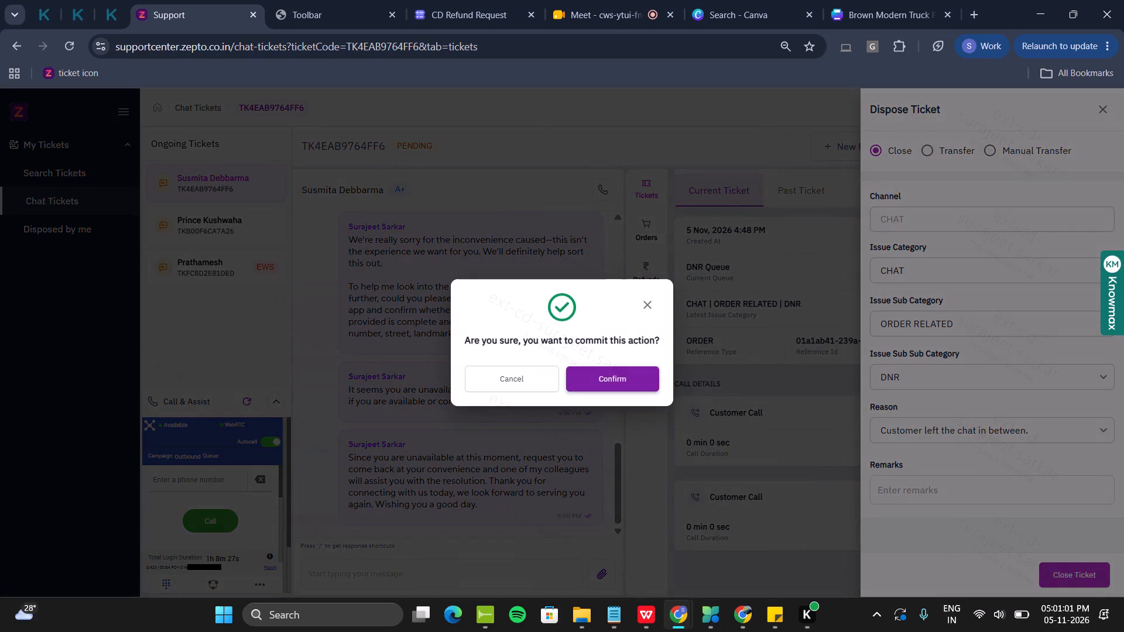
{"action": "left_click", "coordinate": [638, 379]}
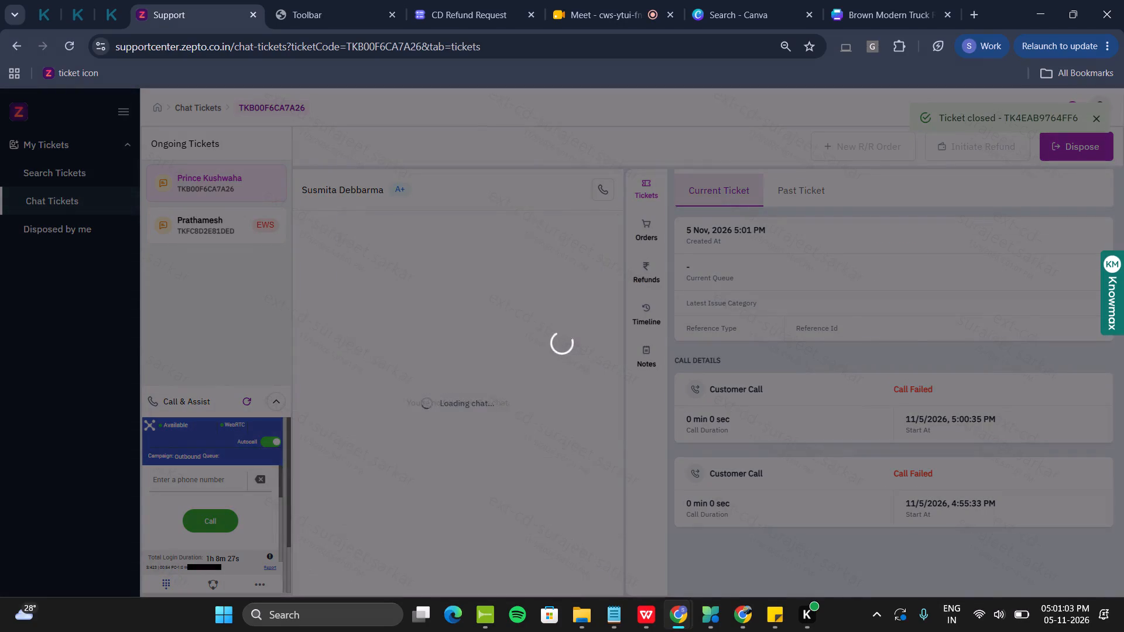
{"action": "left_click", "coordinate": [638, 221]}
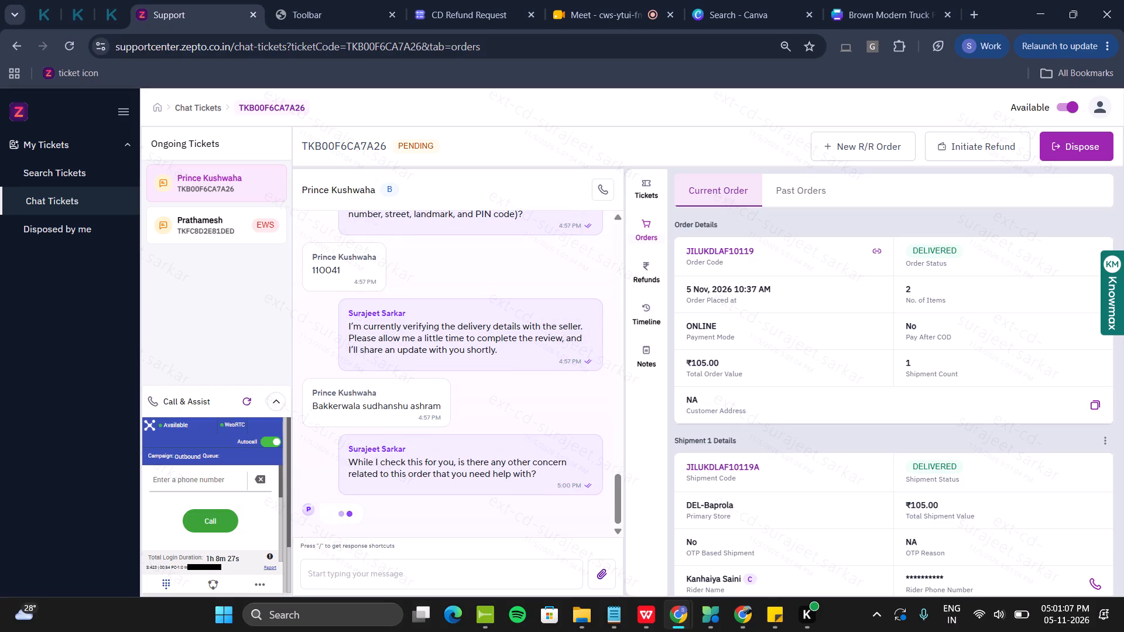
{"action": "left_click", "coordinate": [642, 197]}
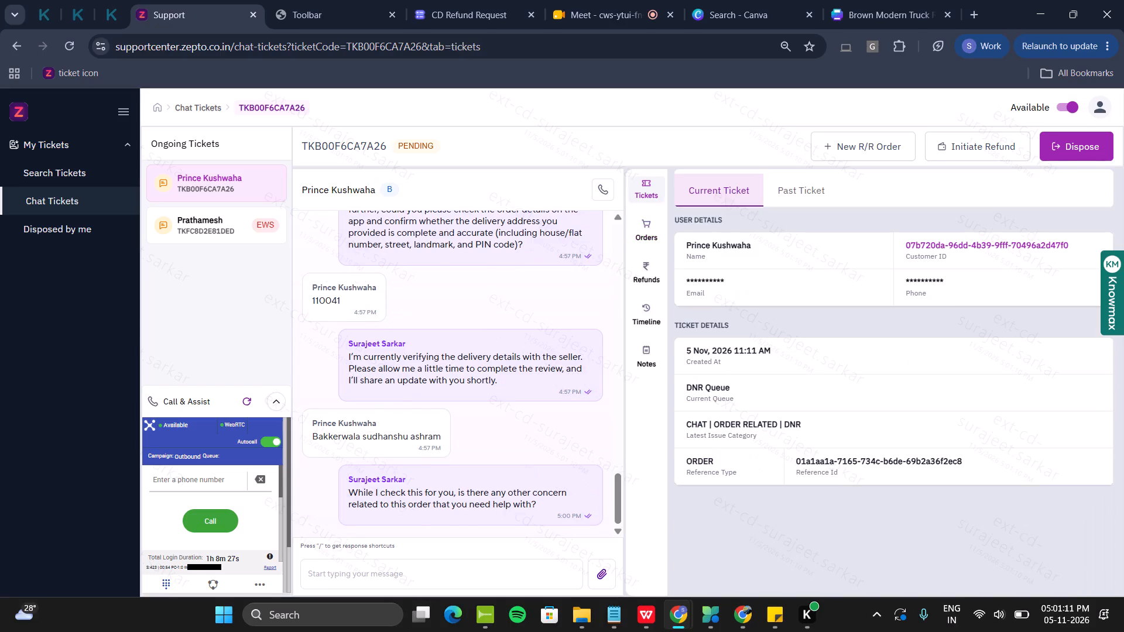
{"action": "scroll", "coordinate": [513, 471], "scroll_direction": "up", "scroll_amount": 1}
{"action": "scroll", "coordinate": [513, 471], "scroll_direction": "down", "scroll_amount": 2}
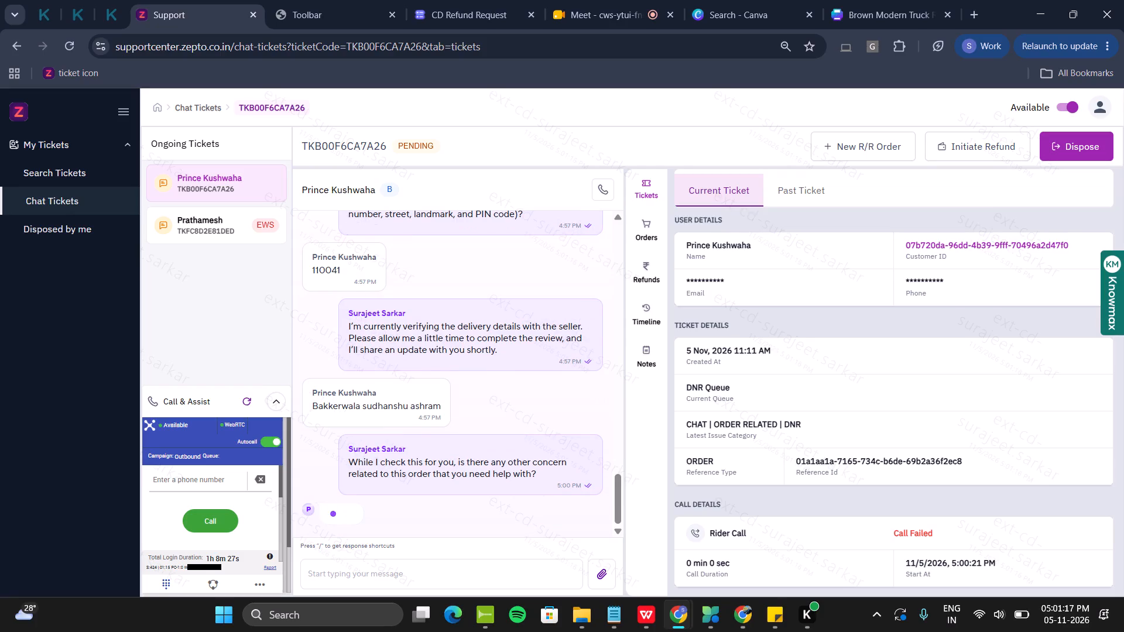
{"action": "scroll", "coordinate": [724, 421], "scroll_direction": "down", "scroll_amount": 4}
{"action": "left_click", "coordinate": [659, 205]}
{"action": "left_click", "coordinate": [656, 229]}
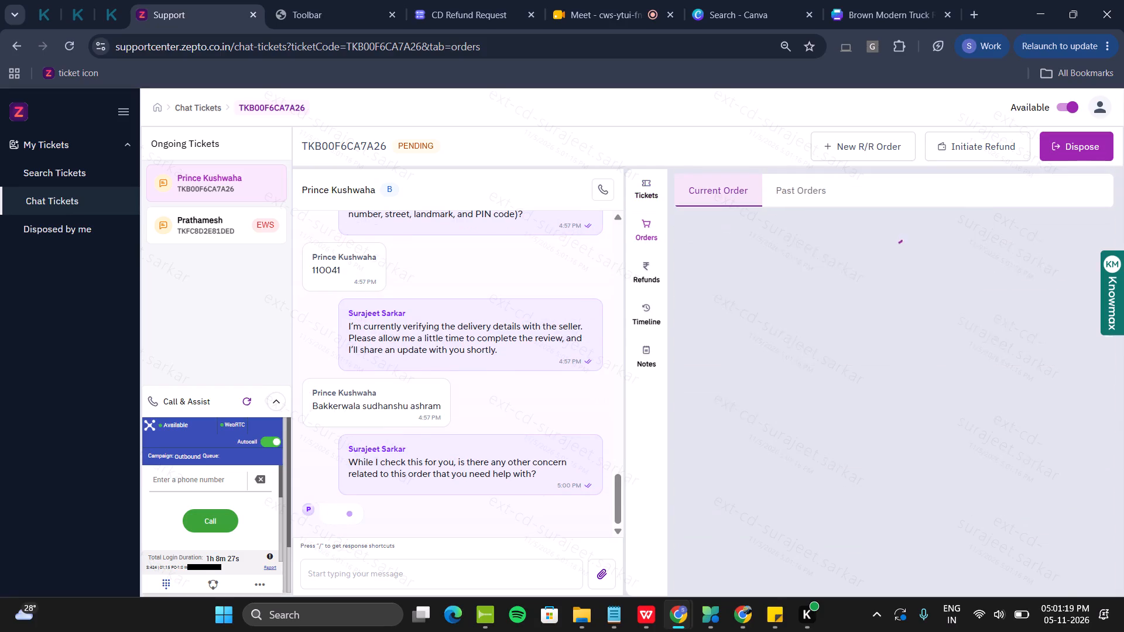
{"action": "scroll", "coordinate": [835, 465], "scroll_direction": "down", "scroll_amount": 1}
{"action": "left_click", "coordinate": [1099, 442]}
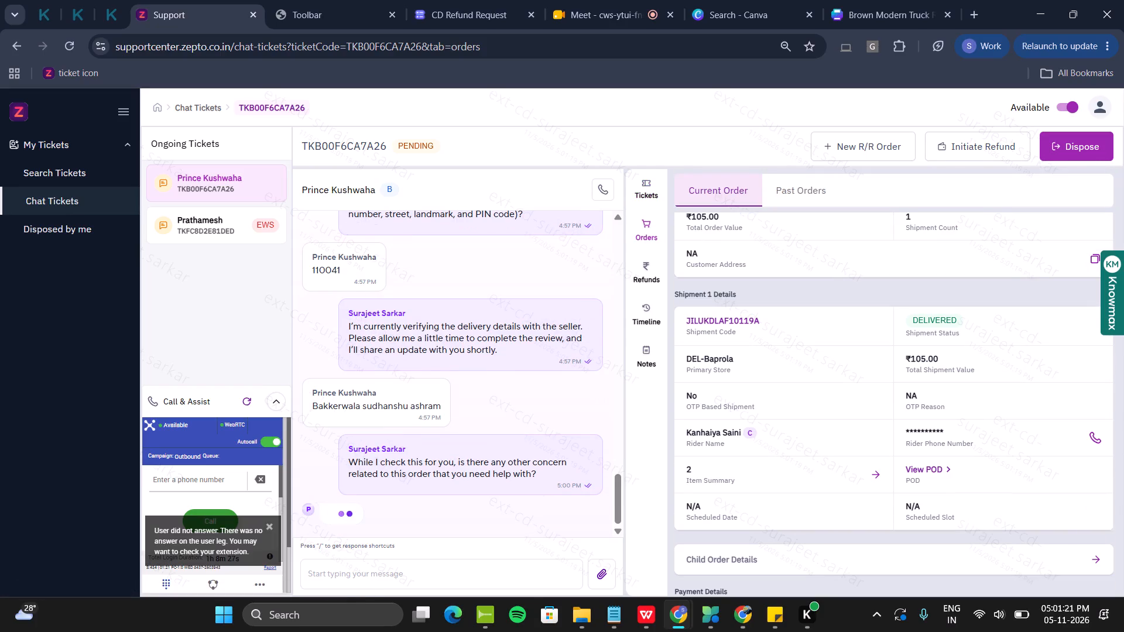
{"action": "left_click", "coordinate": [232, 227]}
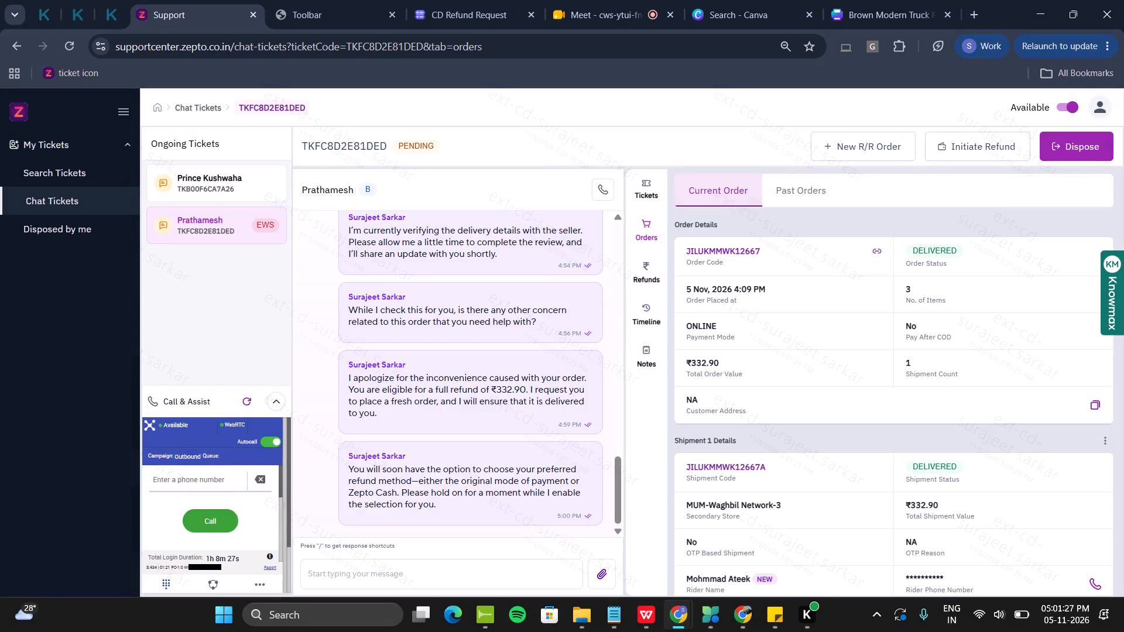
{"action": "left_click", "coordinate": [534, 580]}
{"action": "key", "text": "super+v"}
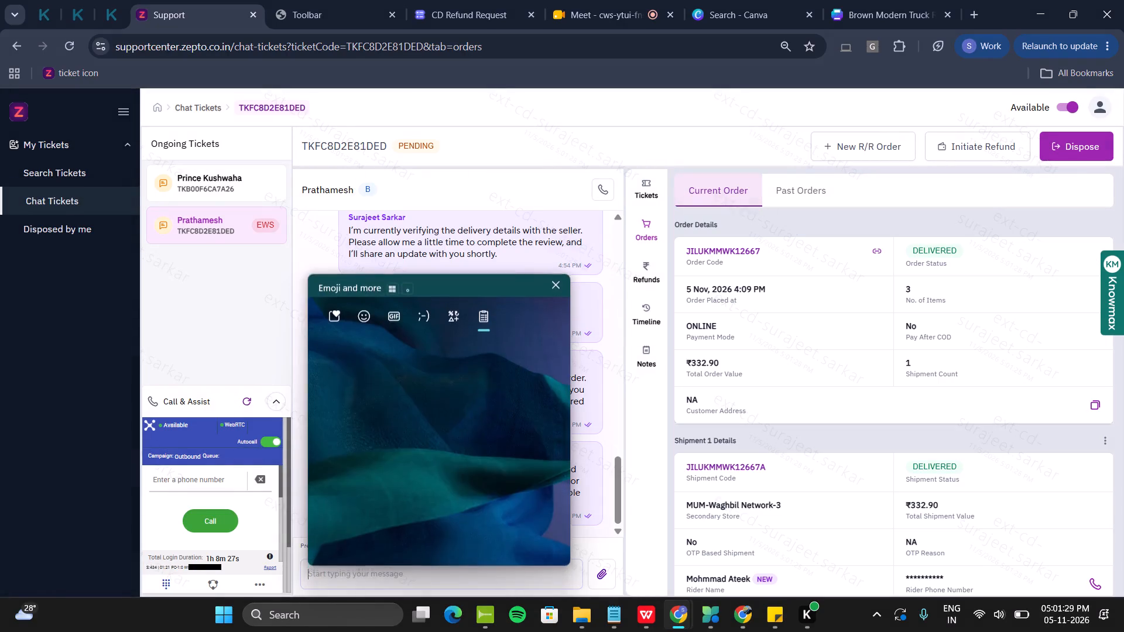
{"action": "key", "text": "Left"}
{"action": "key", "text": "Left"}
{"action": "key", "text": "Left"}
{"action": "key", "text": "Left"}
{"action": "key", "text": "Left"}
{"action": "key", "text": "Return"}
{"action": "key", "text": "ctrl+v"}
{"action": "key", "text": "ctrl+space"}
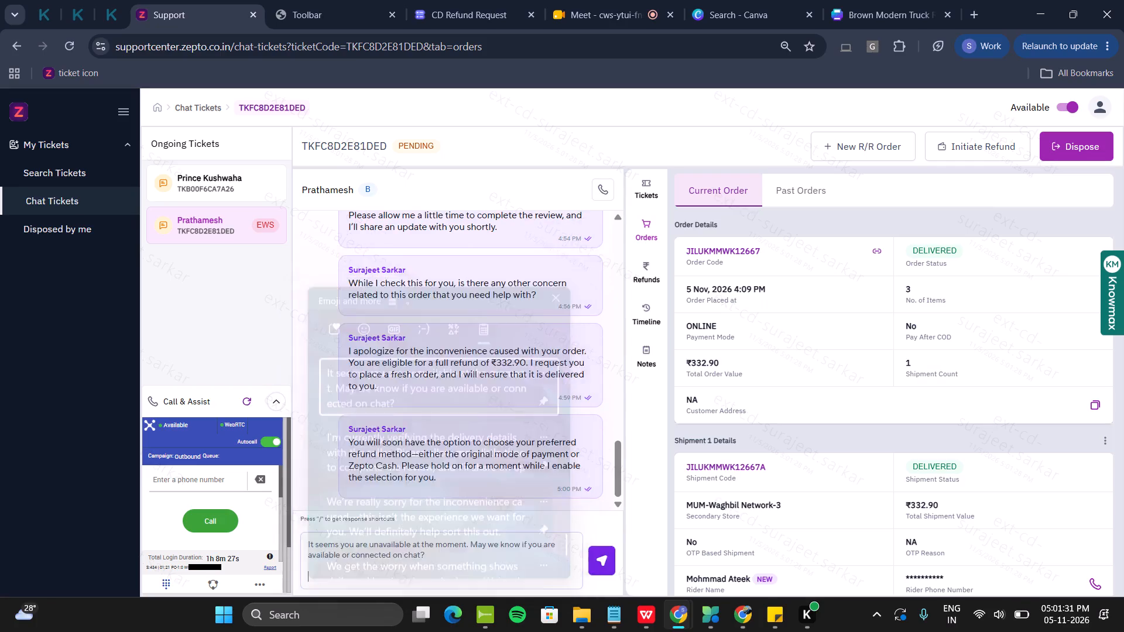
{"action": "key", "text": "Return"}
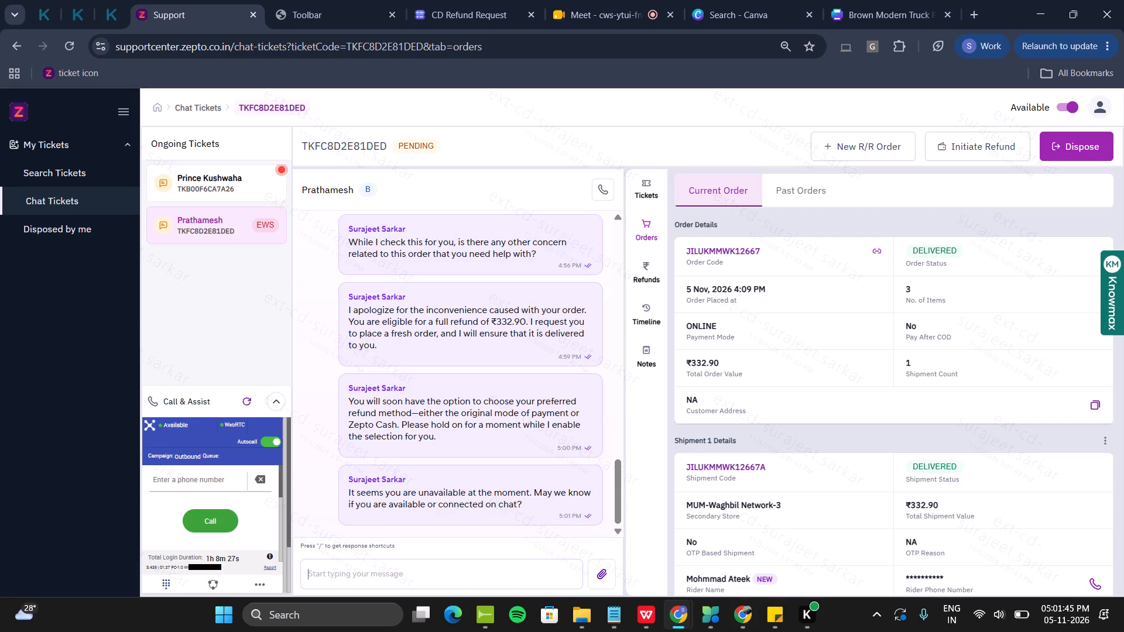
{"action": "left_click", "coordinate": [431, 583]}
{"action": "left_click", "coordinate": [609, 194]}
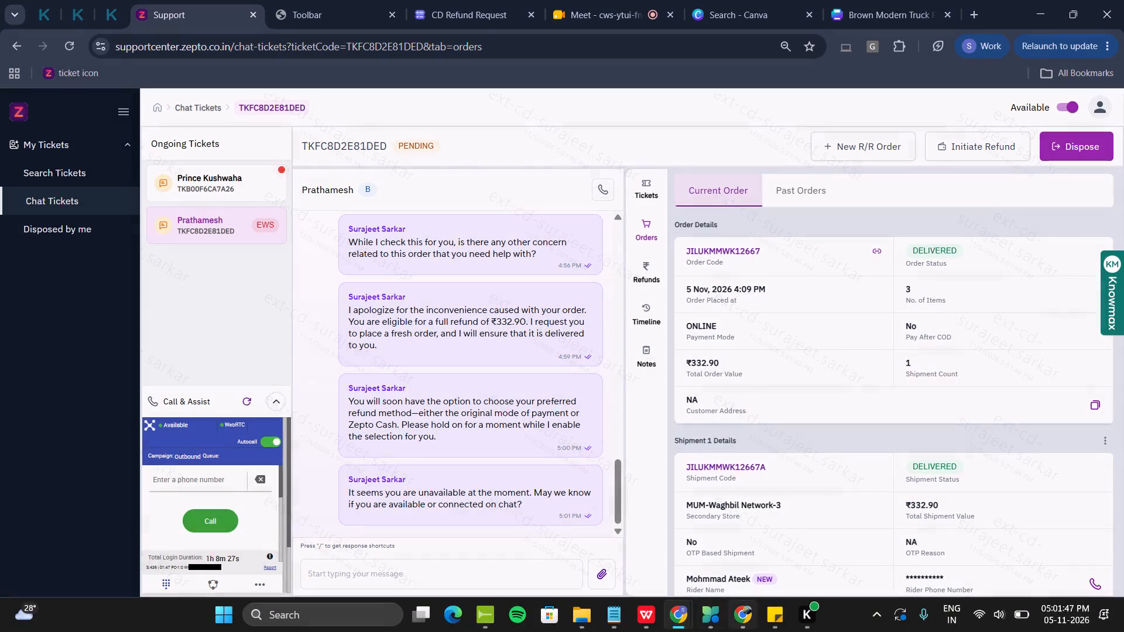
{"action": "left_click", "coordinate": [524, 445]}
{"action": "left_click", "coordinate": [186, 182]}
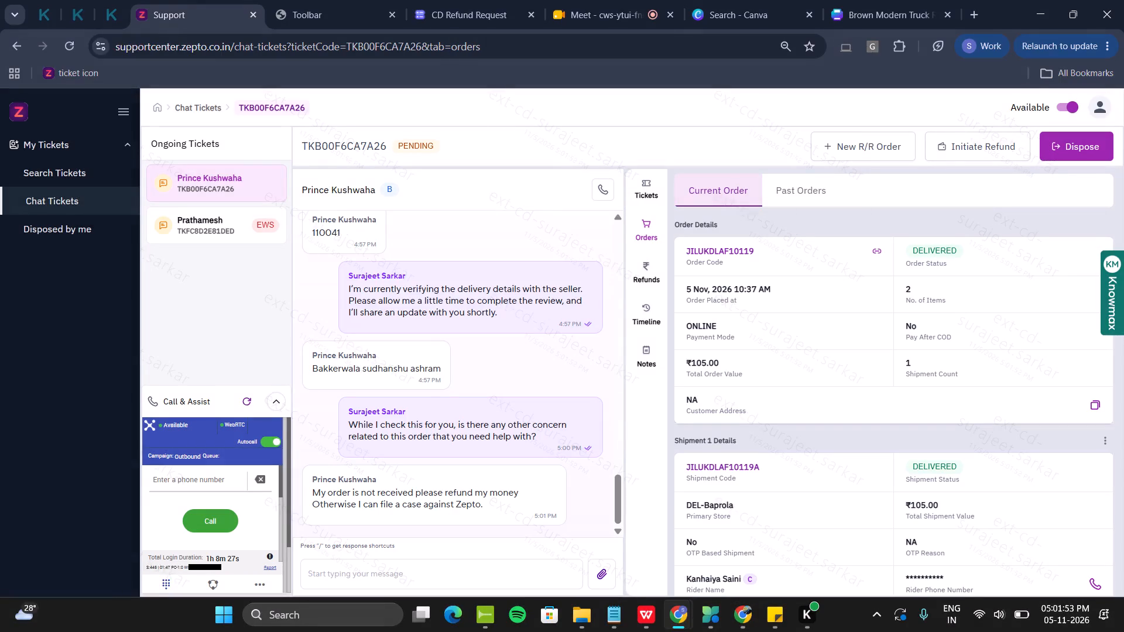
{"action": "left_click", "coordinate": [644, 175]}
{"action": "left_click", "coordinate": [649, 189]}
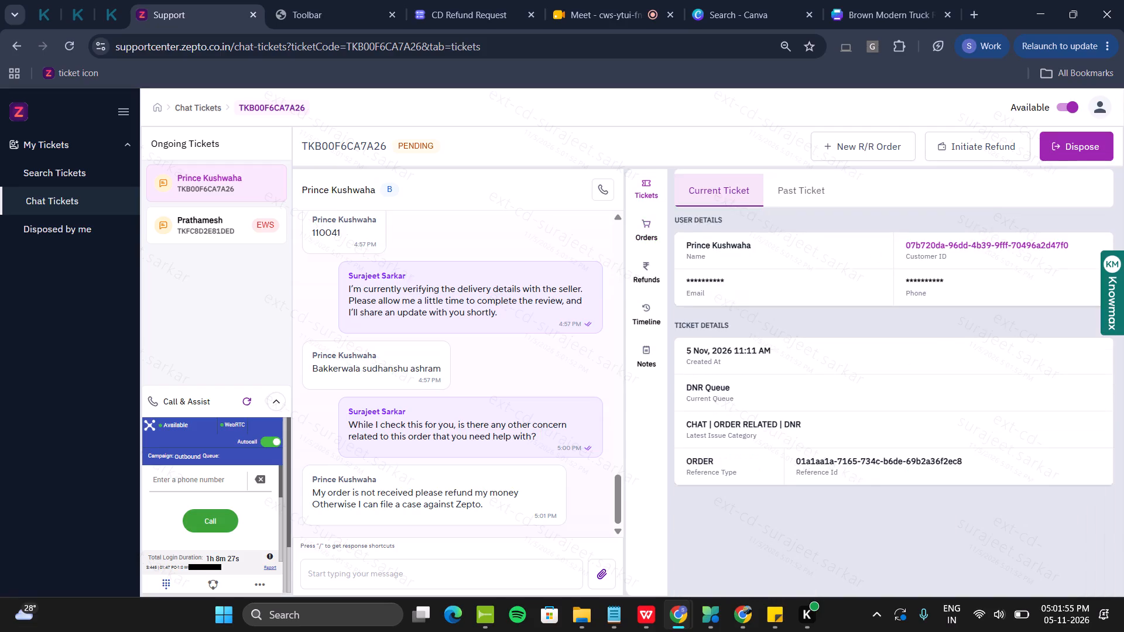
{"action": "scroll", "coordinate": [807, 458], "scroll_direction": "down", "scroll_amount": 2}
{"action": "left_click", "coordinate": [660, 218]}
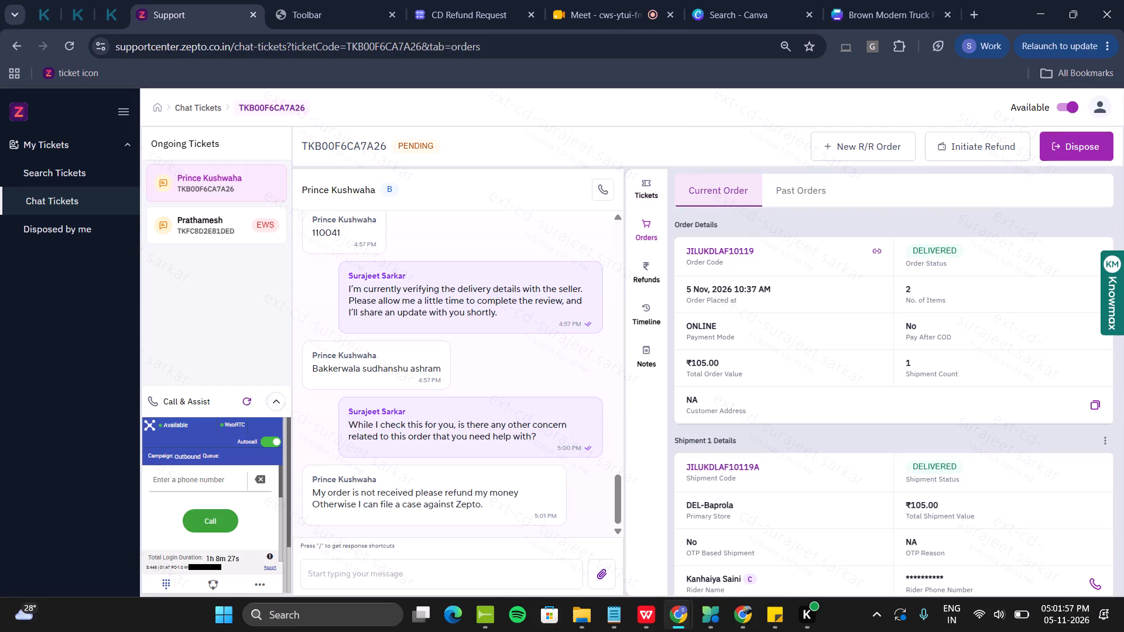
From the sticky note's MQ section, copy reply 1 about handling with utmost care and reply 2 about bringing in the Senior Expert.
{"action": "left_click", "coordinate": [770, 617]}
{"action": "left_click", "coordinate": [653, 533]}
{"action": "scroll", "coordinate": [256, 71], "scroll_direction": "down", "scroll_amount": 3}
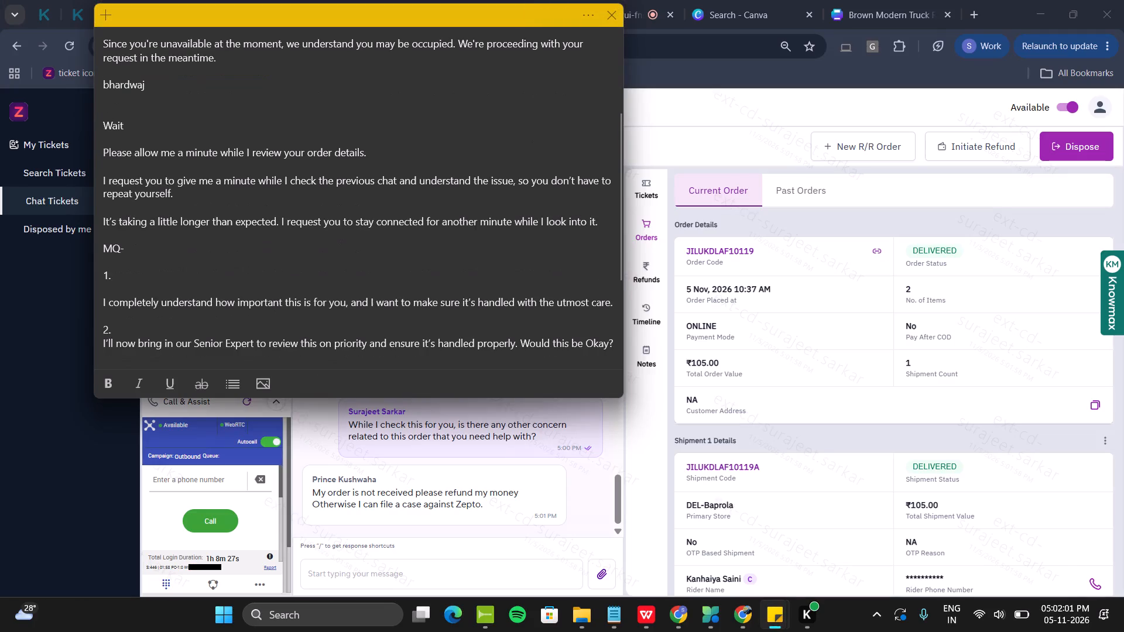
{"action": "left_click", "coordinate": [137, 291]}
{"action": "triple_click", "coordinate": [142, 297]}
{"action": "key", "text": "ctrl+c"}
{"action": "double_click", "coordinate": [228, 351]}
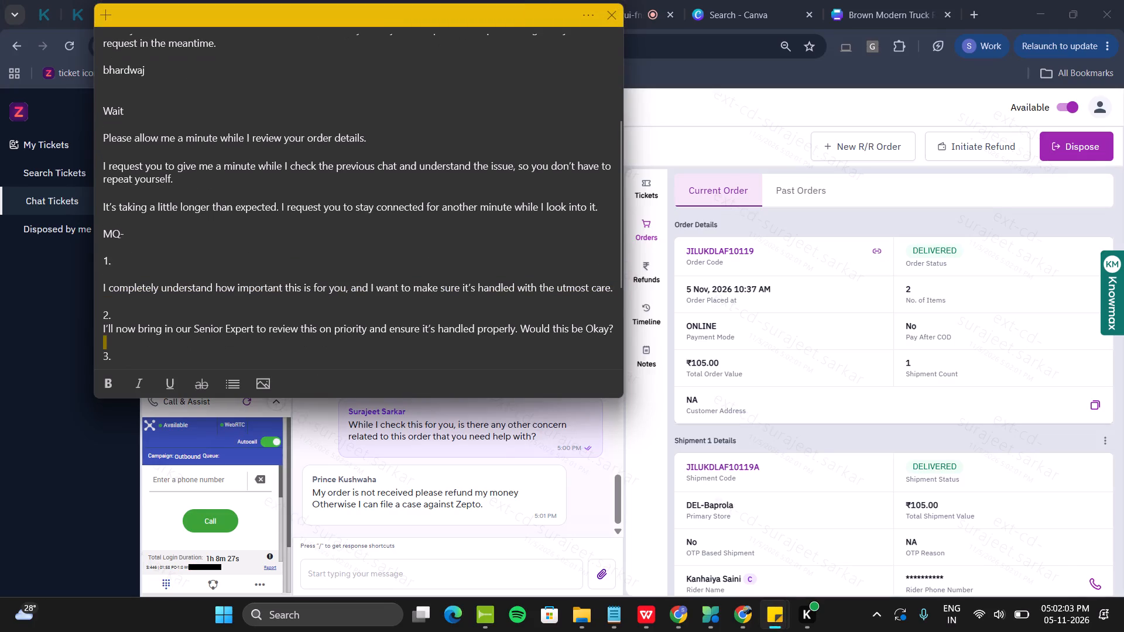
{"action": "triple_click", "coordinate": [219, 331]}
{"action": "key", "text": "ctrl+c"}
{"action": "left_click", "coordinate": [396, 588]}
{"action": "key", "text": "super+v"}
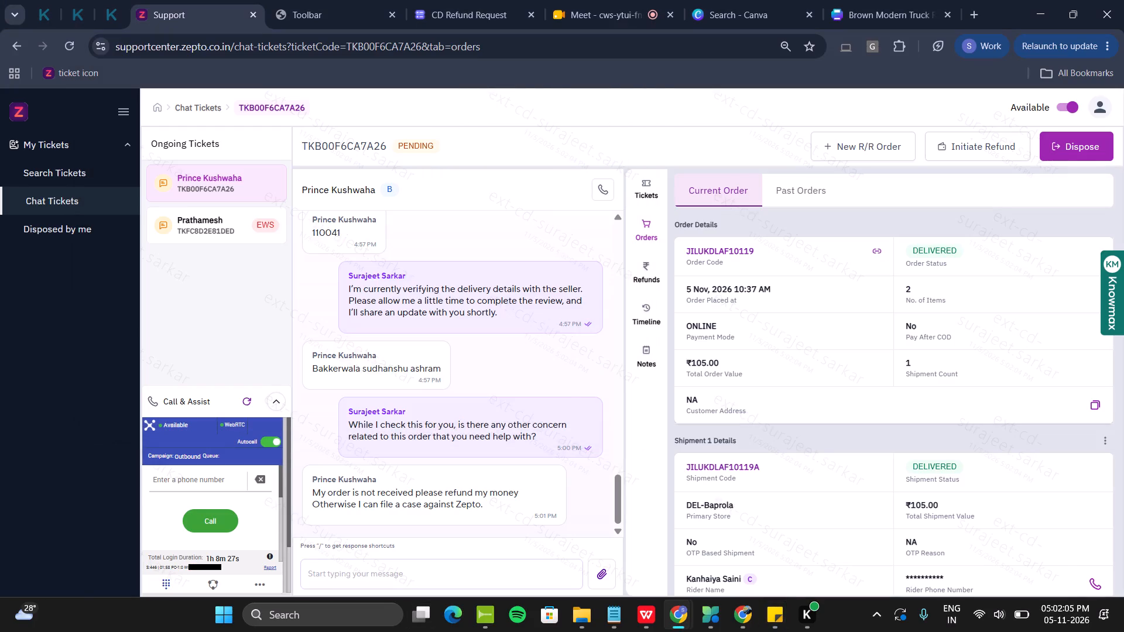
{"action": "left_click", "coordinate": [421, 463]}
{"action": "key", "text": "ctrl+v"}
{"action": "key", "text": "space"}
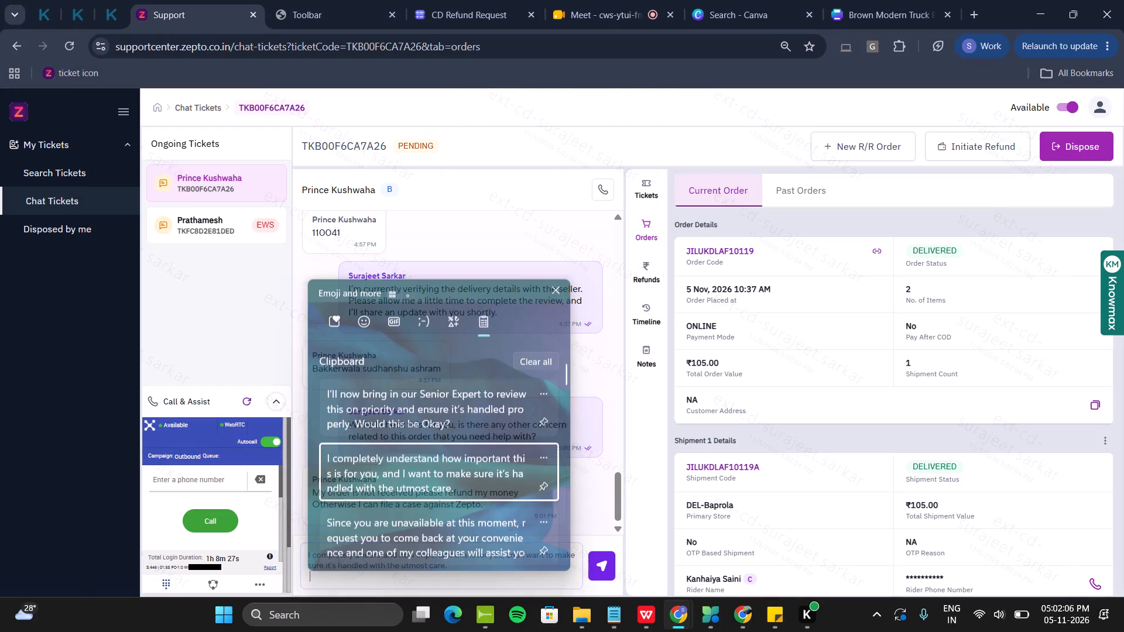
{"action": "left_click", "coordinate": [595, 564]}
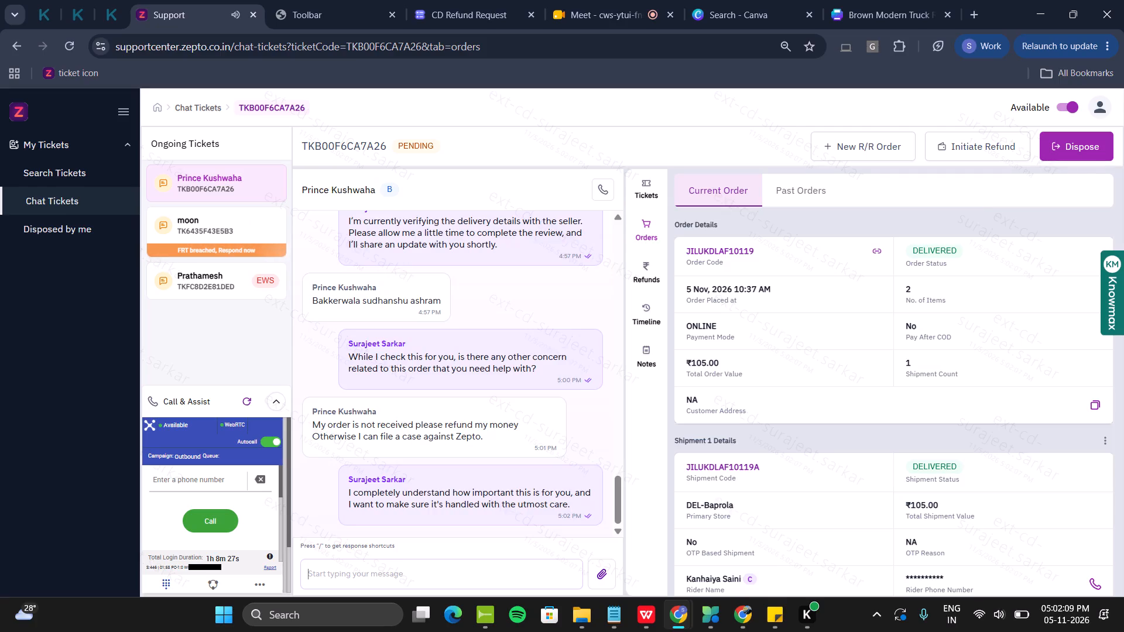
Send the copied reply about bringing in the Senior Expert to review on priority in chat TKB00F6CA7A26.
{"action": "key", "text": "super+v"}
{"action": "left_click", "coordinate": [418, 401]}
{"action": "key", "text": "ctrl+v"}
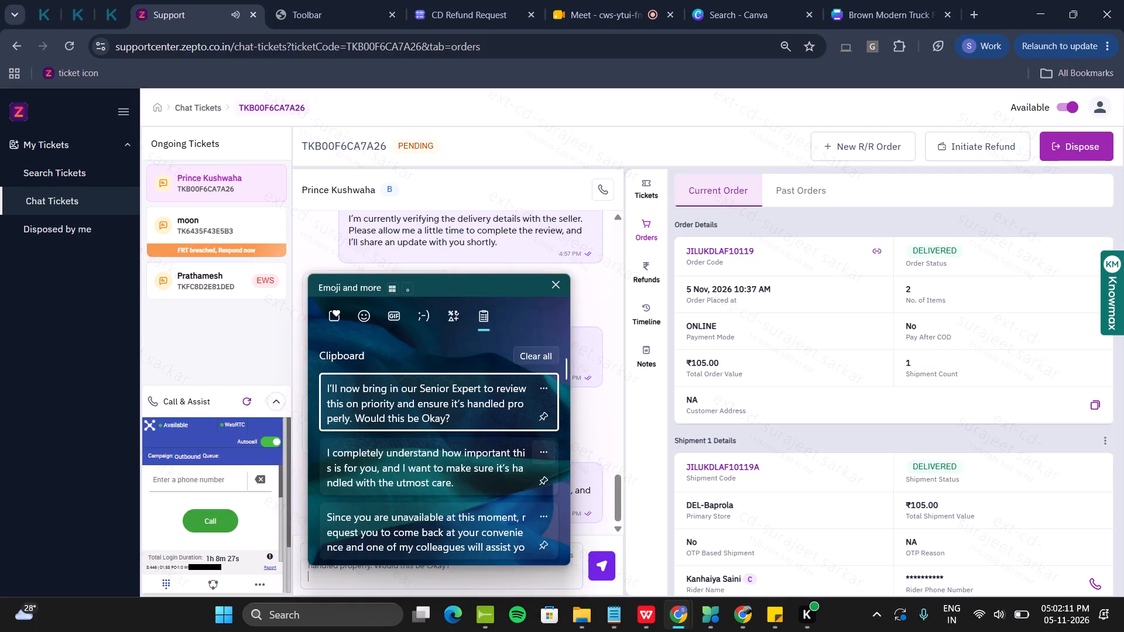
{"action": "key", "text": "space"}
{"action": "left_click", "coordinate": [592, 548]}
{"action": "left_click", "coordinate": [611, 561]}
{"action": "left_click", "coordinate": [261, 236]}
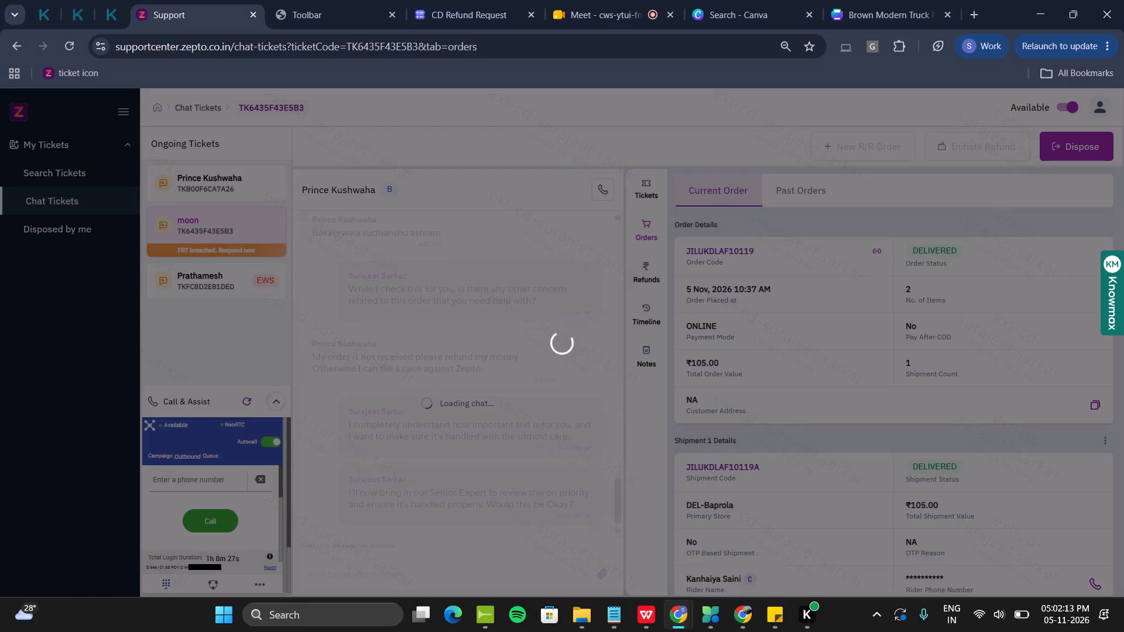
{"action": "left_click", "coordinate": [418, 569]}
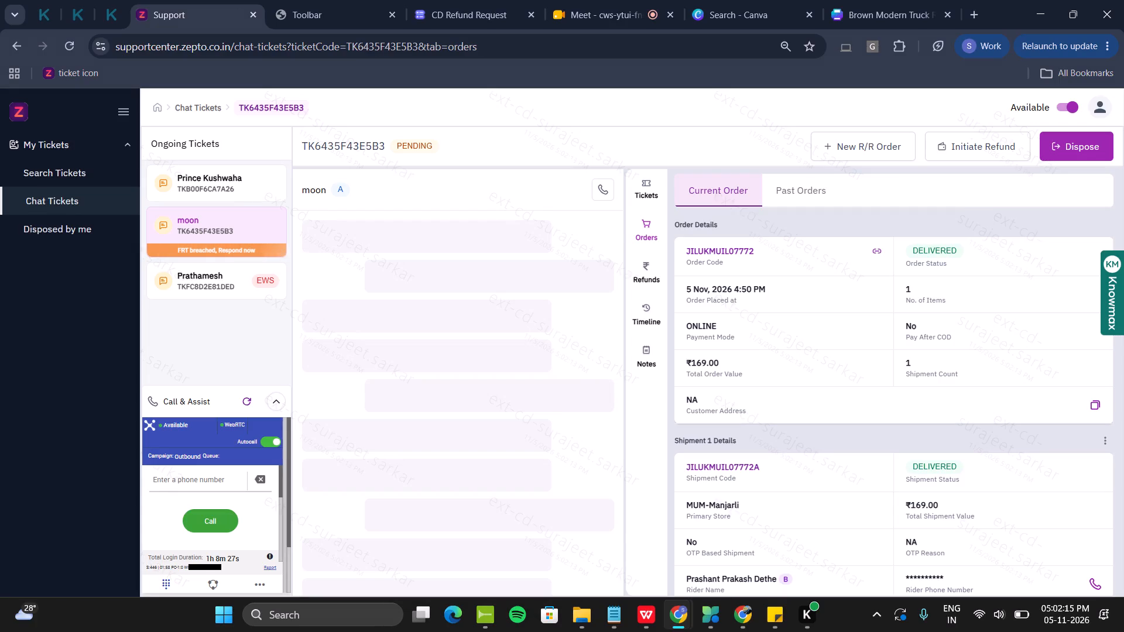
{"action": "left_click", "coordinate": [420, 569]}
{"action": "key", "text": "super+v"}
{"action": "key", "text": "Left"}
{"action": "key", "text": "Return"}
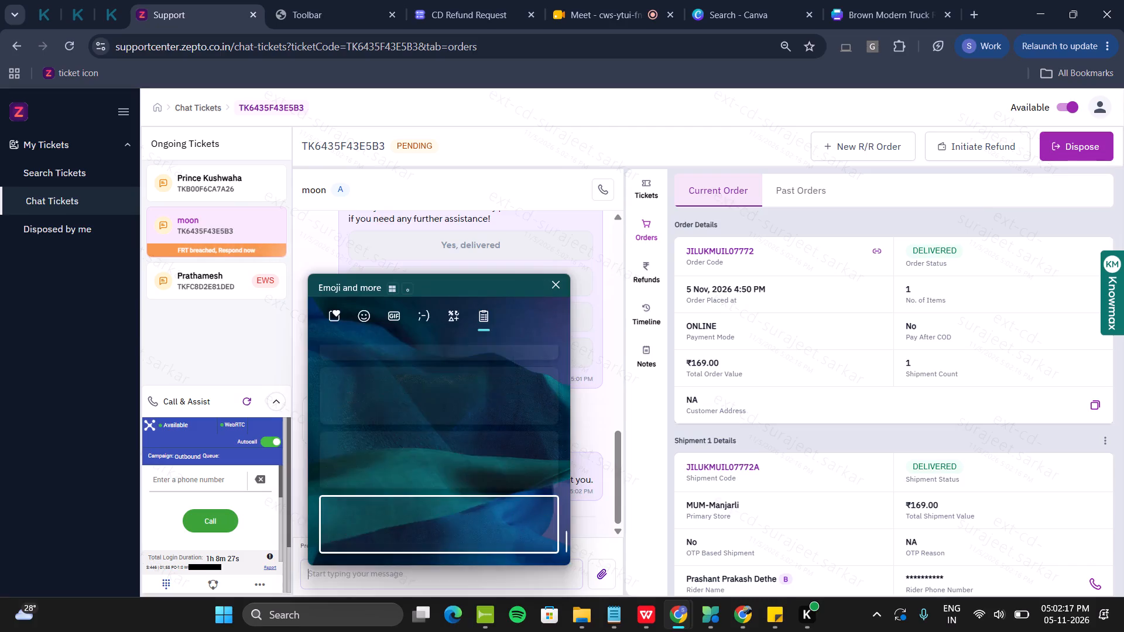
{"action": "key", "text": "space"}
{"action": "key", "text": "ctrl+v"}
{"action": "key", "text": "Return"}
{"action": "left_click", "coordinate": [214, 277]}
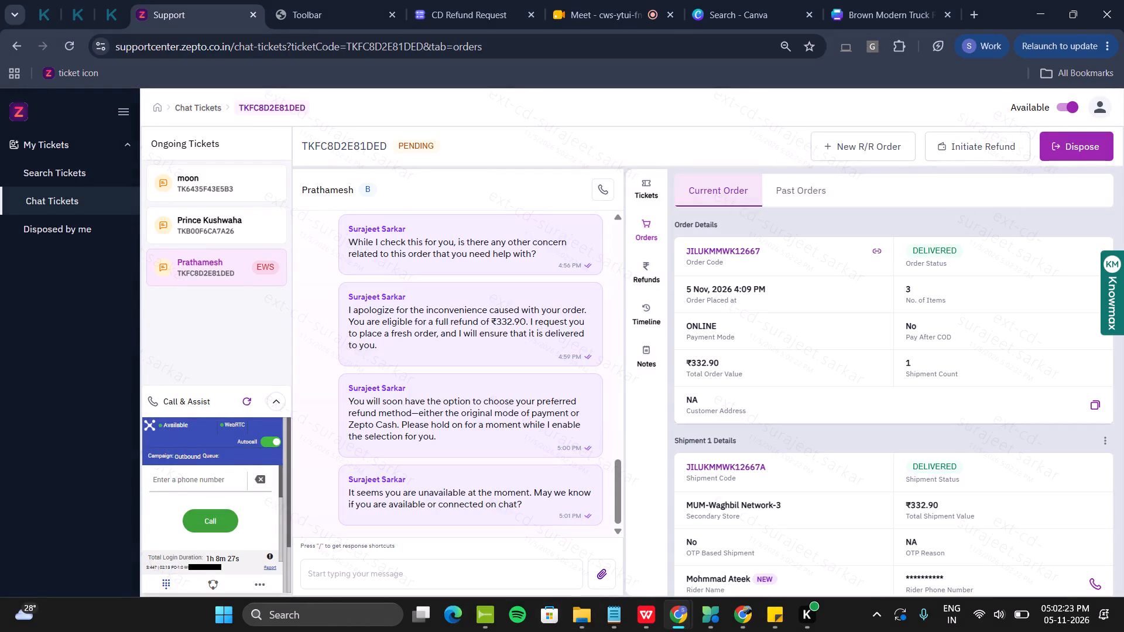
{"action": "left_click", "coordinate": [773, 619]}
{"action": "left_click", "coordinate": [597, 539]}
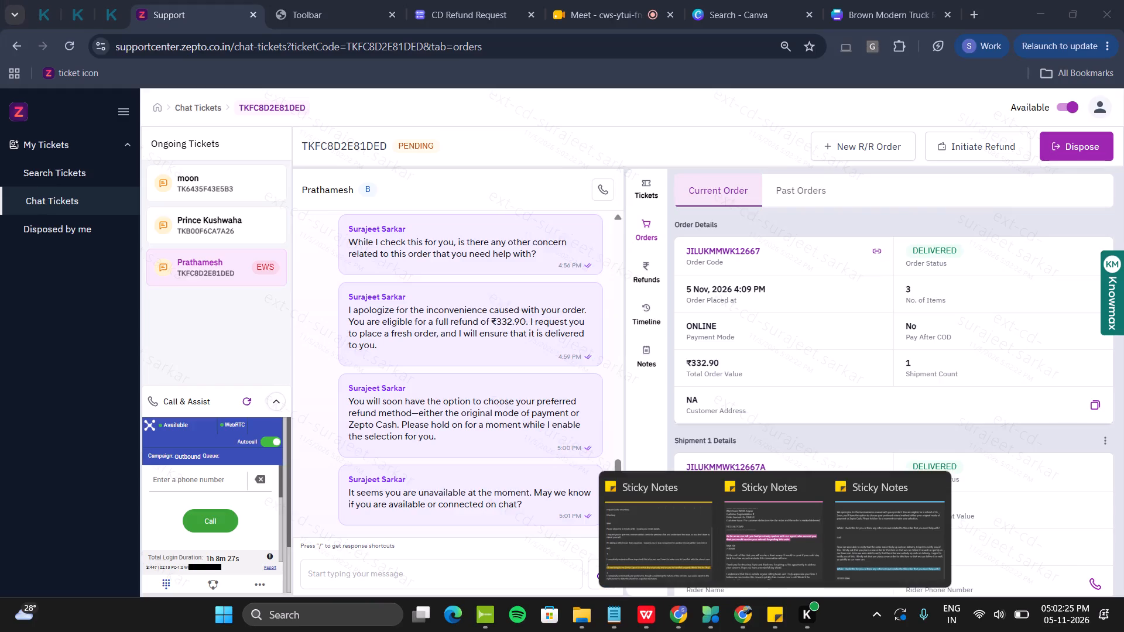
{"action": "left_click", "coordinate": [666, 549]}
{"action": "scroll", "coordinate": [338, 195], "scroll_direction": "up", "scroll_amount": 10}
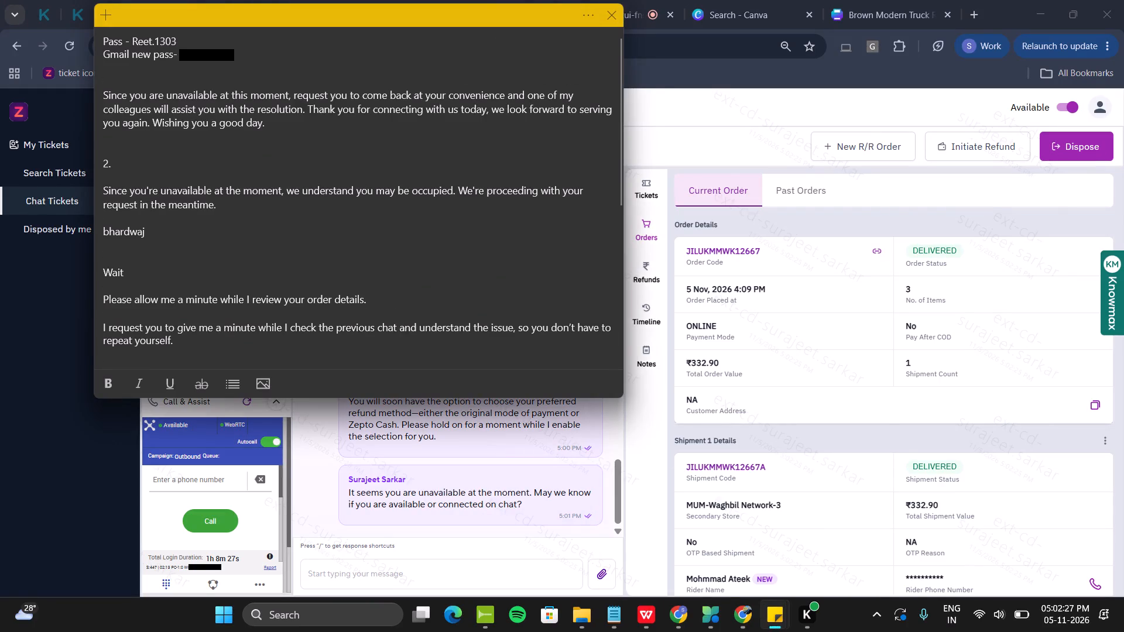
{"action": "triple_click", "coordinate": [289, 101]}
{"action": "key", "text": "ctrl+c"}
{"action": "left_click", "coordinate": [543, 573], "text": "ctrl"}
{"action": "key", "text": "ctrl+v"}
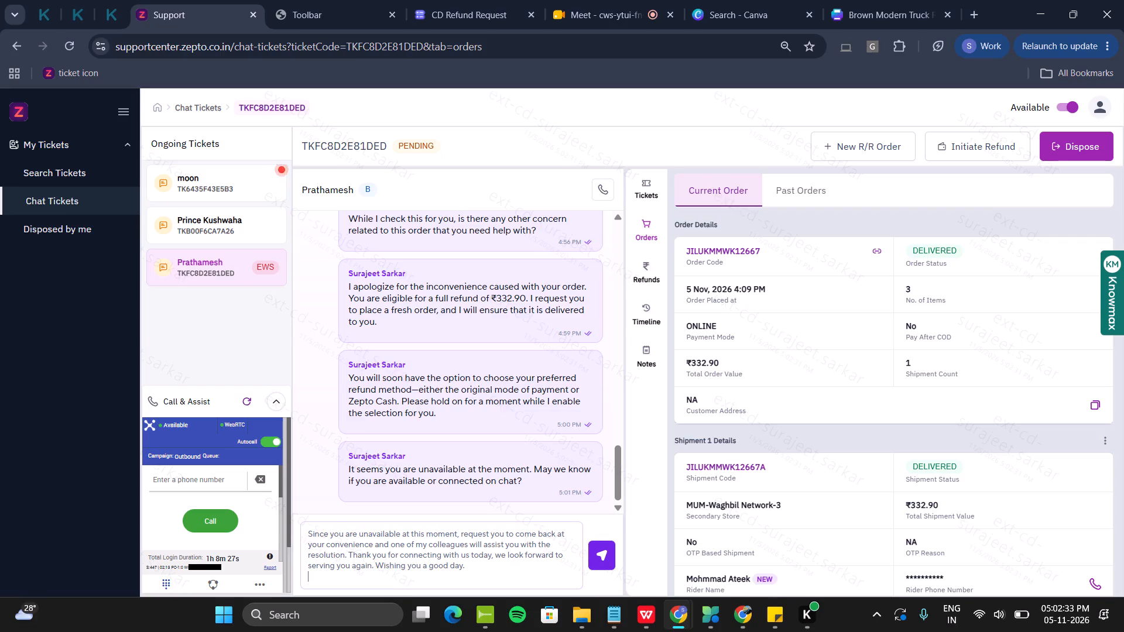
{"action": "left_click", "coordinate": [263, 186]}
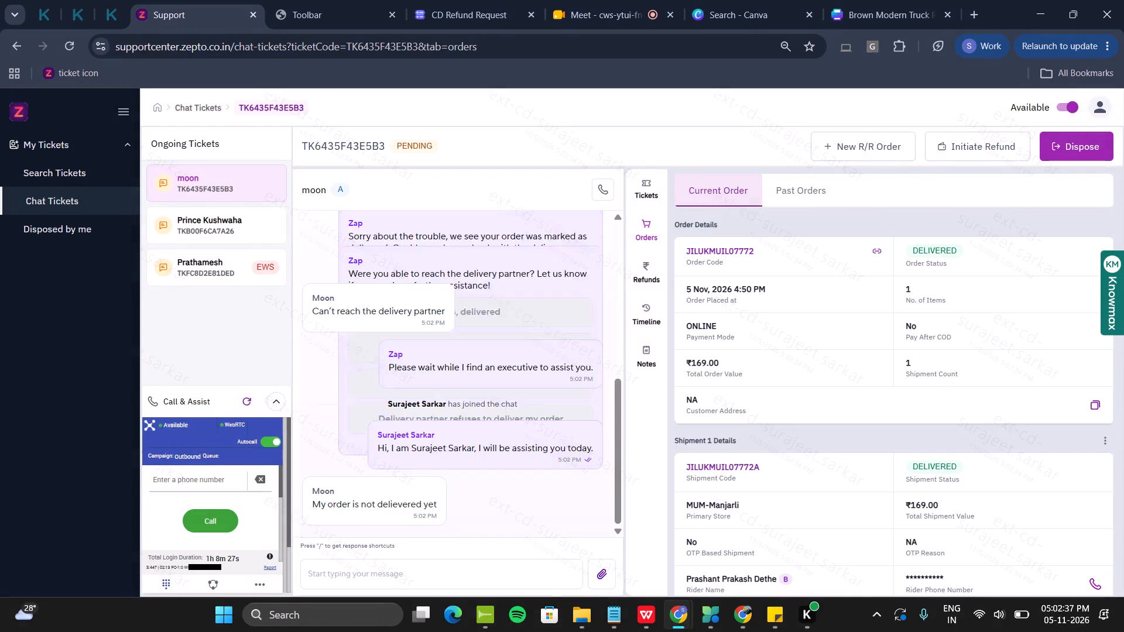
{"action": "left_click", "coordinate": [459, 577]}
{"action": "key", "text": "super+v"}
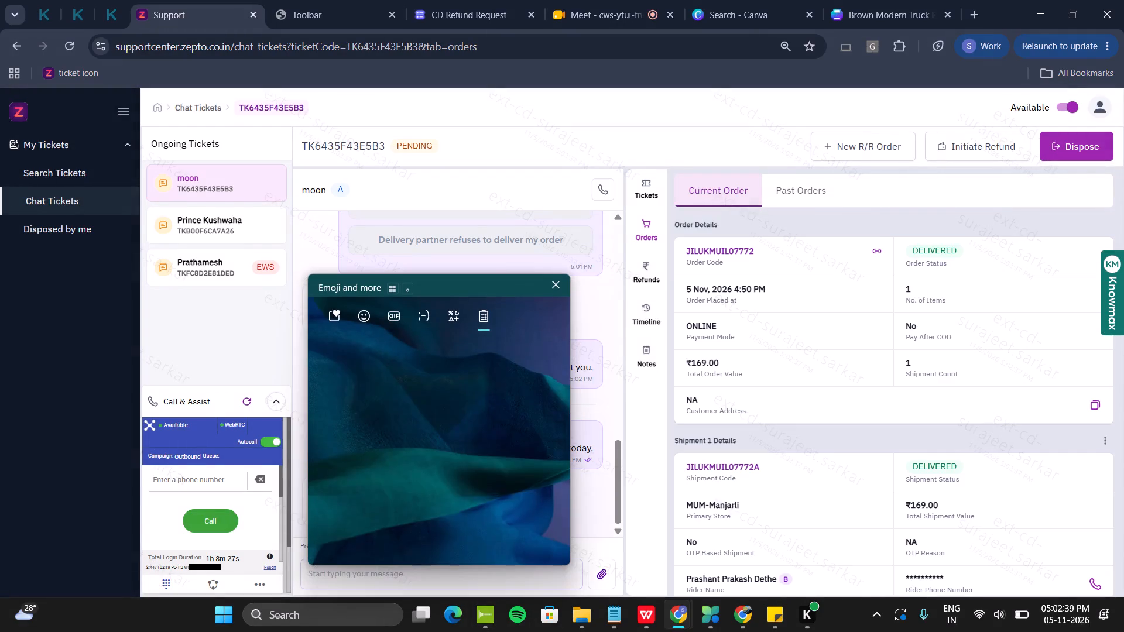
{"action": "key", "text": "Left"}
{"action": "key", "text": "Left"}
{"action": "key", "text": "Left"}
{"action": "key", "text": "Right"}
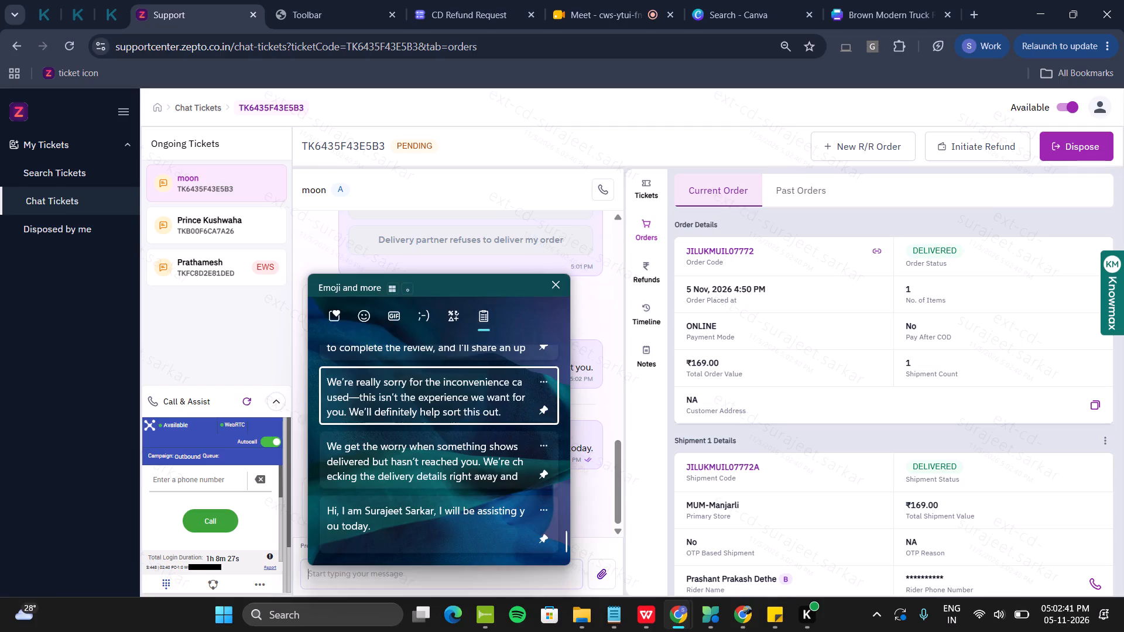
{"action": "key", "text": "Return"}
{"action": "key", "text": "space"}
{"action": "key", "text": "ctrl+v"}
{"action": "key", "text": "Return"}
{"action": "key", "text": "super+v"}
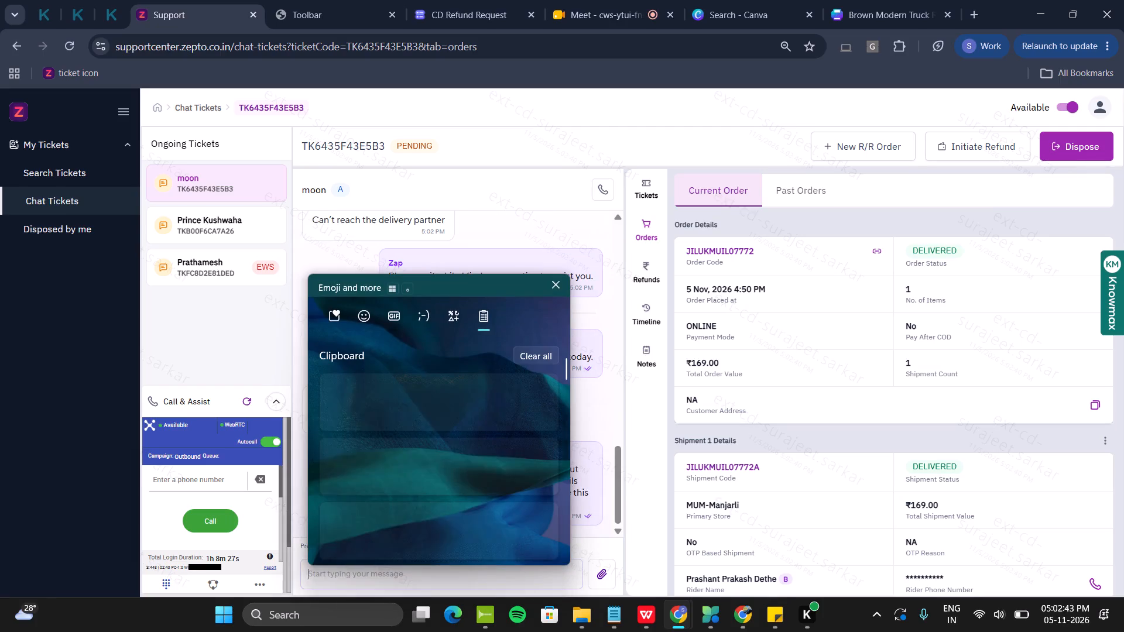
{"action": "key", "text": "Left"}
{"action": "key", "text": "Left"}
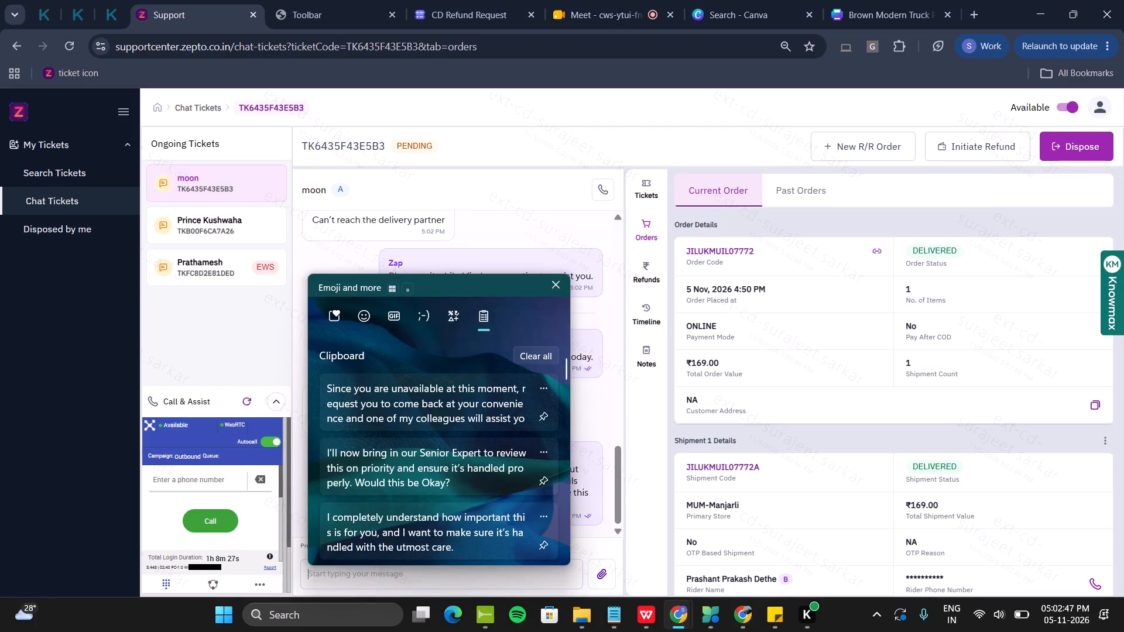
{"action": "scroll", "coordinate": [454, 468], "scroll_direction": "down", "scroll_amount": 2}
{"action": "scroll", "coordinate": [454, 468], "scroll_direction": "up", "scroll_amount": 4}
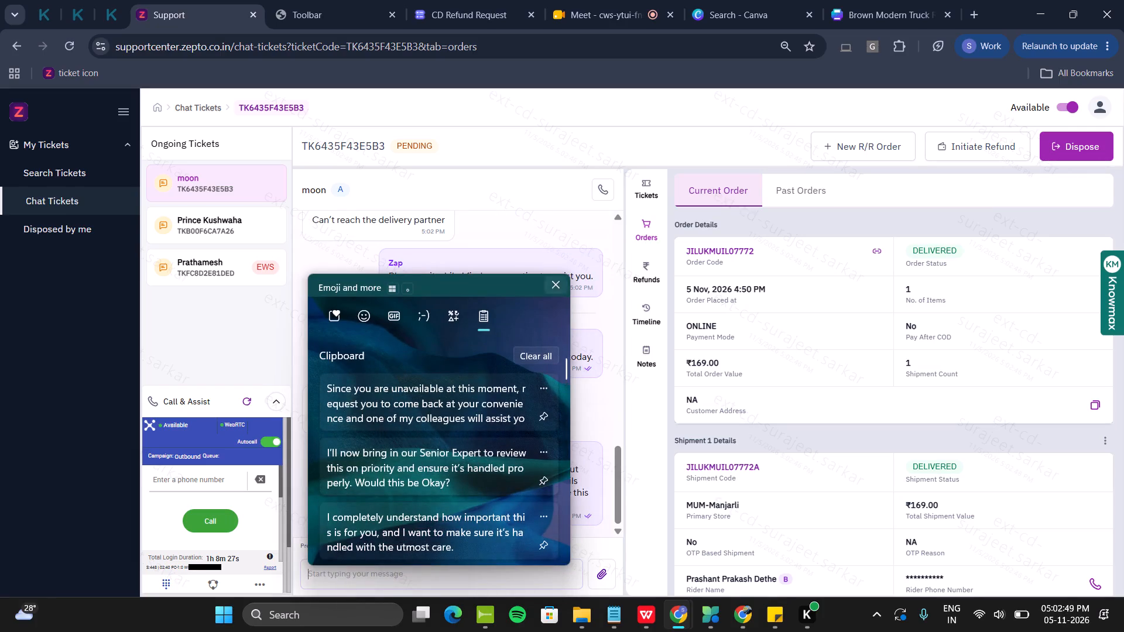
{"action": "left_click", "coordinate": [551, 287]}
{"action": "left_click", "coordinate": [493, 577]}
{"action": "key", "text": "super+v"}
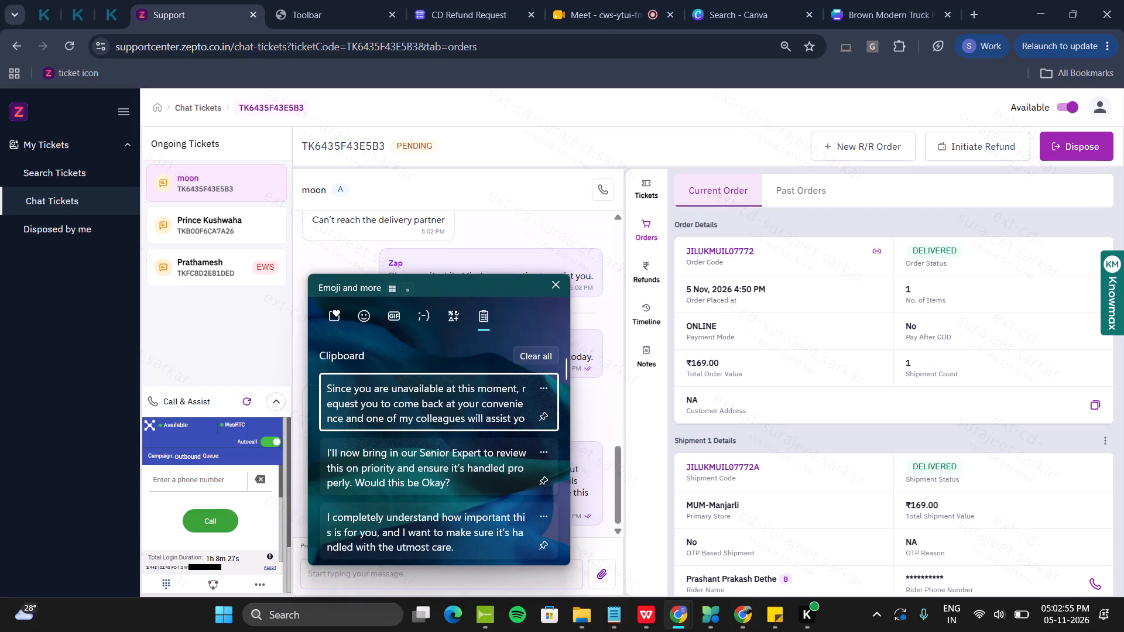
{"action": "key", "text": "Left"}
{"action": "key", "text": "Left"}
{"action": "key", "text": "Left"}
{"action": "key", "text": "Return"}
{"action": "key", "text": "ctrl+v"}
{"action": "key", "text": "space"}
{"action": "key", "text": "Return"}
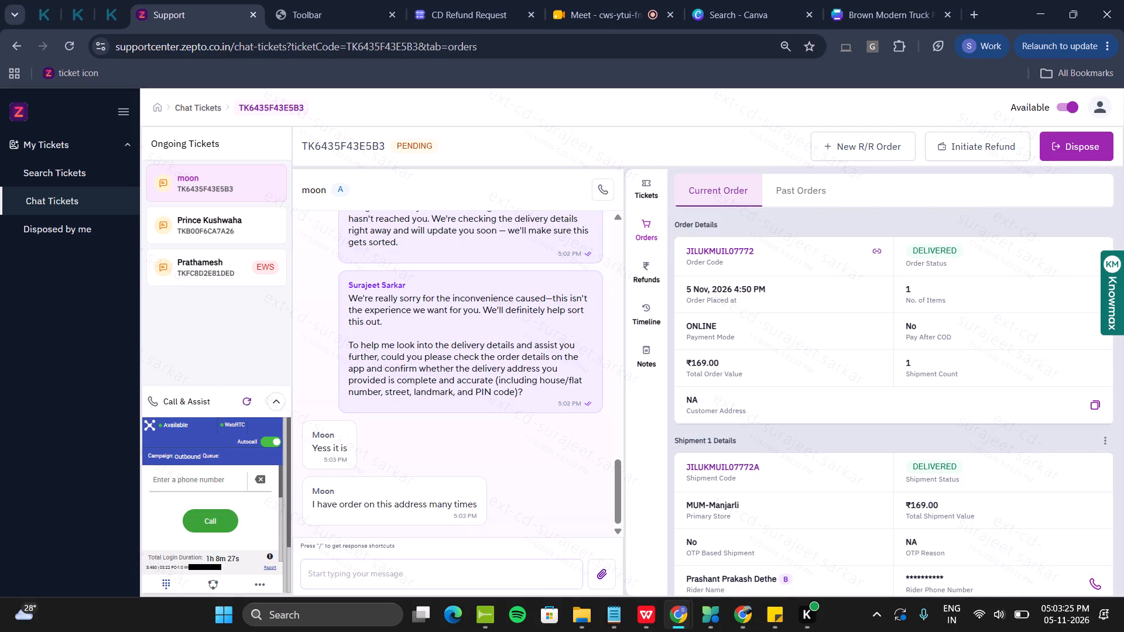
{"action": "key", "text": "super+v"}
{"action": "key", "text": "Left"}
{"action": "key", "text": "Left"}
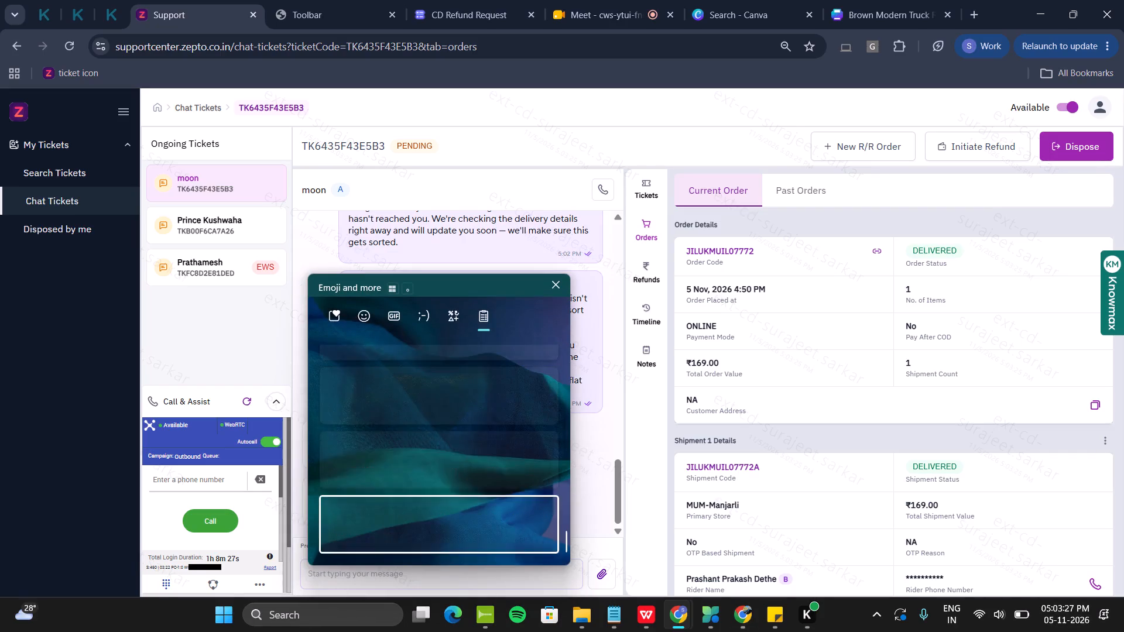
{"action": "key", "text": "Left"}
{"action": "key", "text": "Left"}
{"action": "key", "text": "Return"}
{"action": "key", "text": "ctrl+space"}
{"action": "key", "text": "ctrl+v"}
{"action": "key", "text": "Return"}
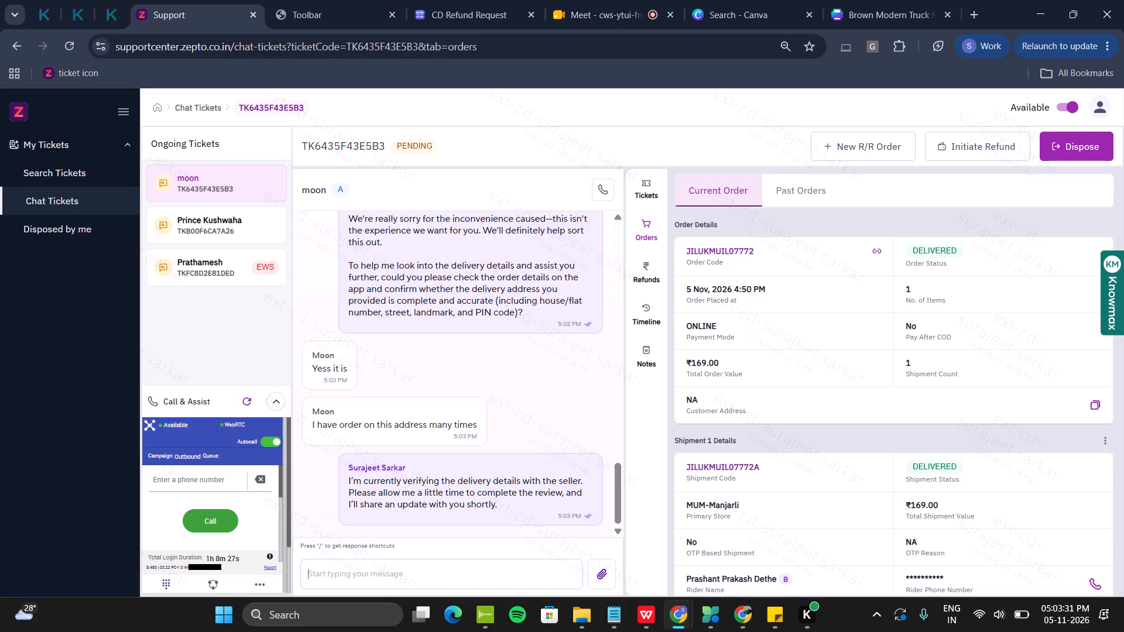
Add the note "EWS / CX B / Washid approved" to ticket TKB00F6CA7A26.
{"action": "left_click", "coordinate": [234, 210]}
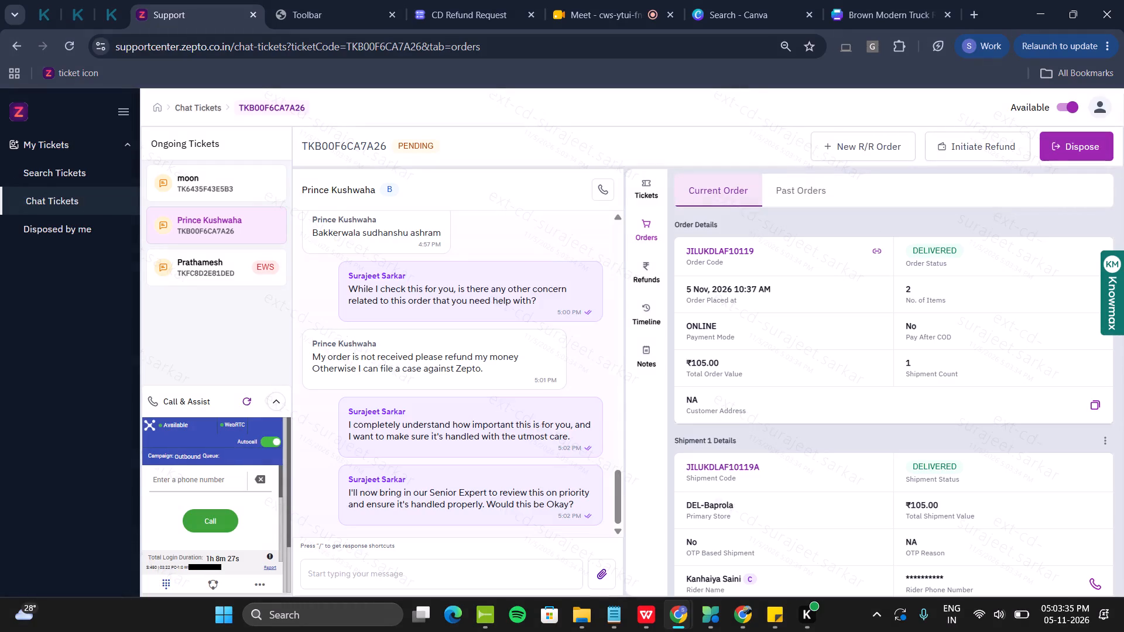
{"action": "left_click", "coordinate": [646, 362]}
{"action": "left_click", "coordinate": [718, 565]}
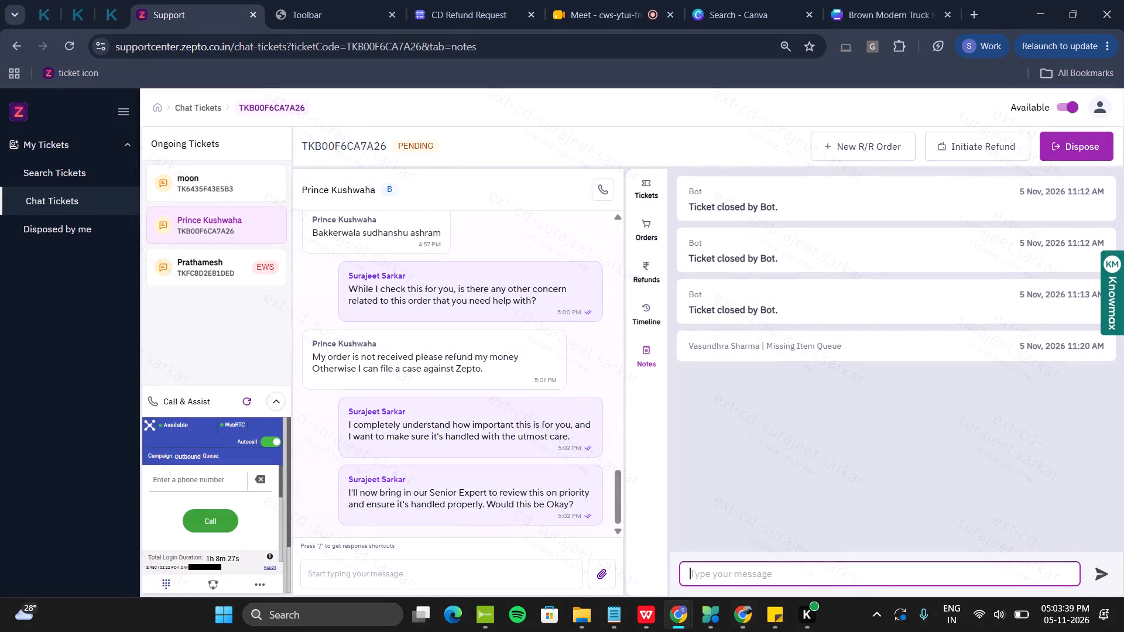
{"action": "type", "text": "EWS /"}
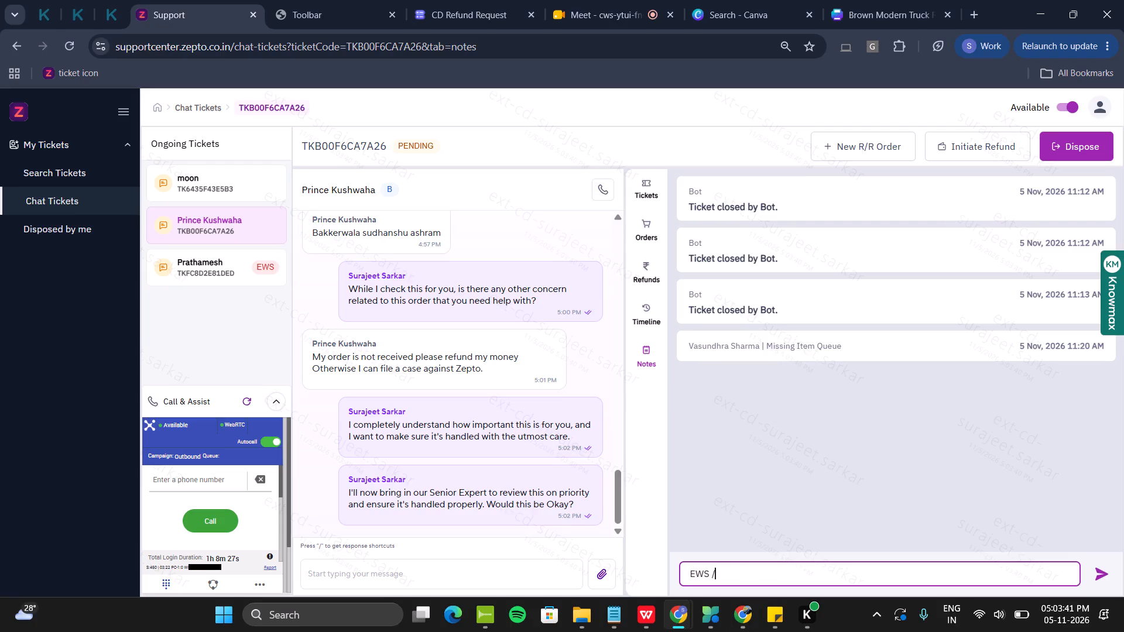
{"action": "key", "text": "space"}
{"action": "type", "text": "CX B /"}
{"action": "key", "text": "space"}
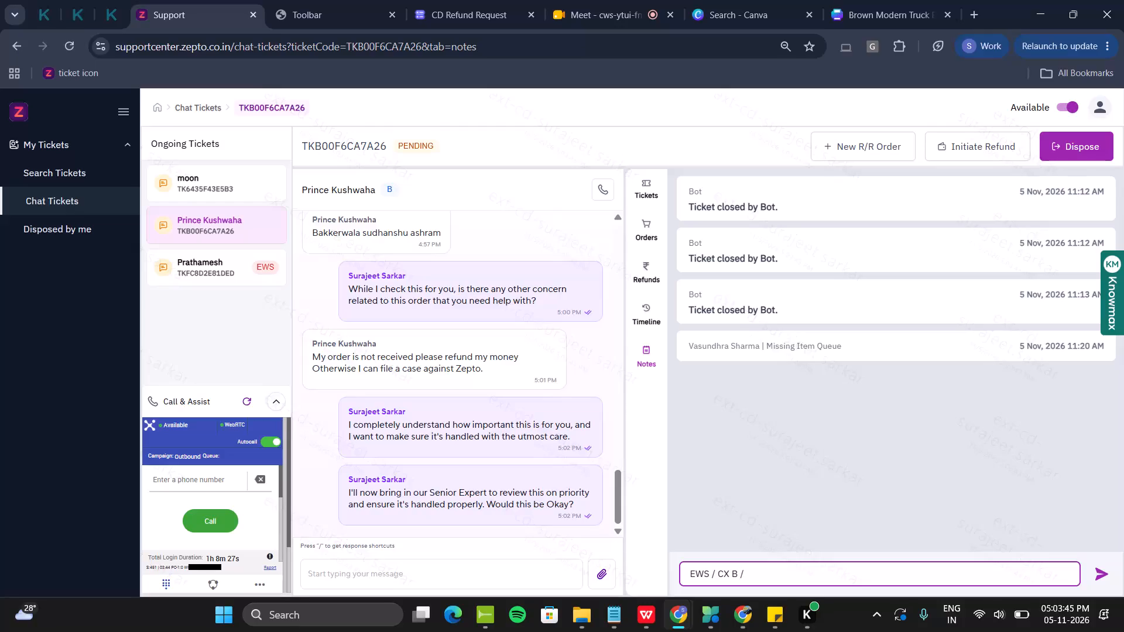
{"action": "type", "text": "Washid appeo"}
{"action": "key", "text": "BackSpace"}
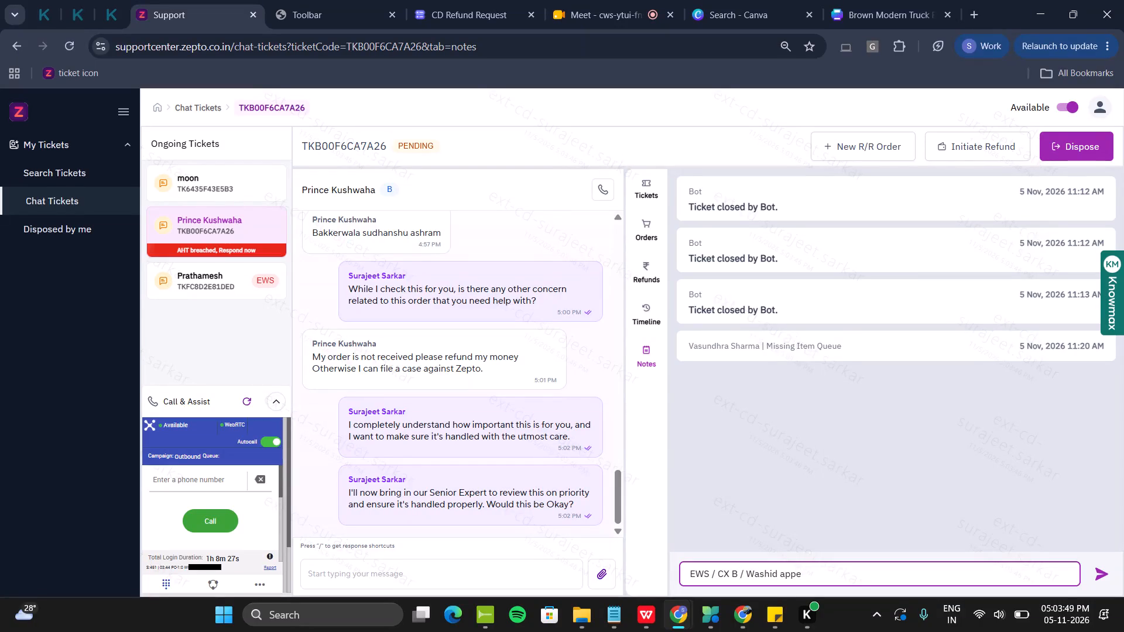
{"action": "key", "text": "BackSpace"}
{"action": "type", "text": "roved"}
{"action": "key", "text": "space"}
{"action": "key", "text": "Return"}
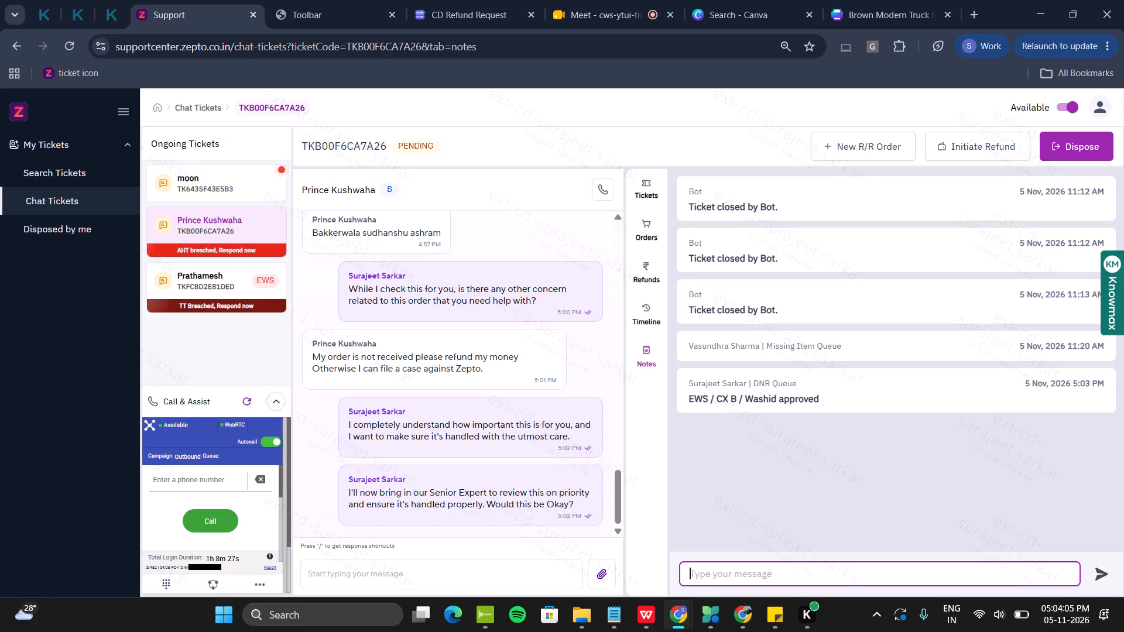
{"action": "left_click", "coordinate": [510, 588]}
{"action": "left_click", "coordinate": [639, 188]}
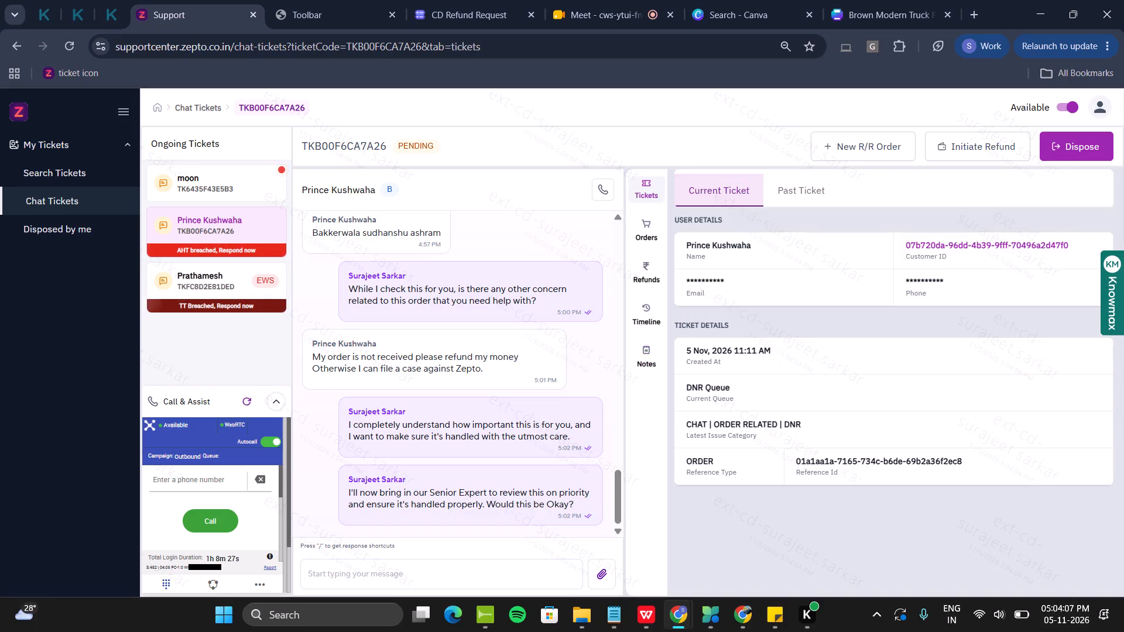
{"action": "scroll", "coordinate": [820, 513], "scroll_direction": "down", "scroll_amount": 5}
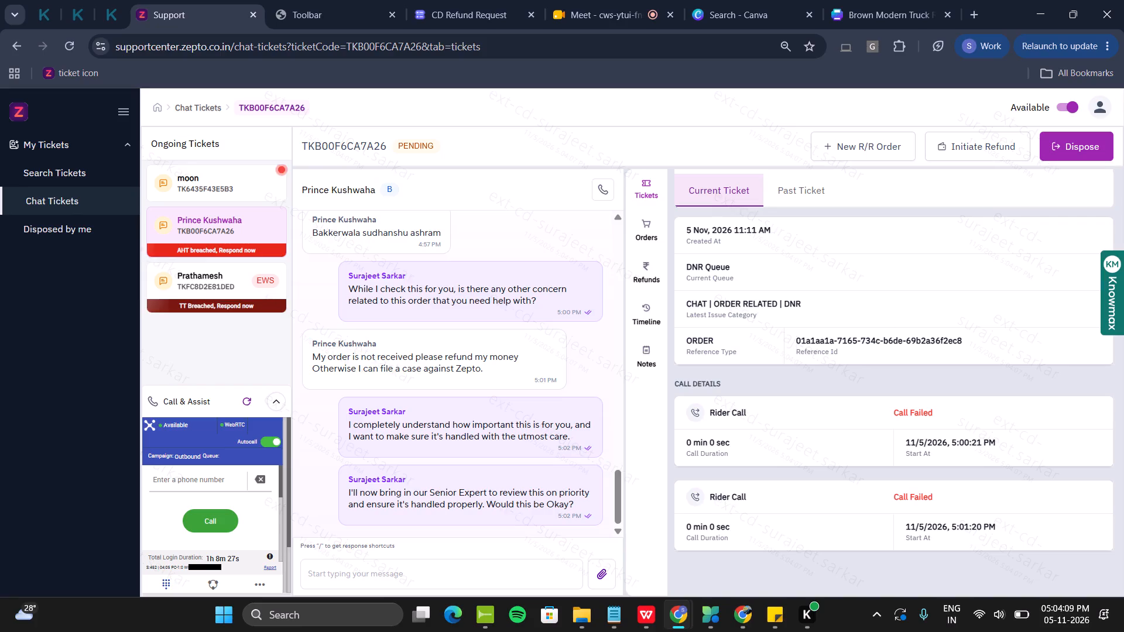
{"action": "left_click", "coordinate": [597, 183]}
{"action": "left_click", "coordinate": [510, 586]}
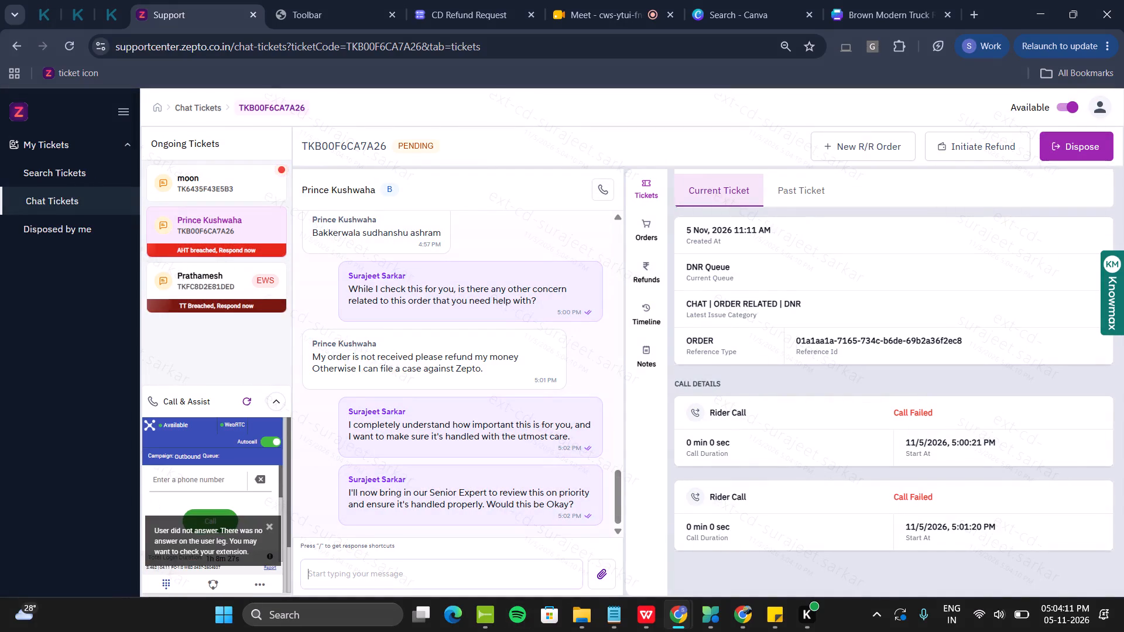
{"action": "key", "text": "super+v"}
{"action": "key", "text": "Left"}
{"action": "key", "text": "Left"}
{"action": "key", "text": "Left"}
{"action": "key", "text": "Left"}
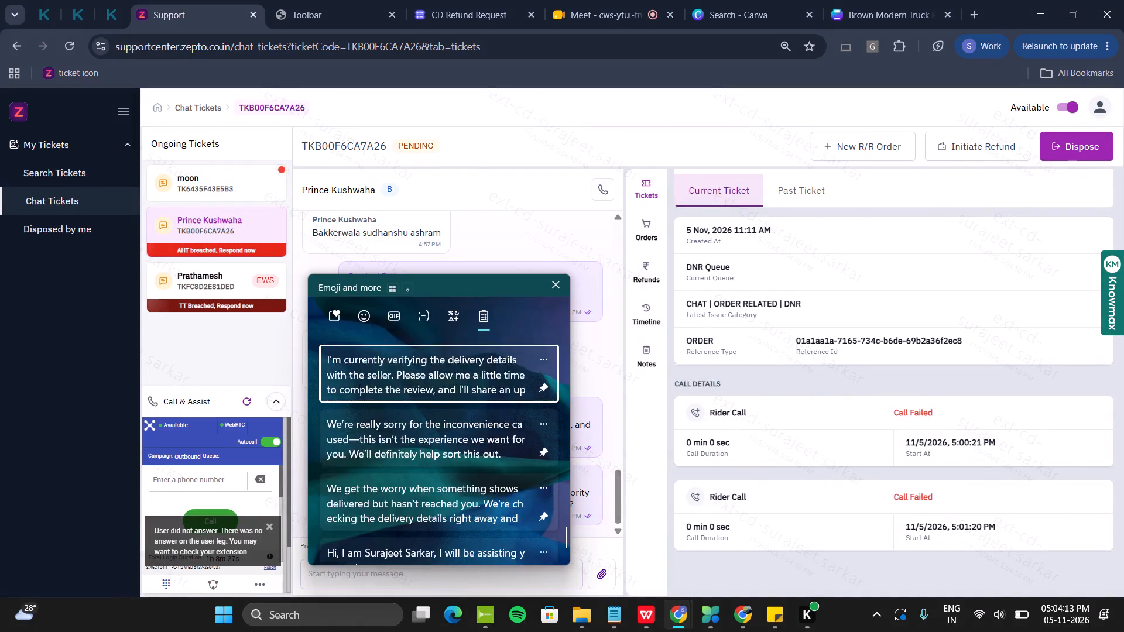
{"action": "key", "text": "Left"}
{"action": "key", "text": "Return"}
{"action": "key", "text": "ctrl+v"}
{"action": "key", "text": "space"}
{"action": "key", "text": "Return"}
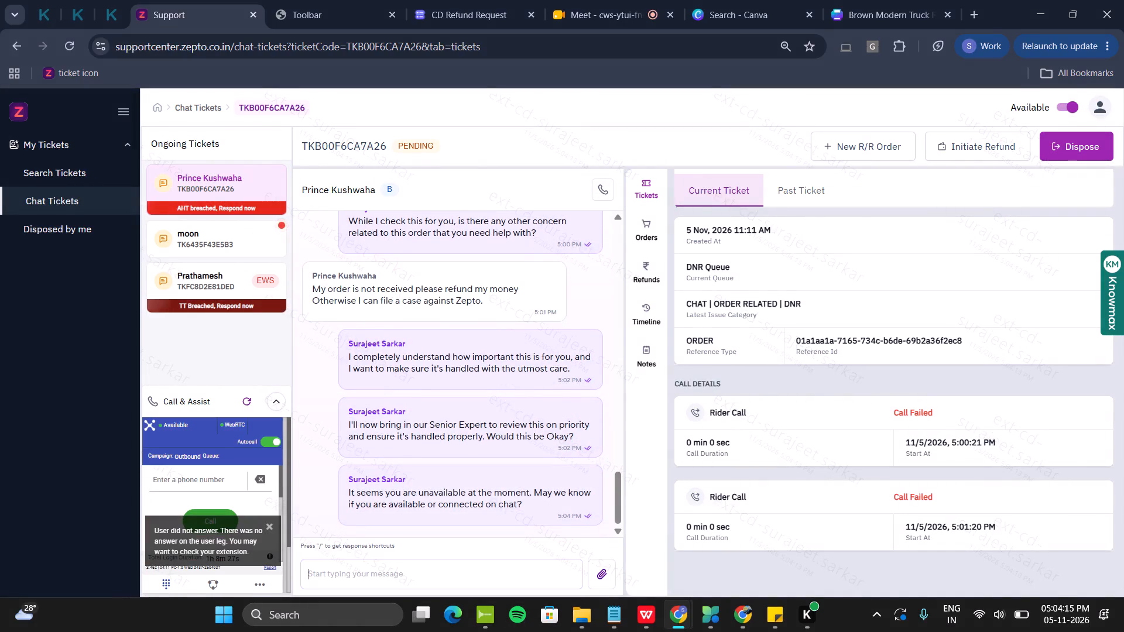
{"action": "left_click", "coordinate": [201, 259]}
{"action": "left_click", "coordinate": [201, 250]}
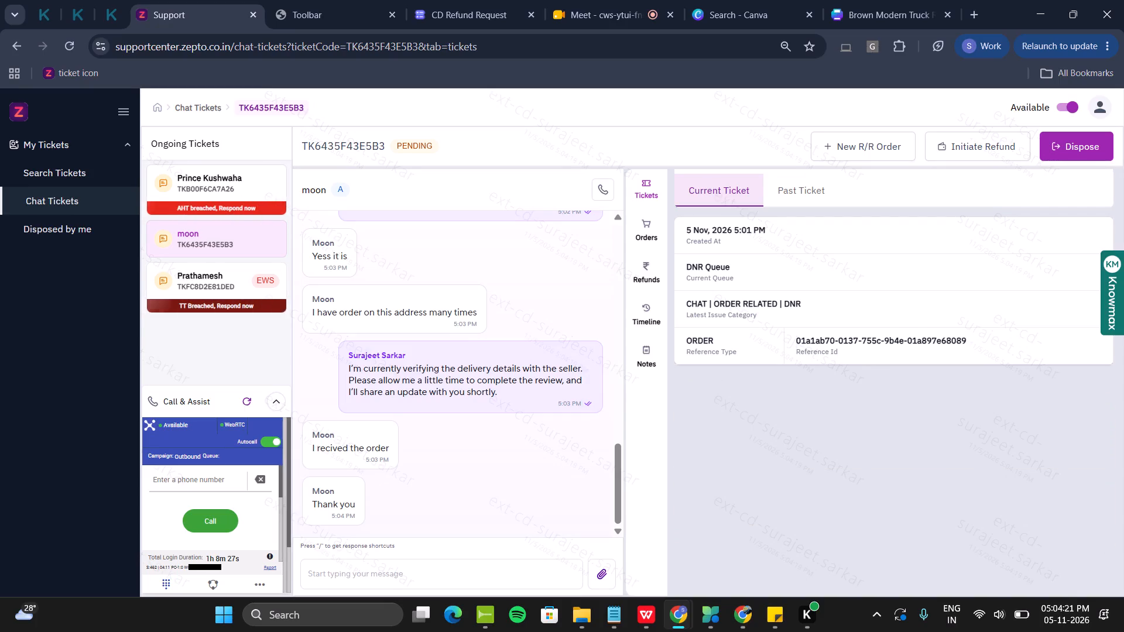
{"action": "double_click", "coordinate": [320, 133], "text": "ctrl"}
{"action": "key", "text": "ctrl+c"}
{"action": "left_click", "coordinate": [60, 9]}
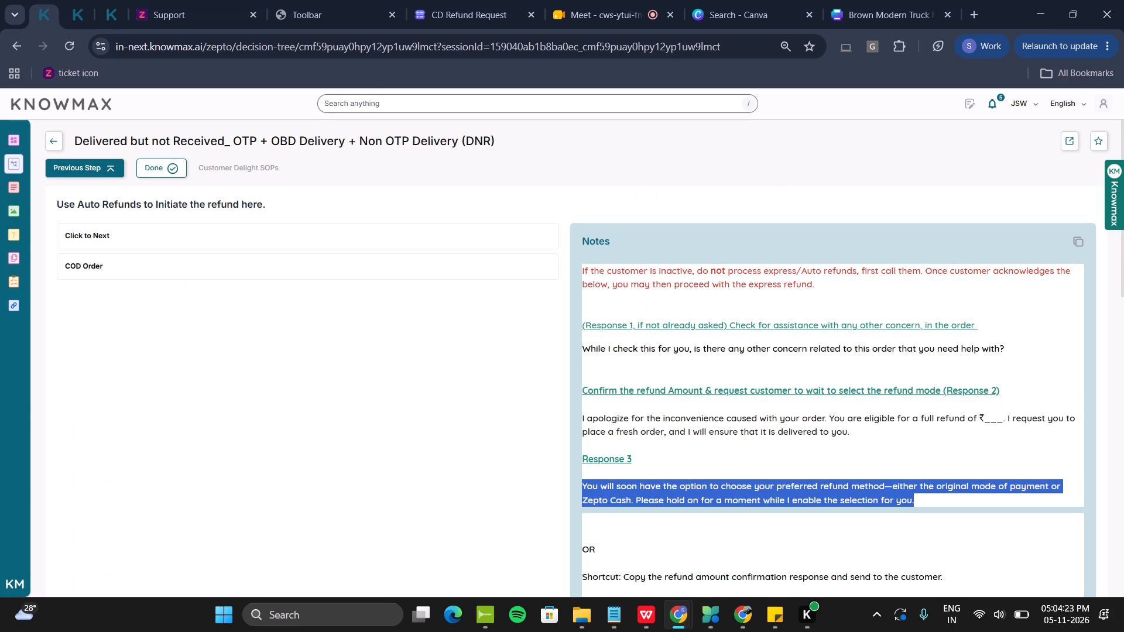
{"action": "left_click", "coordinate": [129, 224]}
{"action": "left_click", "coordinate": [164, 162]}
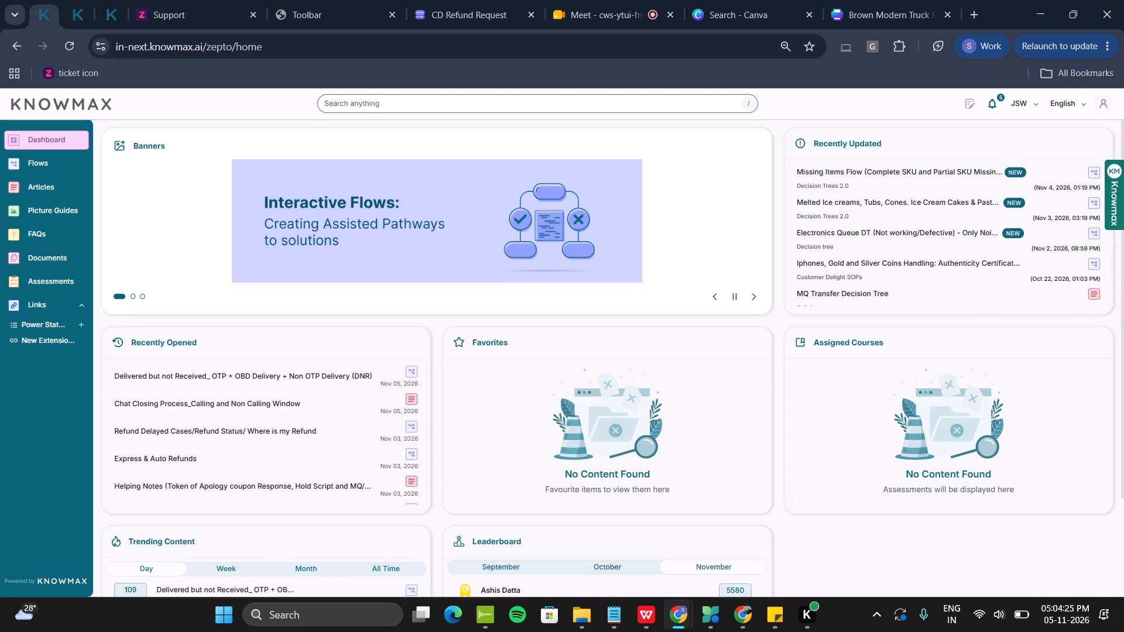
{"action": "left_click", "coordinate": [279, 373]}
{"action": "key", "text": "ctrl+v"}
{"action": "left_click", "coordinate": [508, 365]}
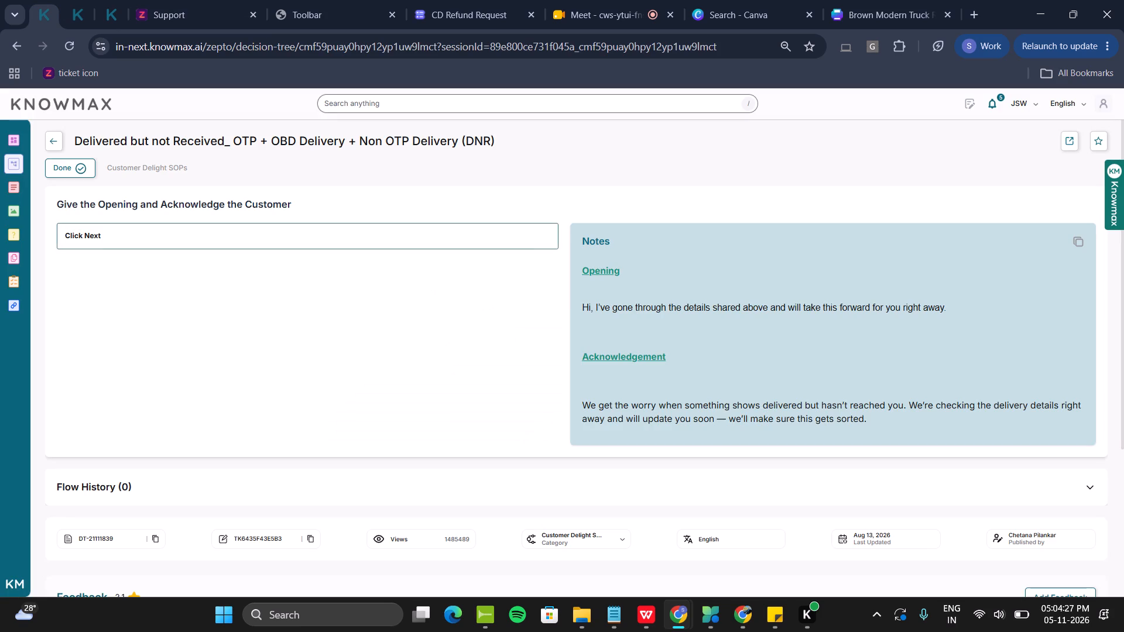
Advance the DNR flow through entire order not delivered, within 24 hours and correct address, ending with the order found.
{"action": "left_click", "coordinate": [147, 250]}
{"action": "left_click", "coordinate": [145, 238]}
{"action": "left_click", "coordinate": [145, 238]}
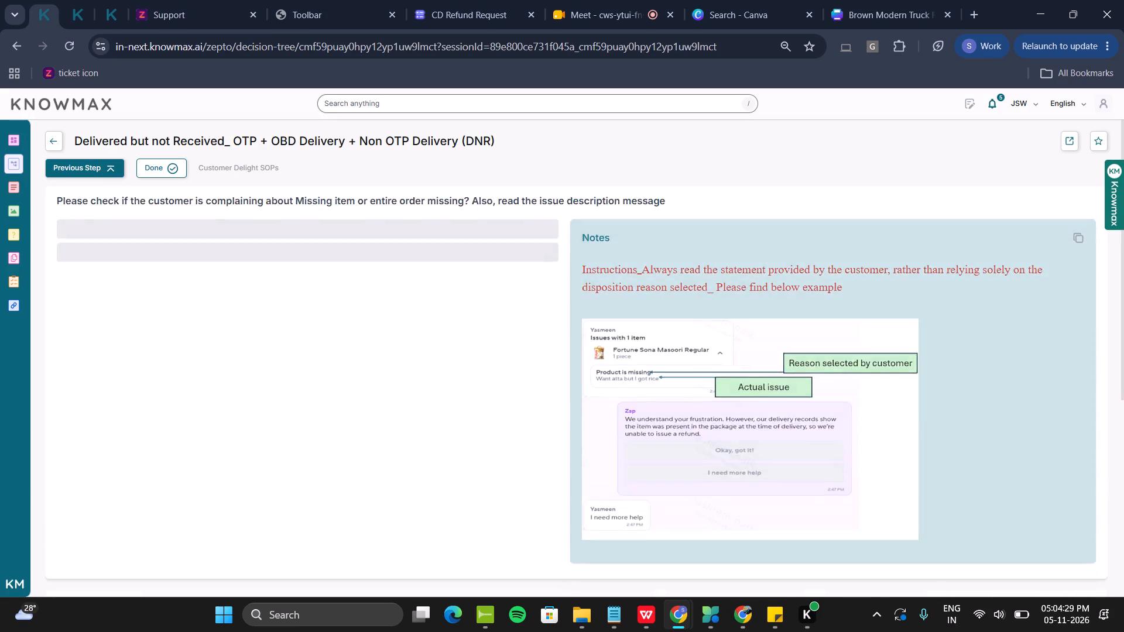
{"action": "left_click", "coordinate": [125, 274]}
{"action": "left_click", "coordinate": [137, 221]}
{"action": "left_click", "coordinate": [140, 221]}
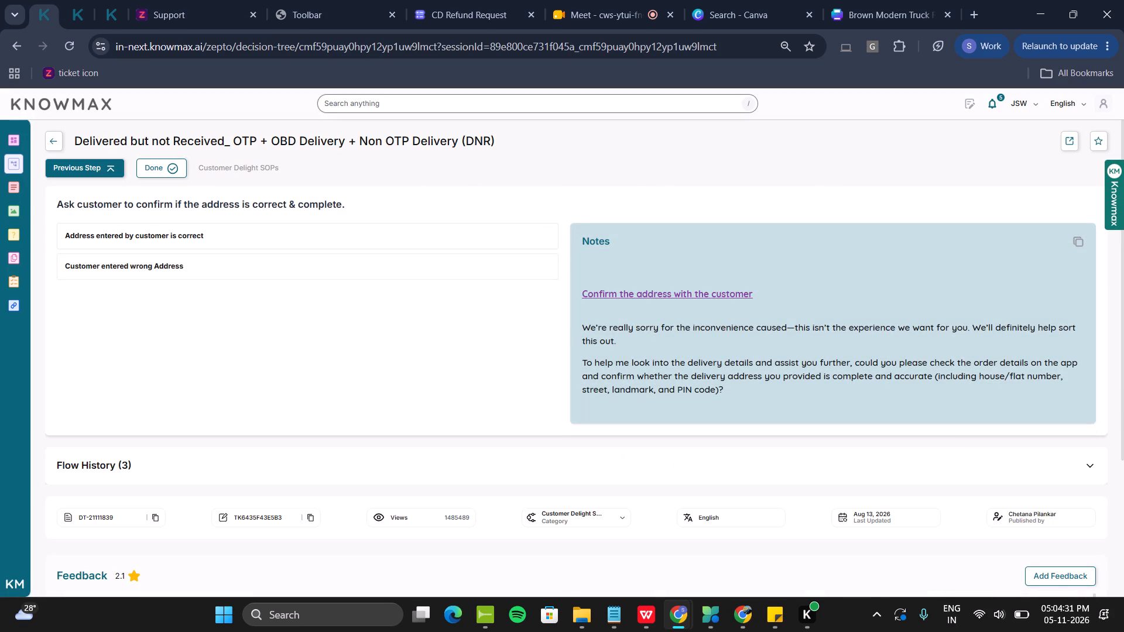
{"action": "left_click", "coordinate": [149, 229]}
{"action": "left_click", "coordinate": [152, 268]}
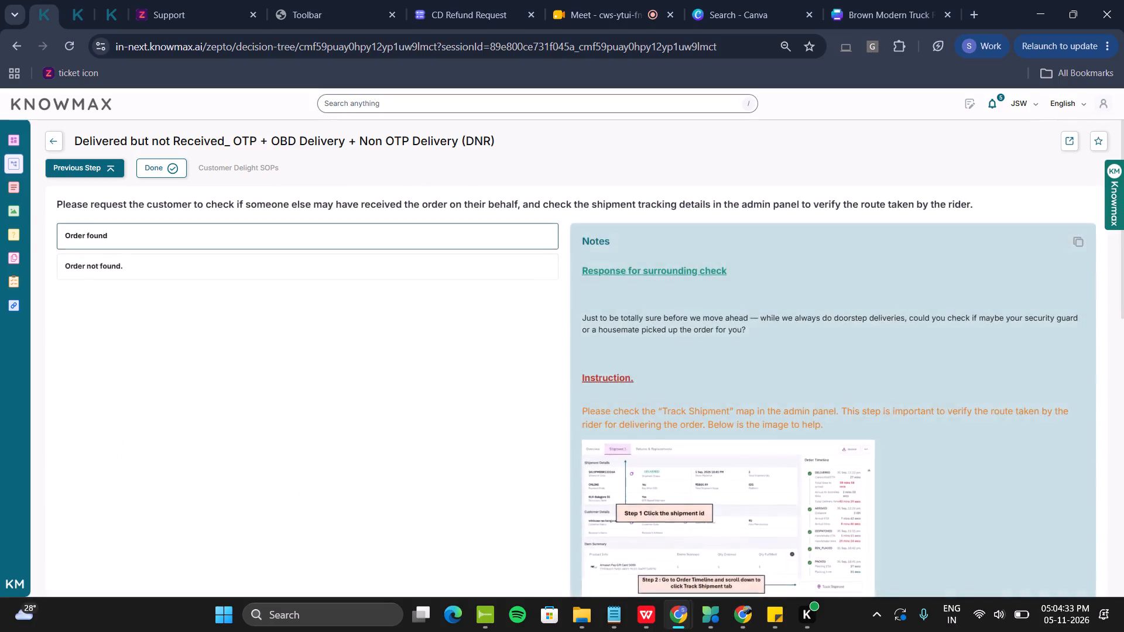
{"action": "left_click", "coordinate": [158, 229]}
{"action": "double_click", "coordinate": [215, 294]}
{"action": "left_click_drag", "start_coordinate": [215, 294], "coordinate": [214, 222], "text": "ctrl"}
{"action": "key", "text": "ctrl+c"}
{"action": "left_click", "coordinate": [190, 0]}
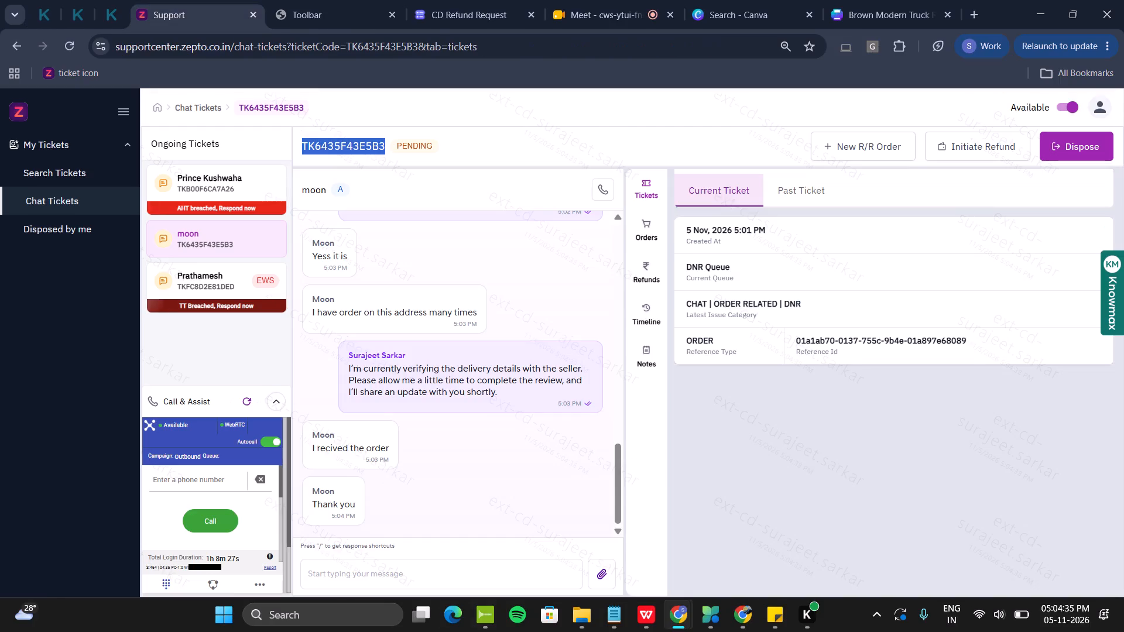
{"action": "left_click", "coordinate": [457, 572], "text": "ctrl"}
{"action": "key", "text": "ctrl+v"}
{"action": "scroll", "coordinate": [455, 562], "scroll_direction": "up", "scroll_amount": 4}
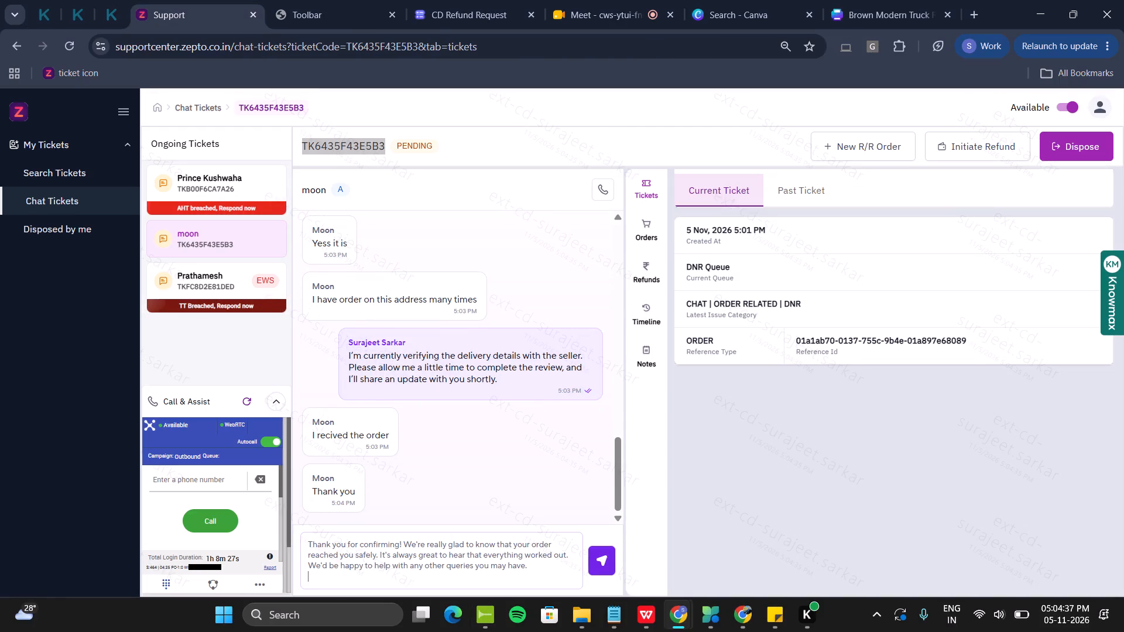
{"action": "left_click", "coordinate": [546, 567]}
{"action": "key", "text": "Return"}
{"action": "left_click", "coordinate": [203, 217]}
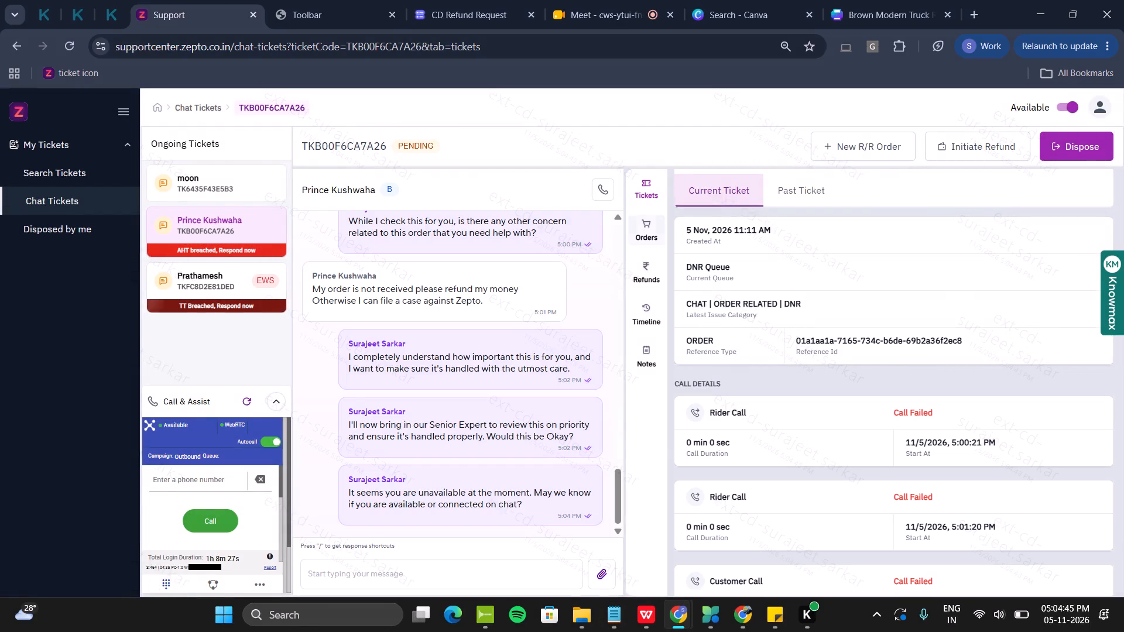
{"action": "left_click", "coordinate": [654, 191]}
{"action": "scroll", "coordinate": [811, 470], "scroll_direction": "down", "scroll_amount": 10}
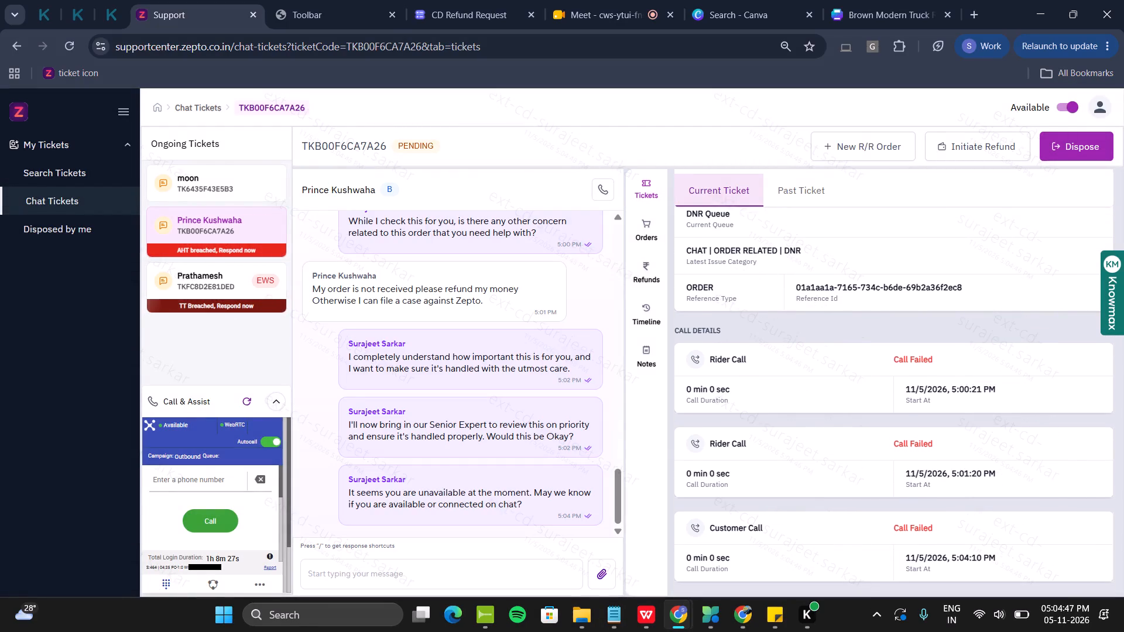
{"action": "left_click", "coordinate": [529, 572]}
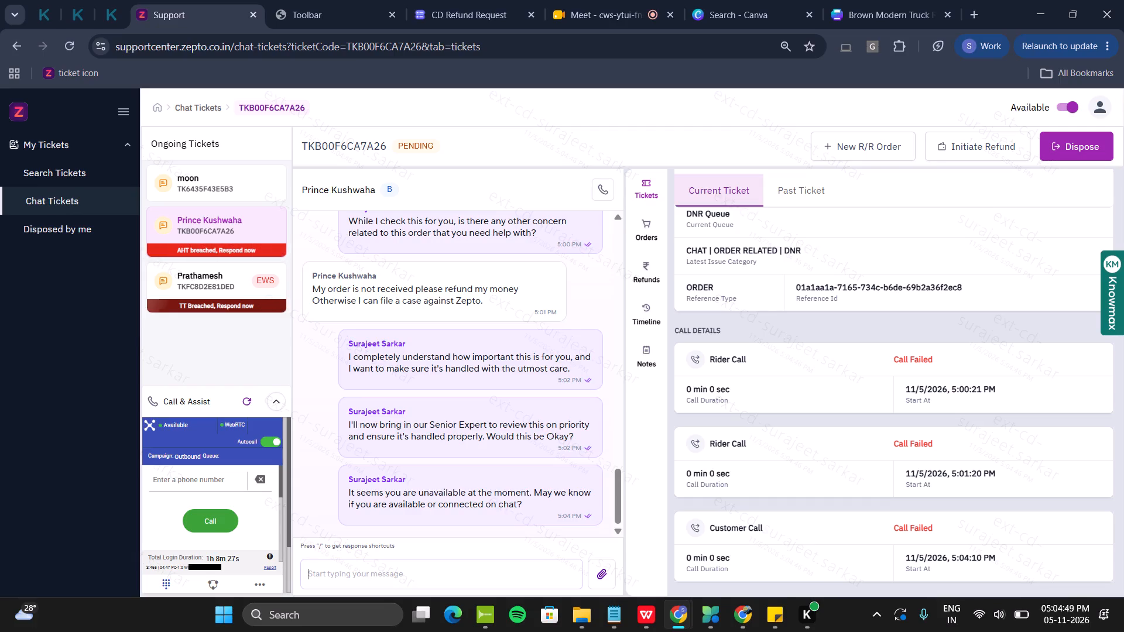
{"action": "left_click", "coordinate": [529, 572]}
{"action": "left_click", "coordinate": [773, 619]}
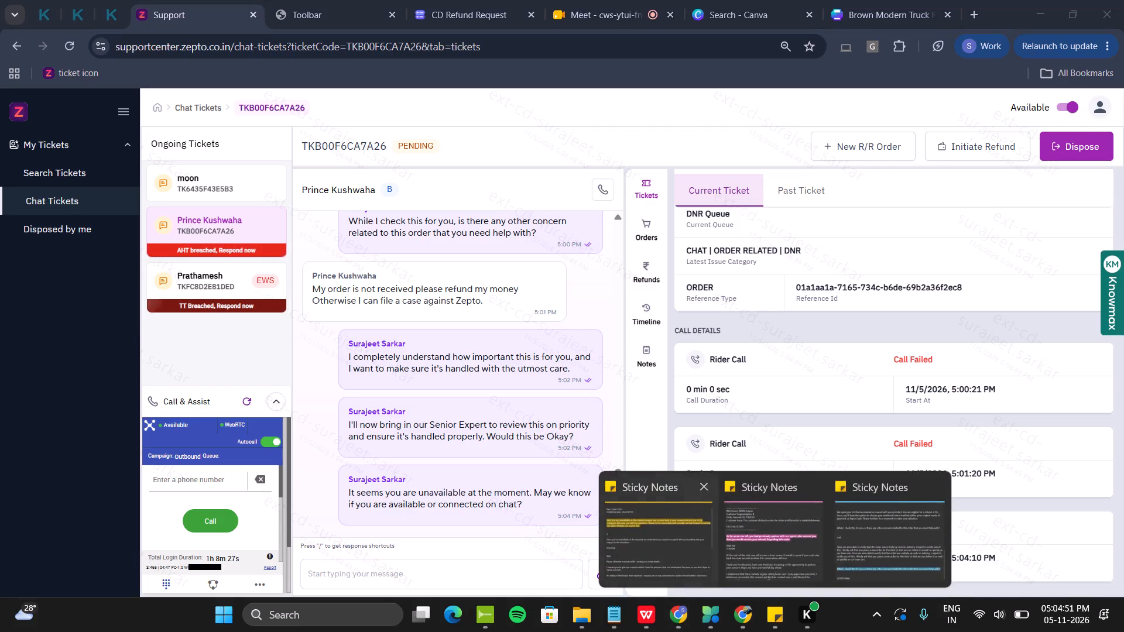
{"action": "left_click", "coordinate": [657, 549]}
{"action": "key", "text": "ctrl+c"}
{"action": "left_click", "coordinate": [378, 569], "text": "ctrl"}
{"action": "key", "text": "ctrl+v"}
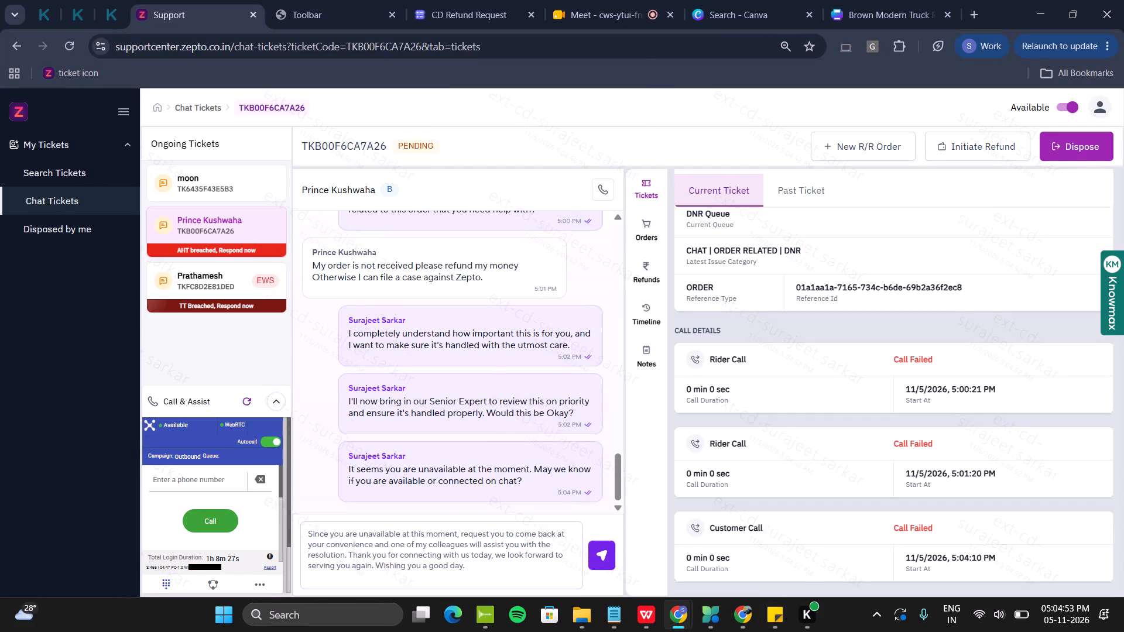
{"action": "double_click", "coordinate": [321, 188], "text": "ctrl"}
{"action": "key", "text": "ctrl+c"}
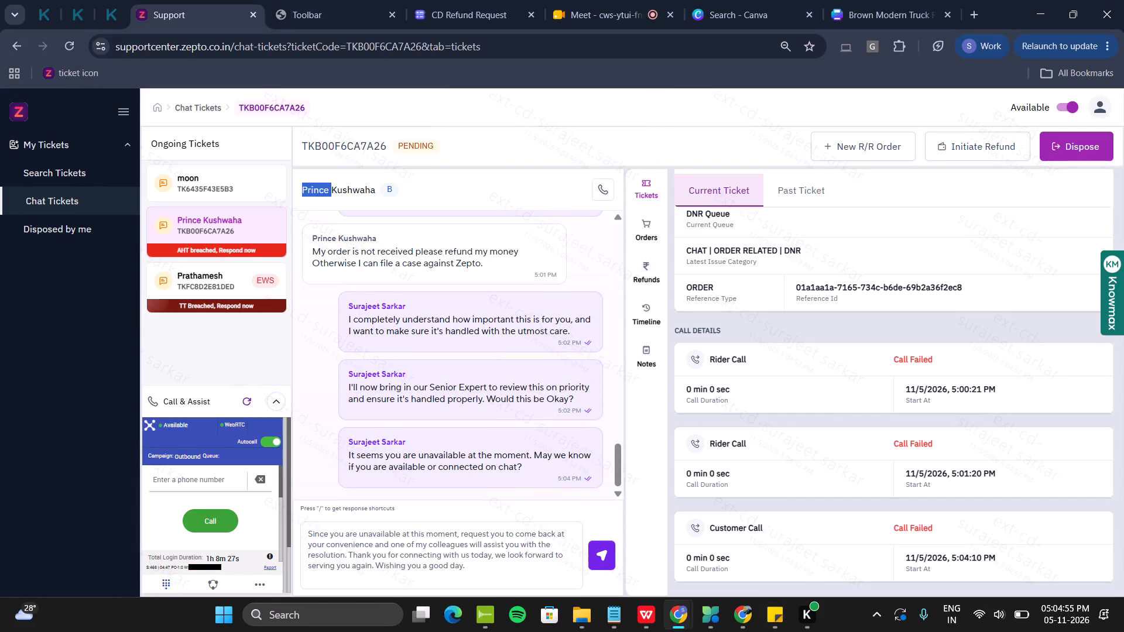
{"action": "left_click", "coordinate": [305, 534], "text": "ctrl"}
{"action": "key", "text": "ctrl+v"}
{"action": "key", "text": "Left"}
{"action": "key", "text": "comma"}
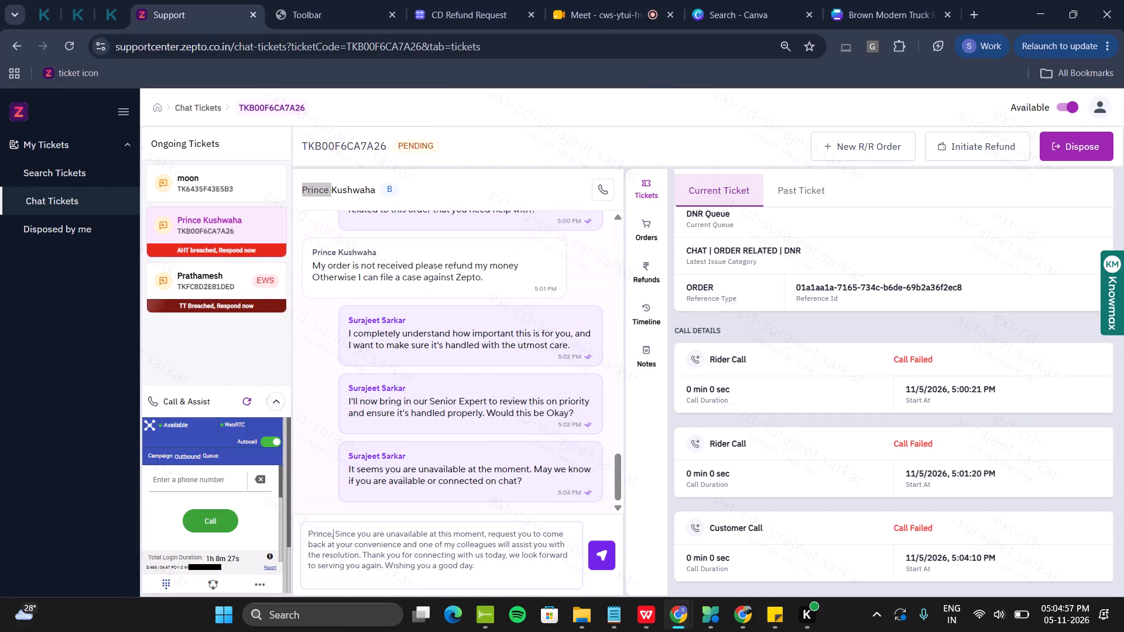
{"action": "key", "text": "Right"}
{"action": "key", "text": "Right"}
{"action": "key", "text": "BackSpace"}
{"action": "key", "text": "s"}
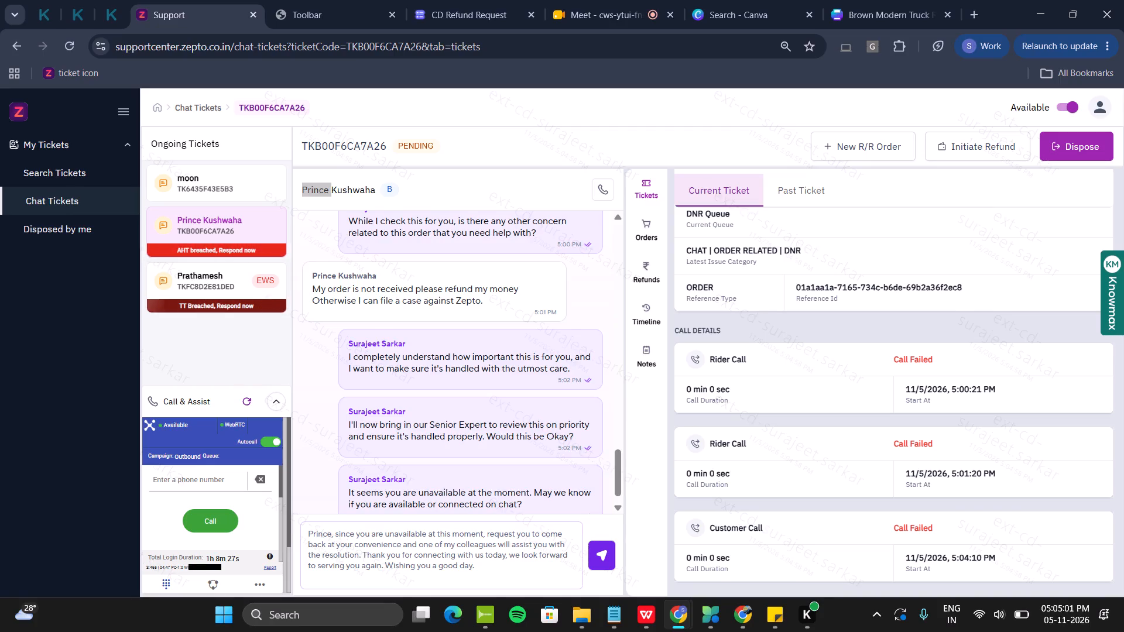
{"action": "key", "text": "Return"}
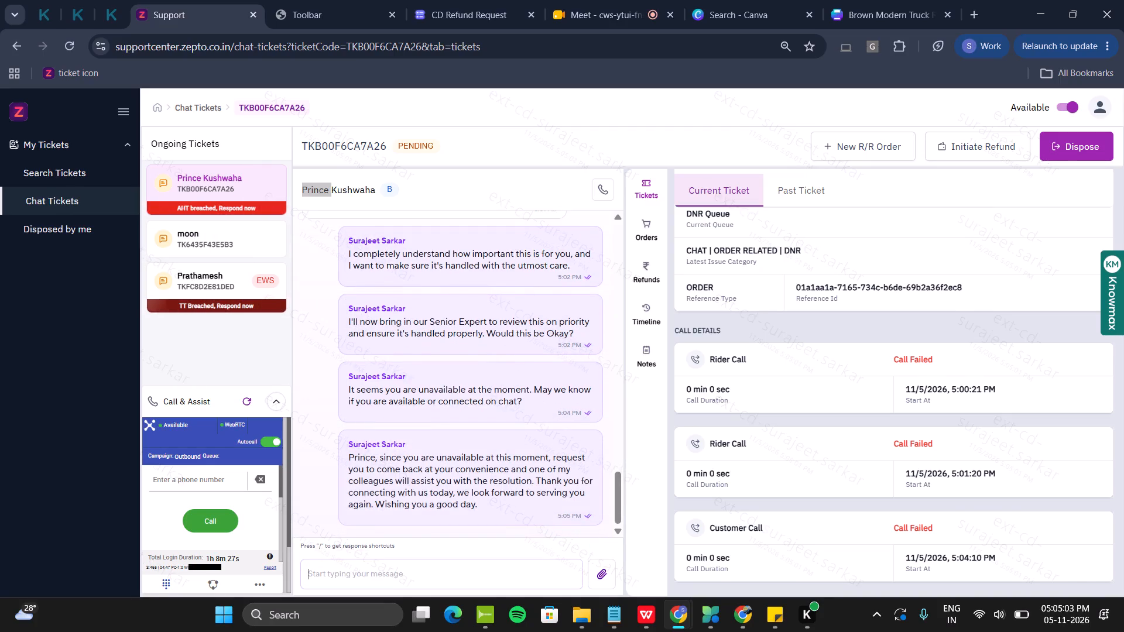
{"action": "left_click", "coordinate": [1056, 152]}
{"action": "left_click", "coordinate": [882, 153]}
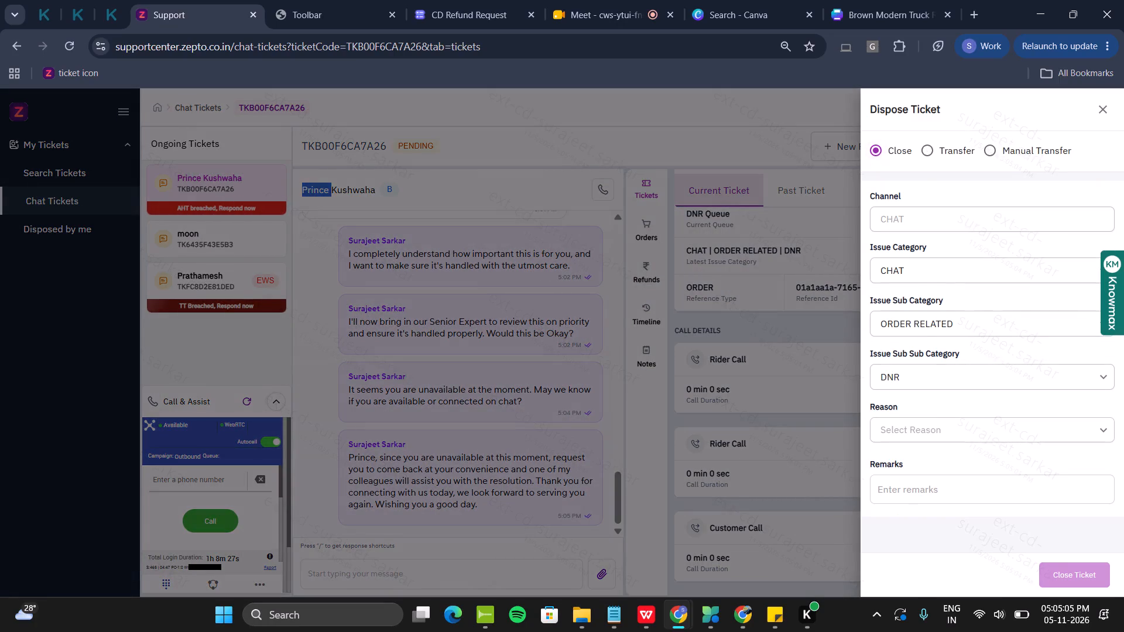
{"action": "left_click", "coordinate": [920, 445]}
{"action": "left_click", "coordinate": [906, 434]}
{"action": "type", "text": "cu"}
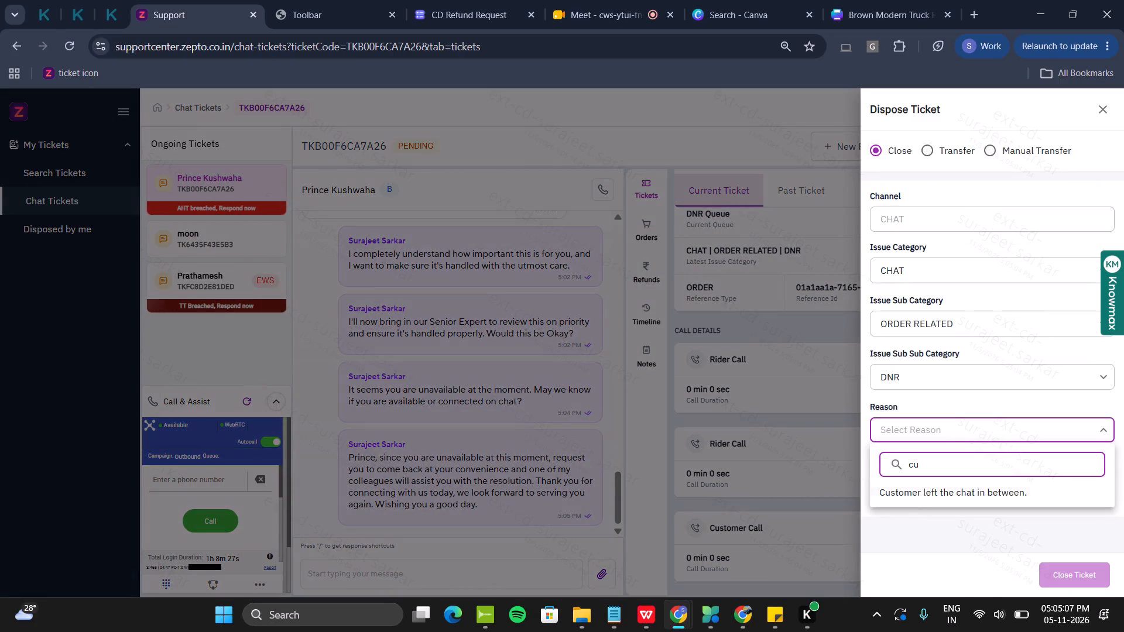
{"action": "left_click", "coordinate": [934, 498]}
{"action": "left_click", "coordinate": [1081, 569]}
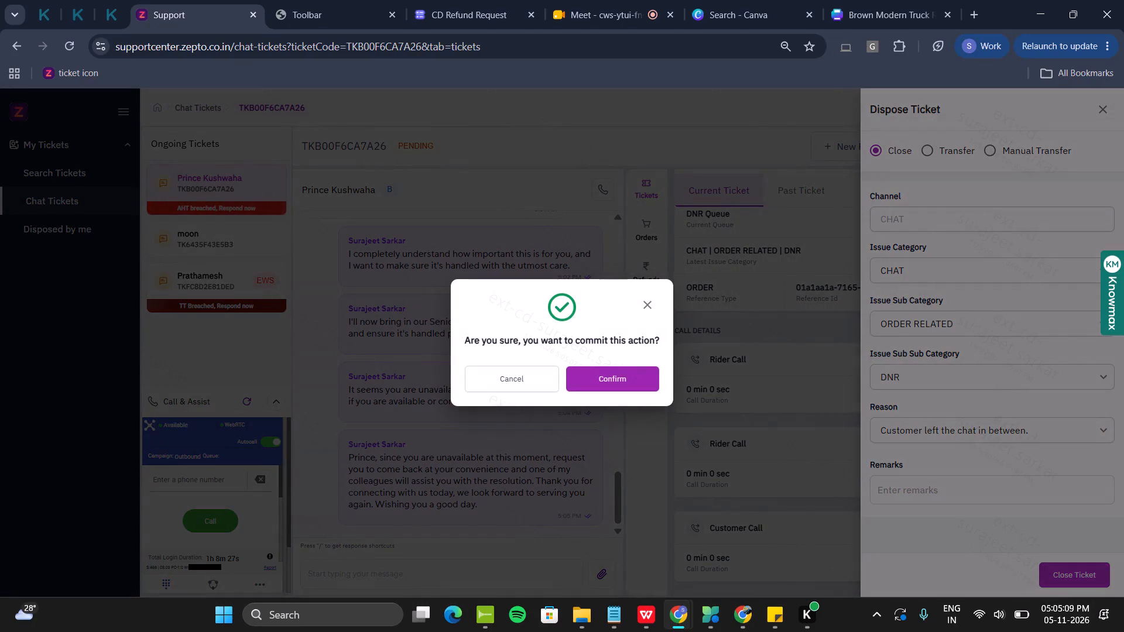
{"action": "left_click", "coordinate": [601, 376]}
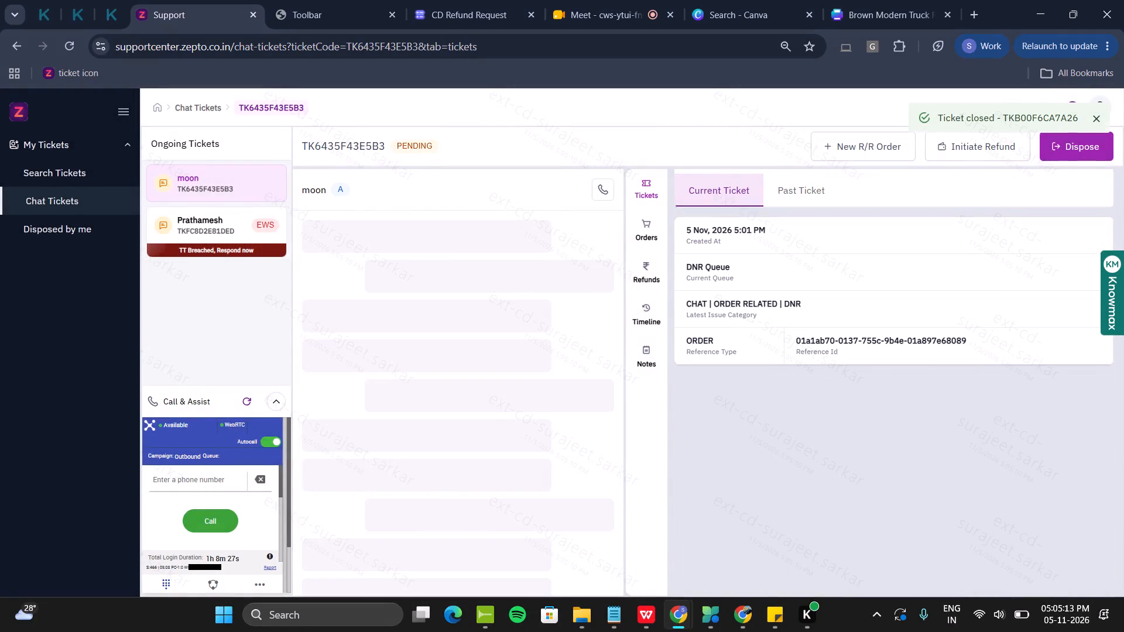
{"action": "left_click", "coordinate": [481, 565]}
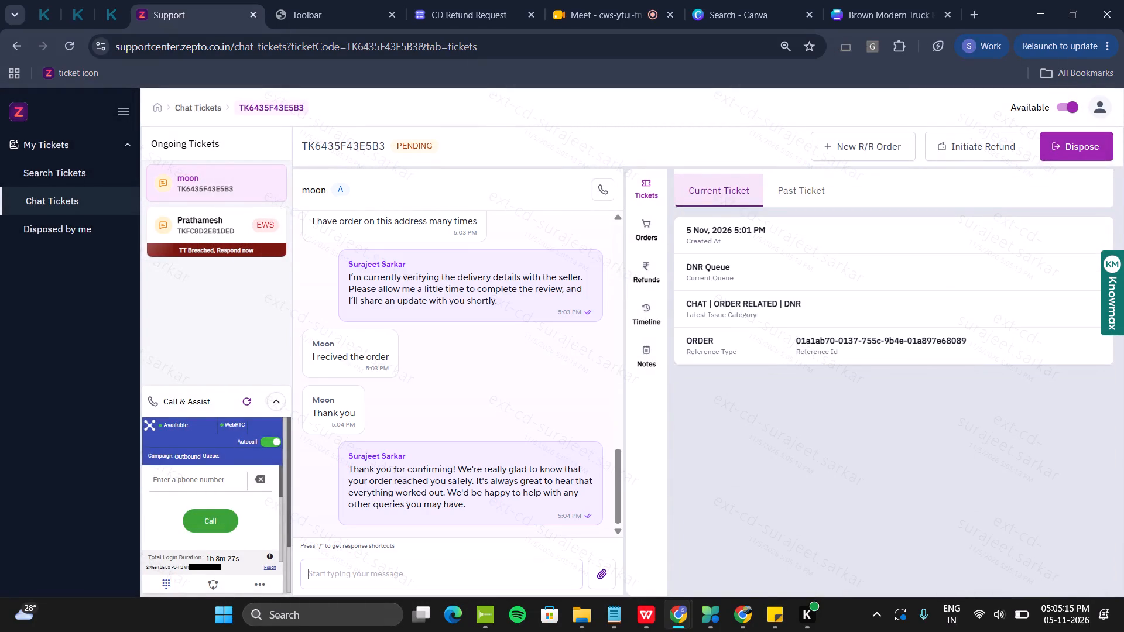
{"action": "left_click", "coordinate": [268, 248]}
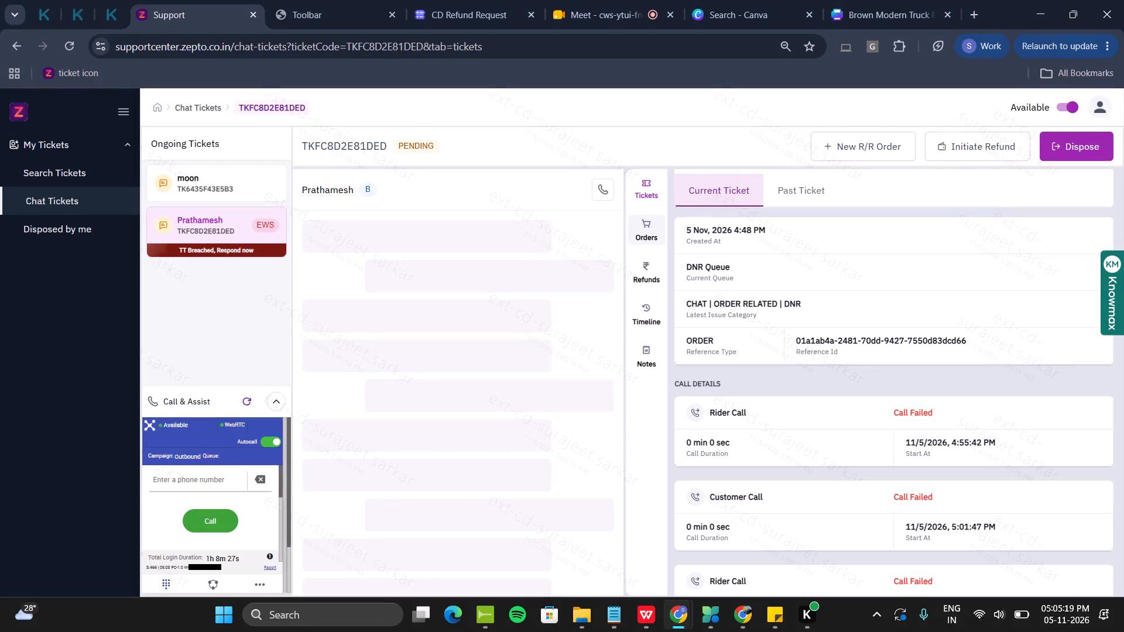
{"action": "left_click", "coordinate": [444, 579]}
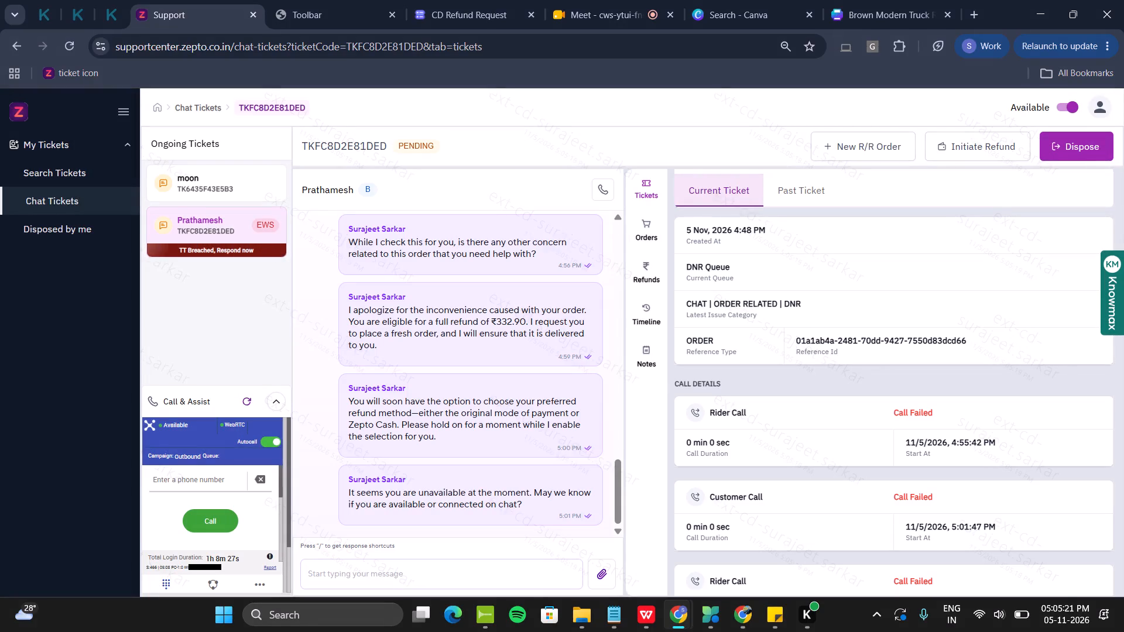
{"action": "left_click", "coordinate": [779, 621]}
{"action": "left_click", "coordinate": [685, 521]}
{"action": "key", "text": "ctrl+c"}
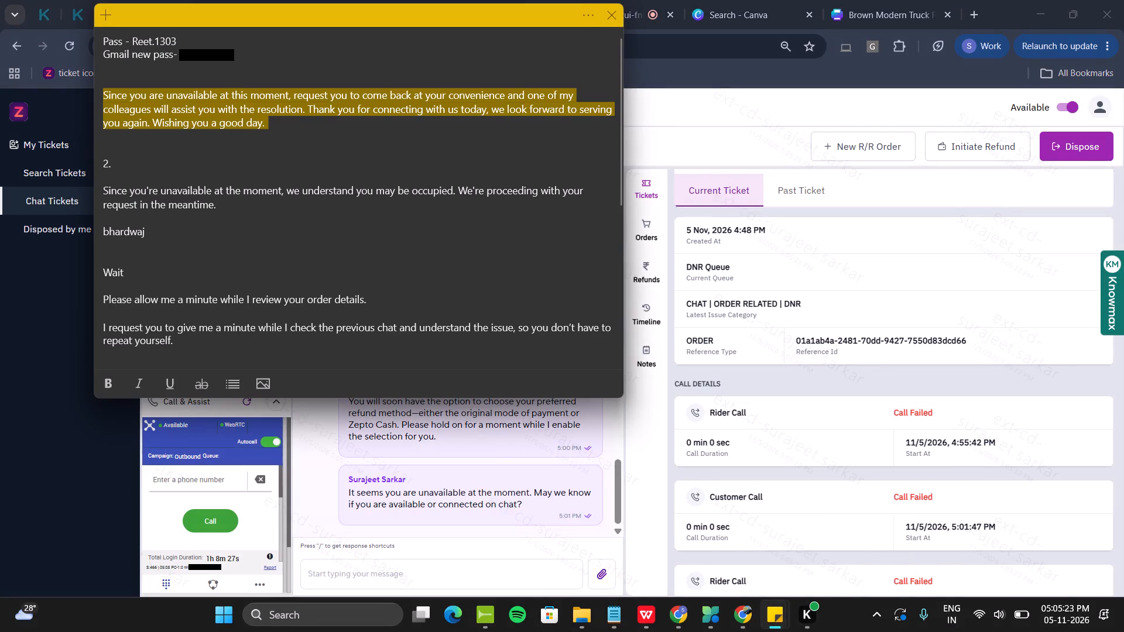
{"action": "left_click", "coordinate": [458, 585], "text": "ctrl"}
{"action": "key", "text": "ctrl+v"}
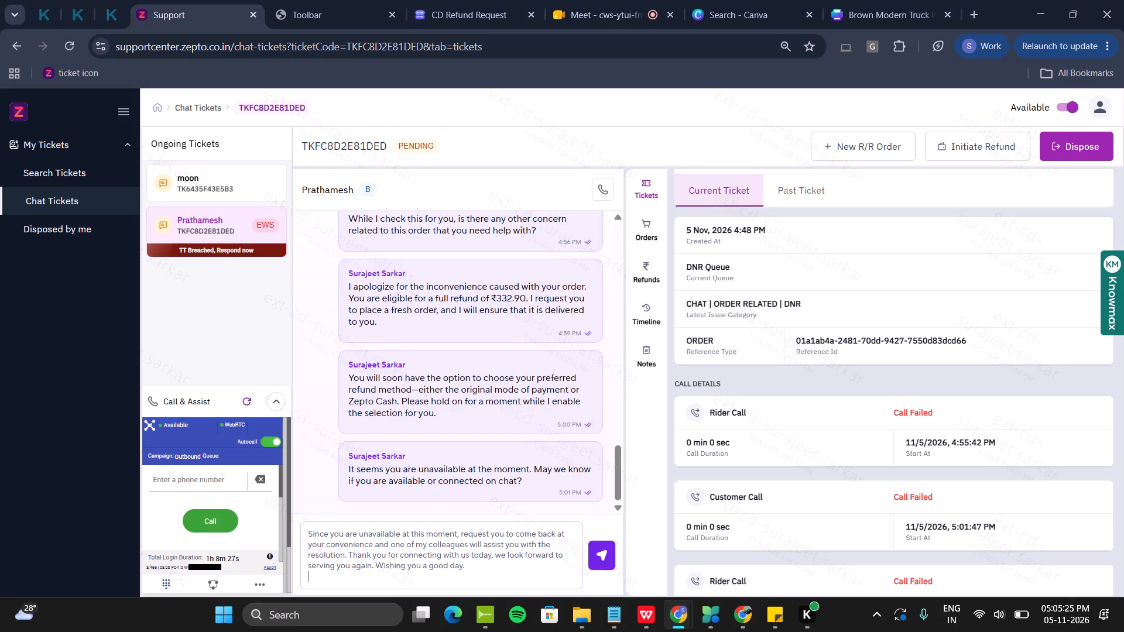
{"action": "left_click", "coordinate": [599, 552]}
{"action": "scroll", "coordinate": [800, 432], "scroll_direction": "down", "scroll_amount": 10}
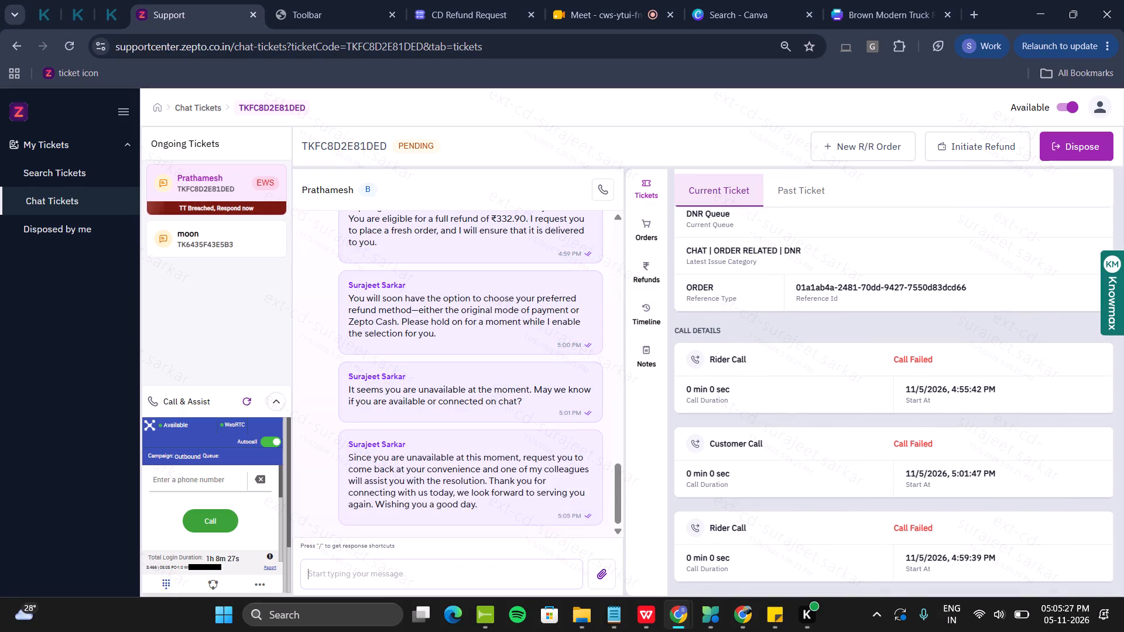
Close ticket TKFC8D2E81DED with the reason "Customer left the chat in between.".
{"action": "left_click", "coordinate": [1077, 148]}
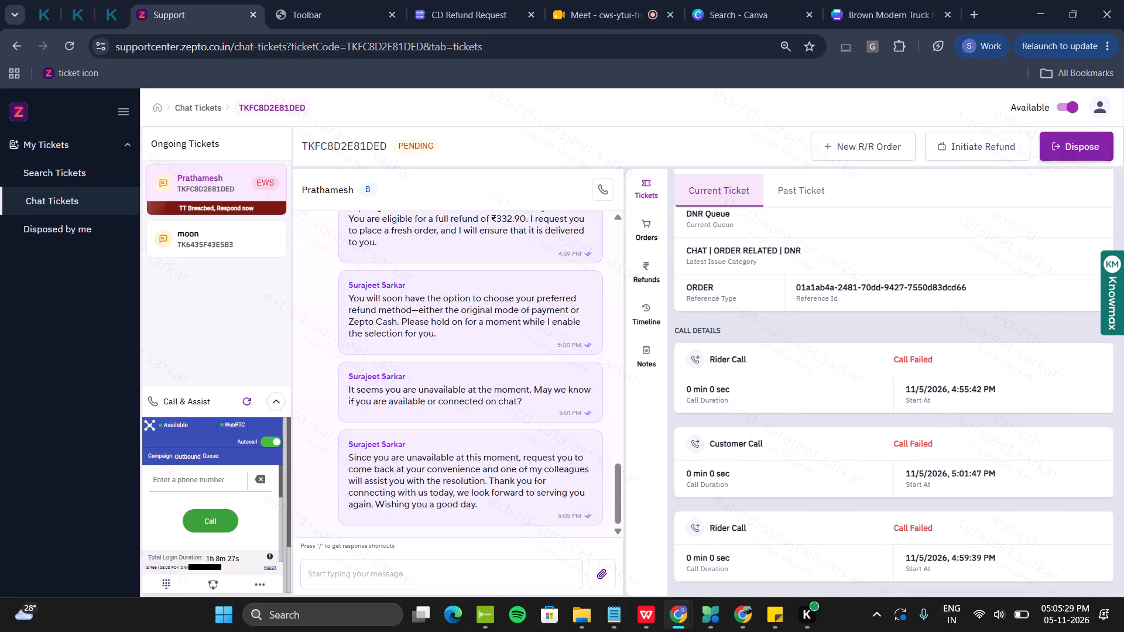
{"action": "left_click", "coordinate": [887, 145]}
{"action": "left_click", "coordinate": [943, 432]}
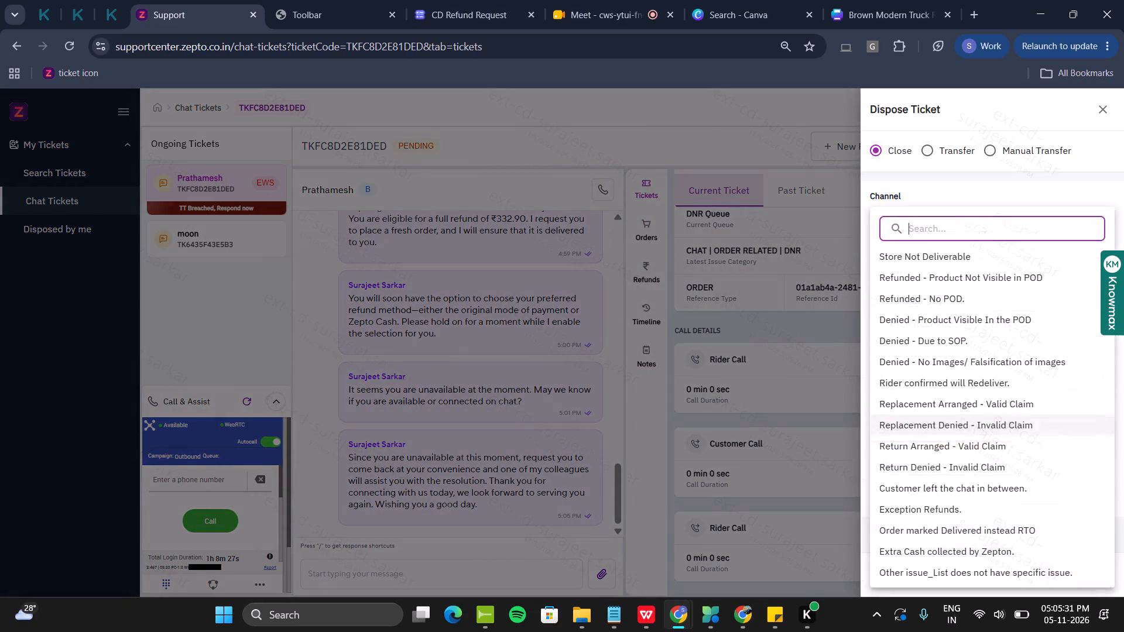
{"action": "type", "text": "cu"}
{"action": "left_click", "coordinate": [994, 480]}
{"action": "left_click", "coordinate": [1003, 489]}
{"action": "left_click", "coordinate": [1077, 559]}
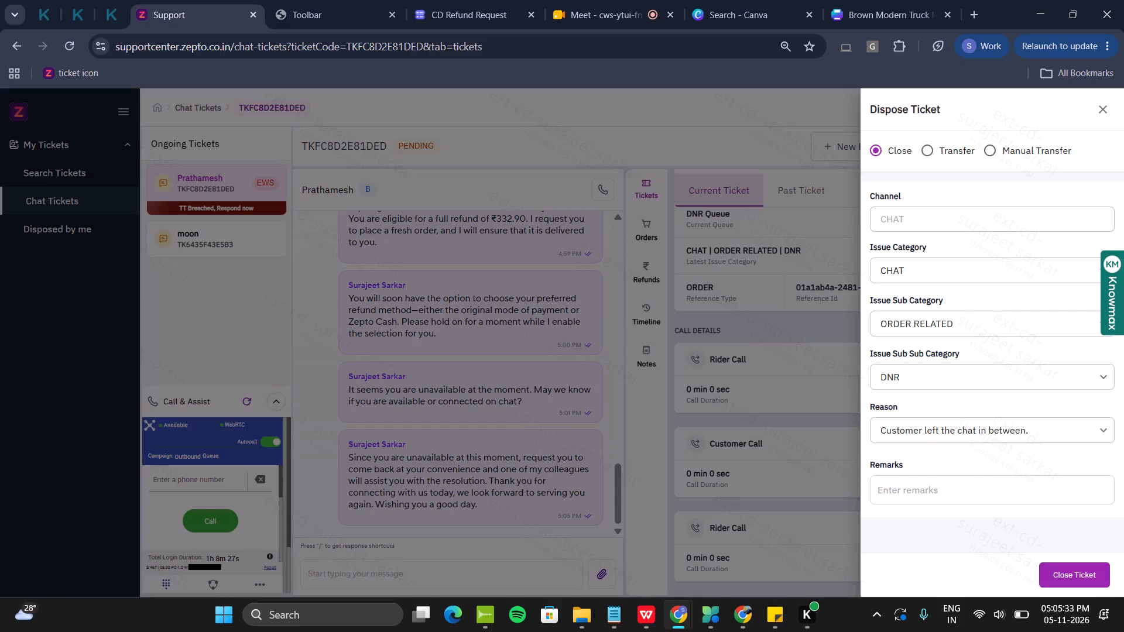
{"action": "left_click", "coordinate": [1076, 564]}
{"action": "left_click", "coordinate": [604, 389]}
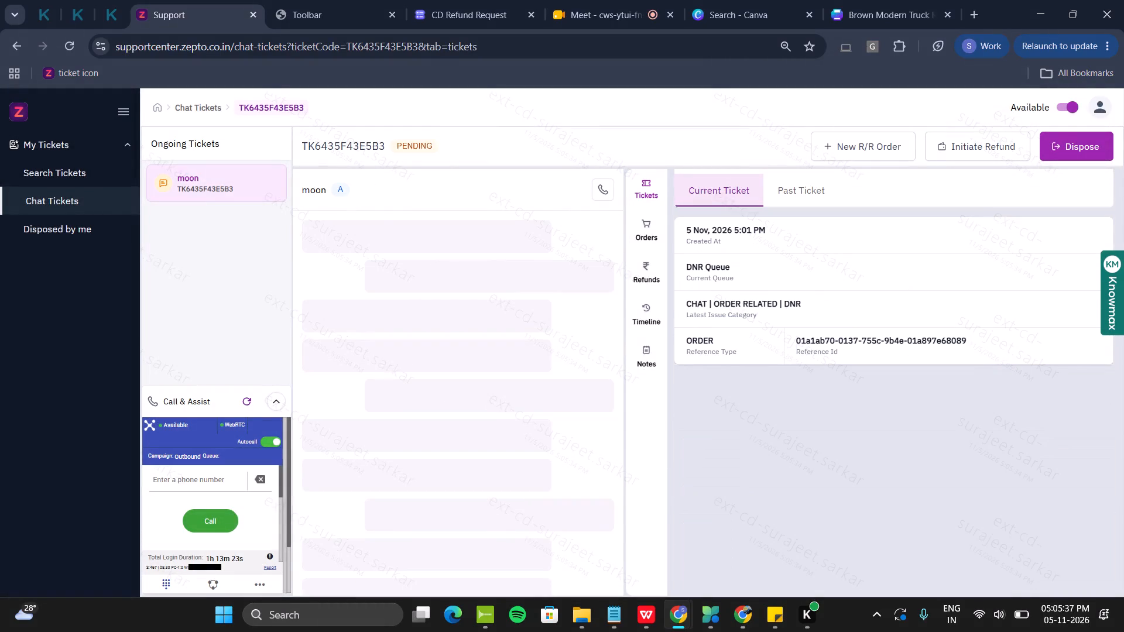
{"action": "left_click", "coordinate": [56, 0]}
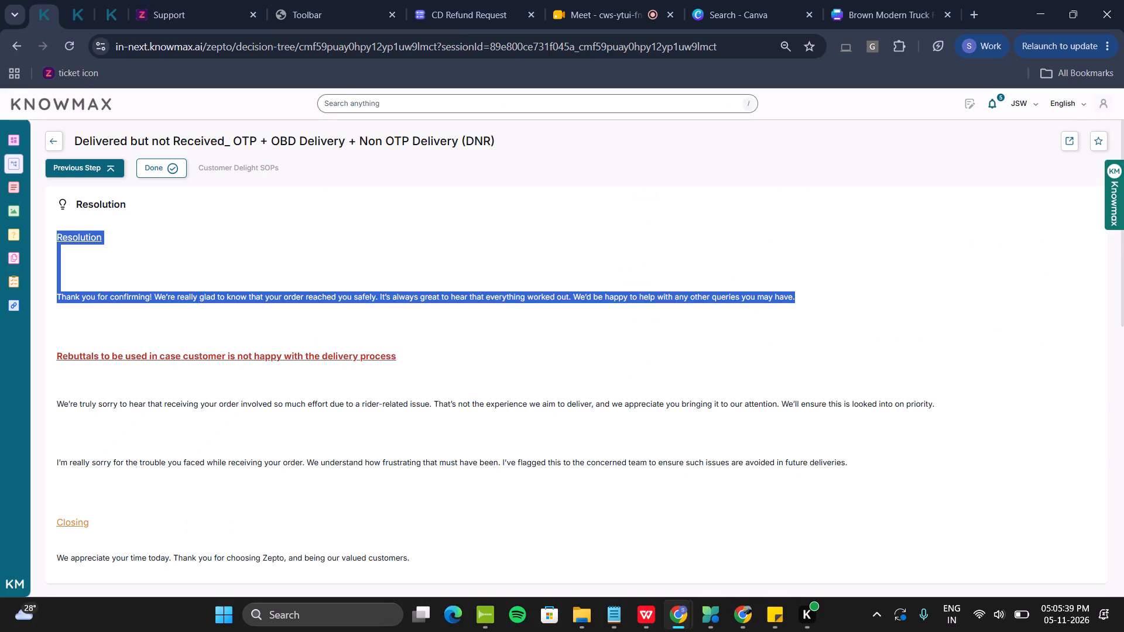
{"action": "left_click", "coordinate": [160, 272]}
{"action": "left_click", "coordinate": [159, 0]}
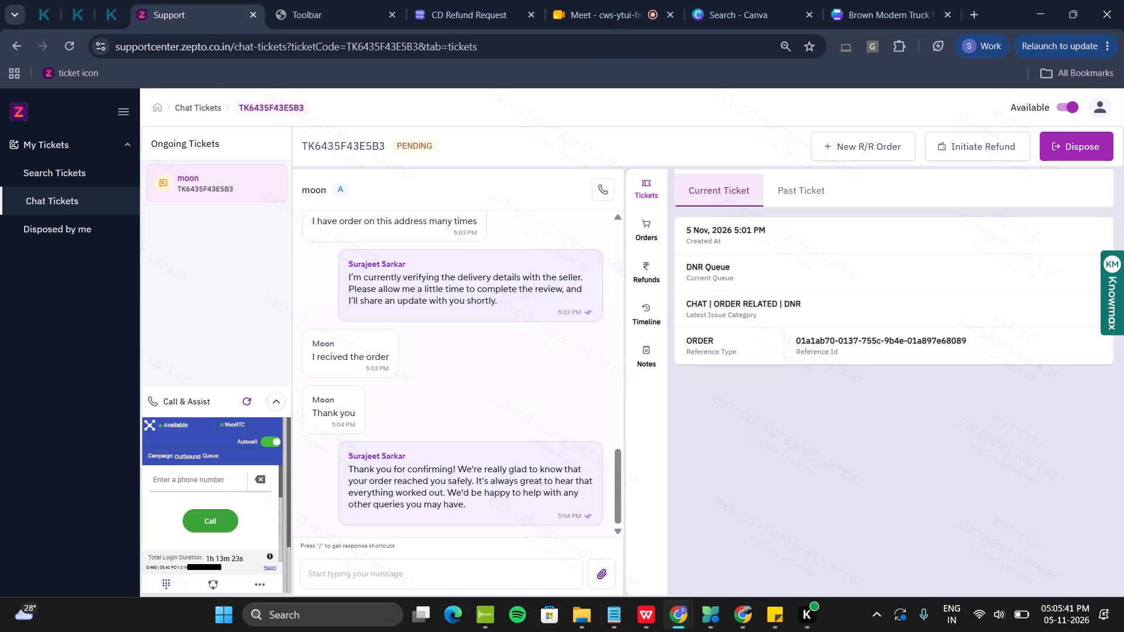
{"action": "left_click", "coordinate": [440, 562]}
{"action": "scroll", "coordinate": [569, 383], "scroll_direction": "up", "scroll_amount": 3}
{"action": "scroll", "coordinate": [569, 383], "scroll_direction": "down", "scroll_amount": 4}
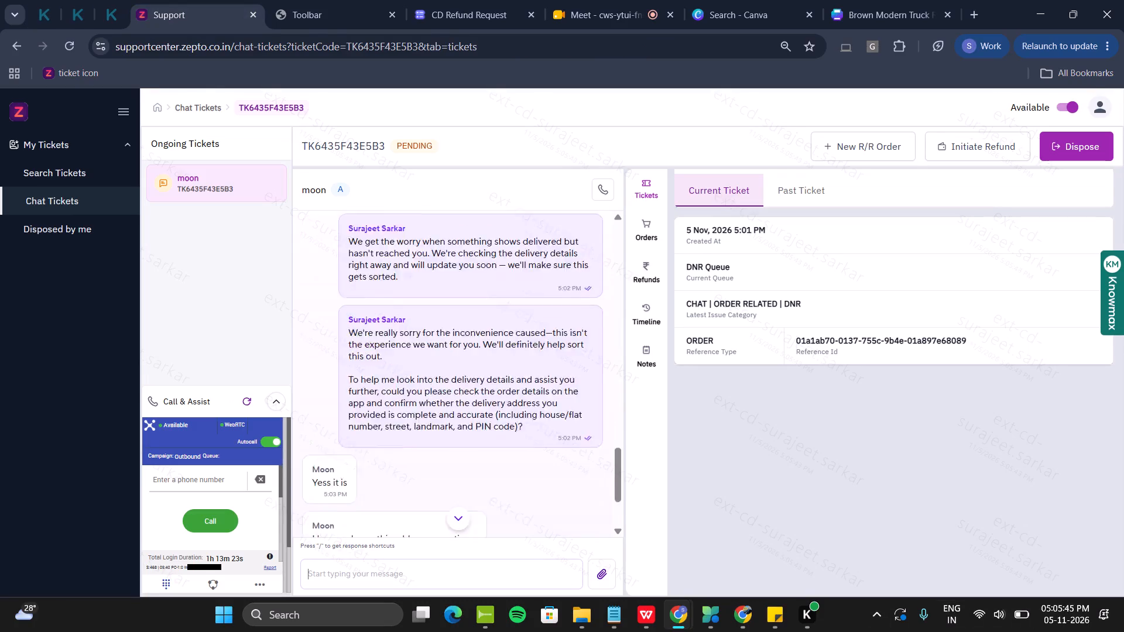
{"action": "scroll", "coordinate": [576, 403], "scroll_direction": "down", "scroll_amount": 3}
{"action": "left_click", "coordinate": [52, 13]}
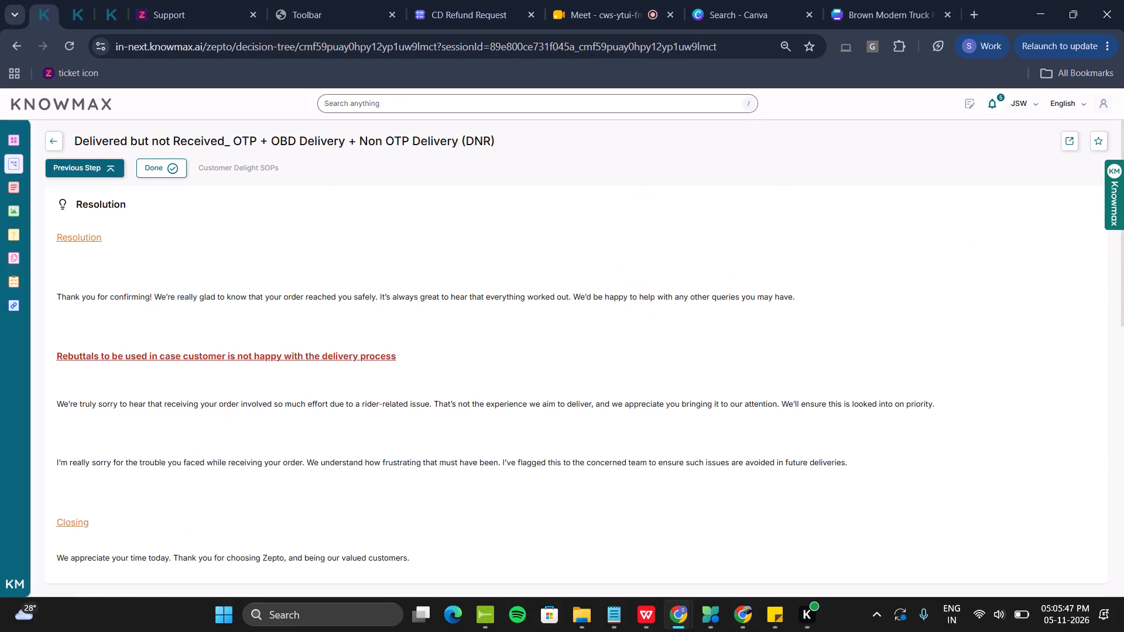
{"action": "scroll", "coordinate": [138, 318], "scroll_direction": "down", "scroll_amount": 1}
{"action": "double_click", "coordinate": [155, 417]}
{"action": "triple_click", "coordinate": [156, 409], "text": "ctrl"}
{"action": "key", "text": "ctrl+c"}
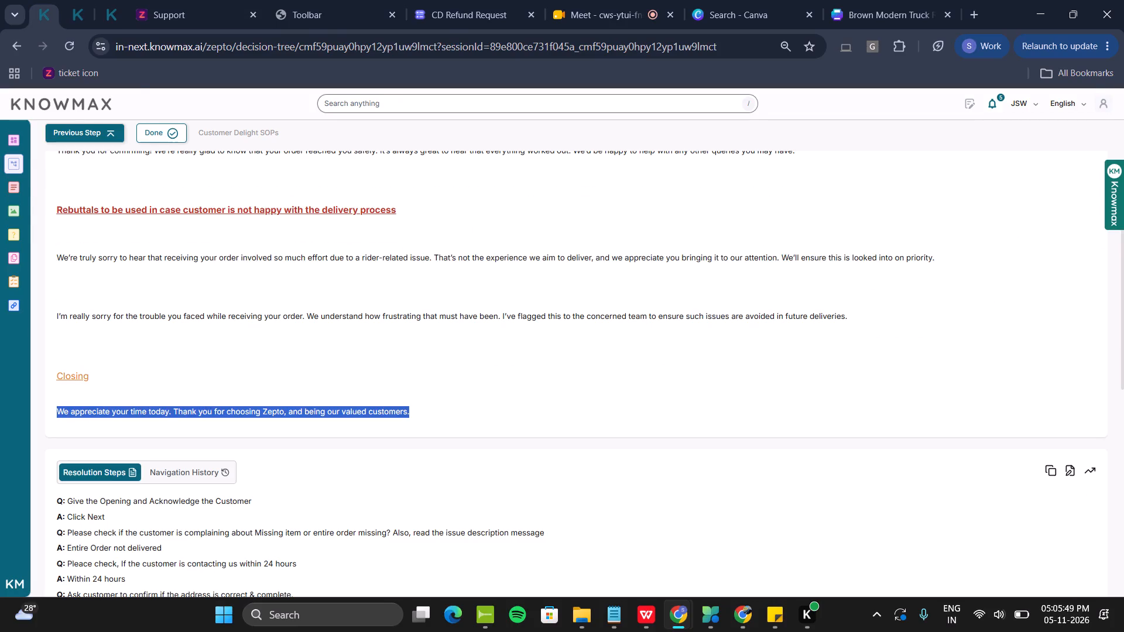
{"action": "left_click", "coordinate": [231, 0], "text": "ctrl"}
{"action": "key", "text": "ctrl+v"}
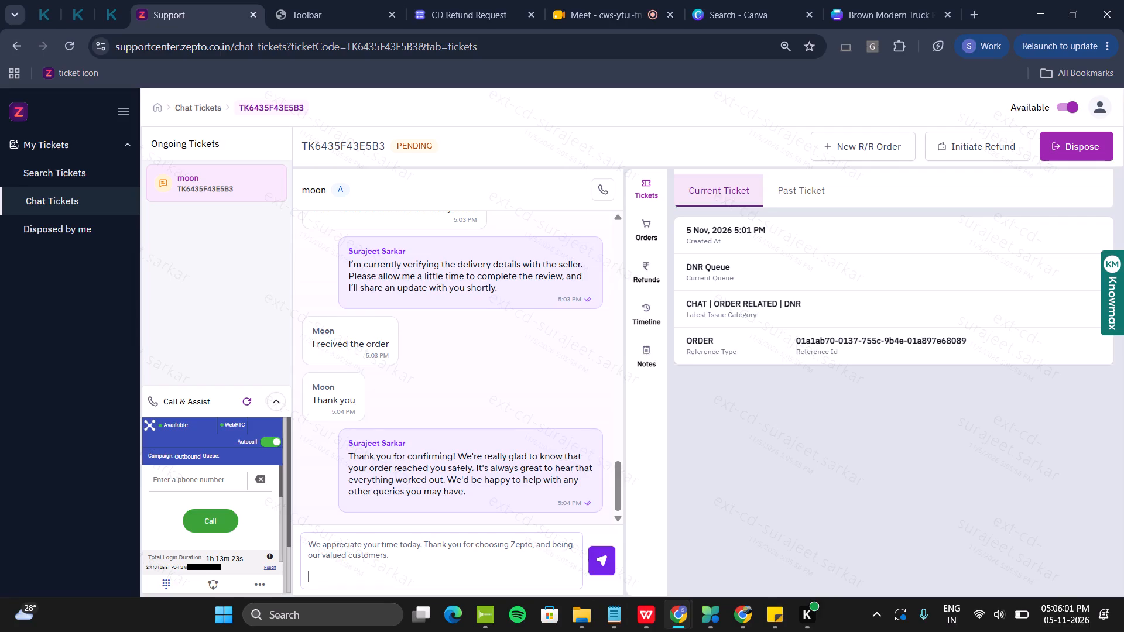
{"action": "left_click", "coordinate": [597, 557]}
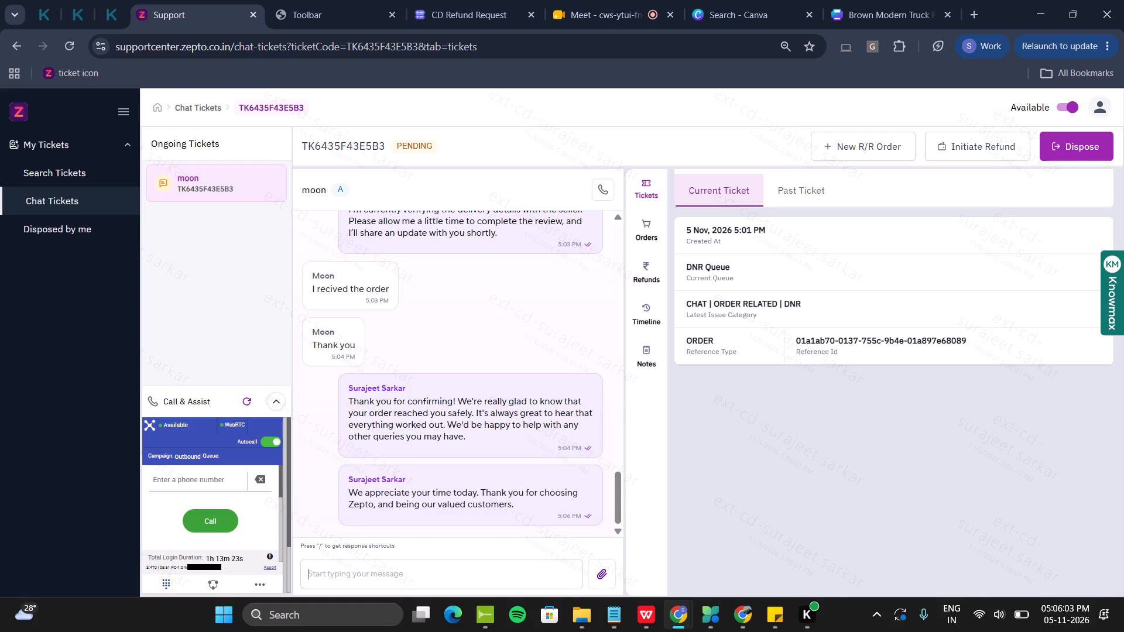
Close ticket TK6435F43E5B3 with the reason "Other issue_List does not have specific issue.".
{"action": "left_click", "coordinate": [640, 239]}
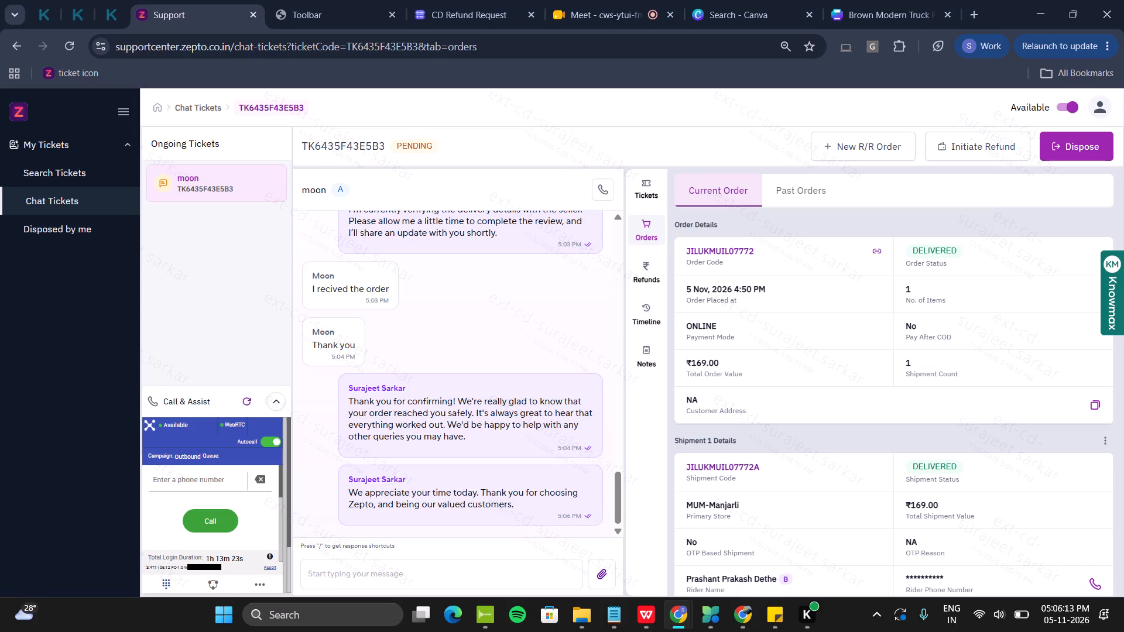
{"action": "left_click", "coordinate": [1049, 137]}
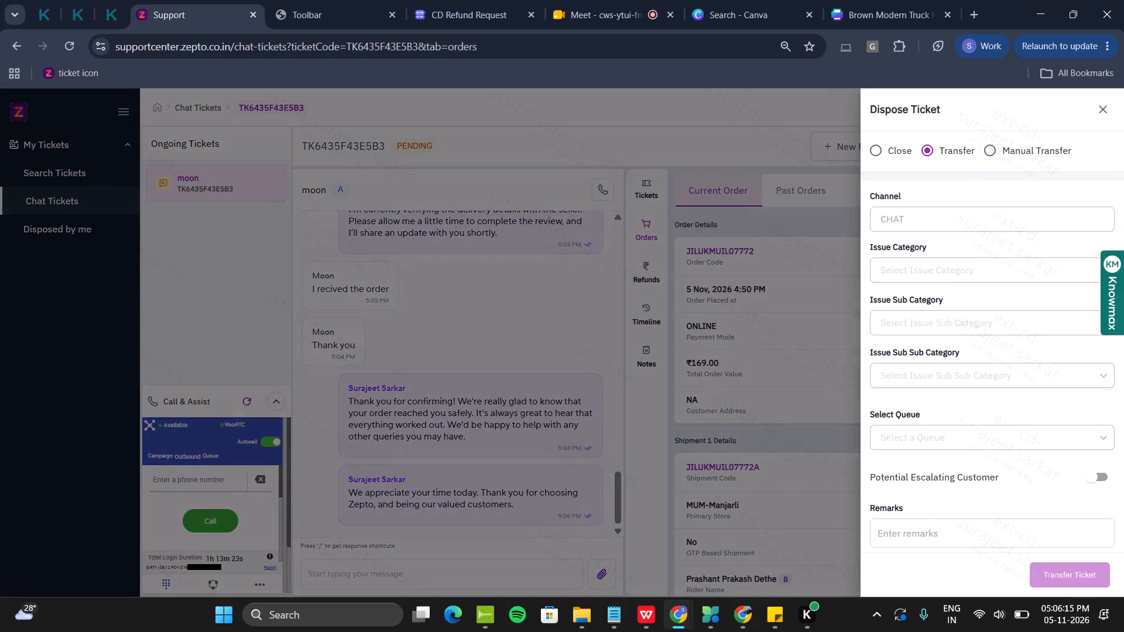
{"action": "left_click_drag", "start_coordinate": [872, 152], "coordinate": [879, 149]}
{"action": "left_click", "coordinate": [911, 432]}
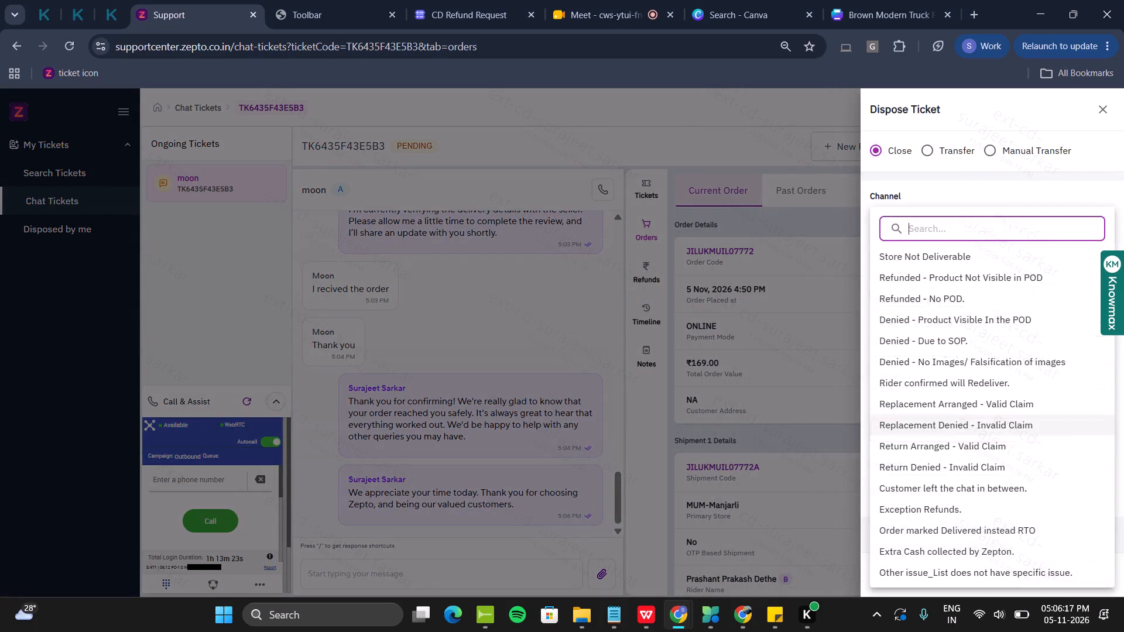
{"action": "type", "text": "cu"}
{"action": "left_click", "coordinate": [972, 486]}
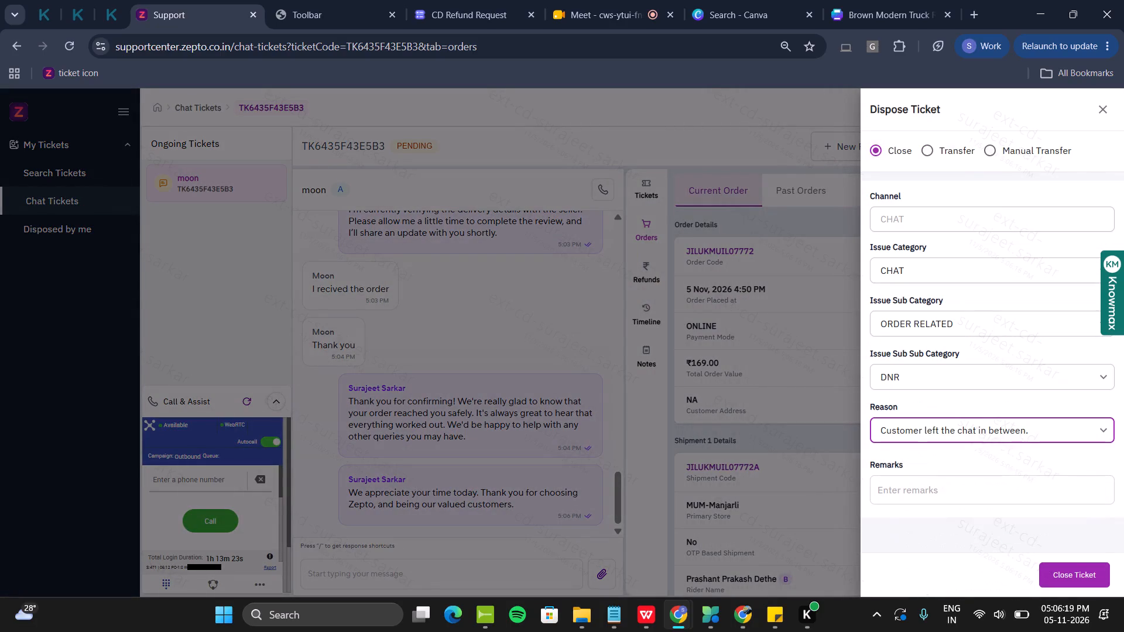
{"action": "left_click", "coordinate": [992, 461]}
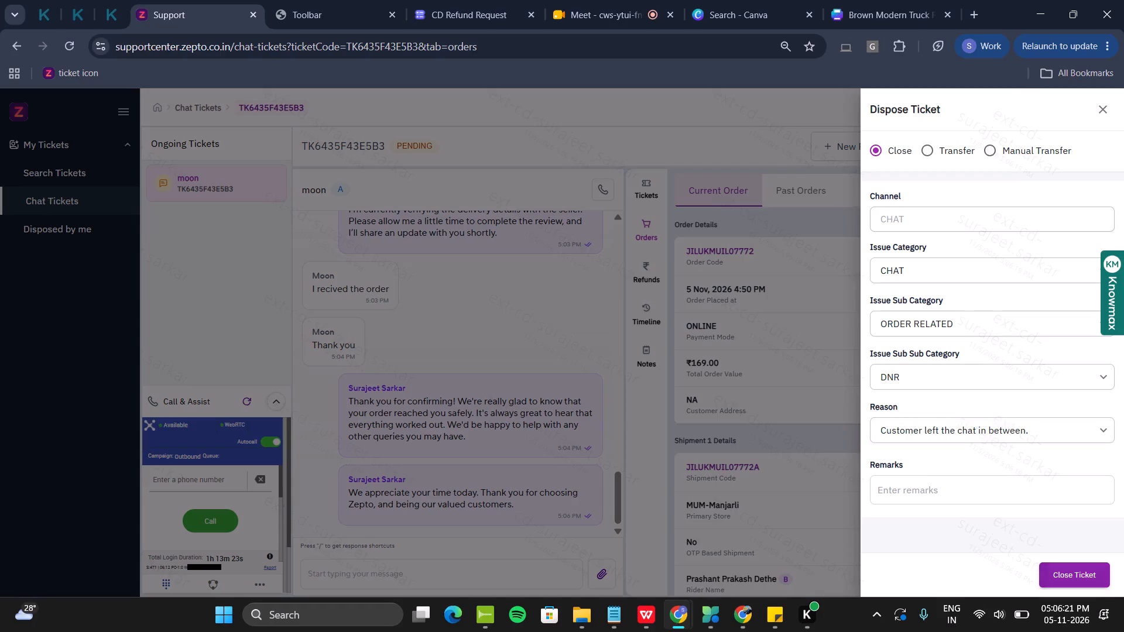
{"action": "left_click", "coordinate": [948, 433]}
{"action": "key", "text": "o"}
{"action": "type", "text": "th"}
{"action": "left_click", "coordinate": [950, 496]}
{"action": "left_click", "coordinate": [1077, 571]}
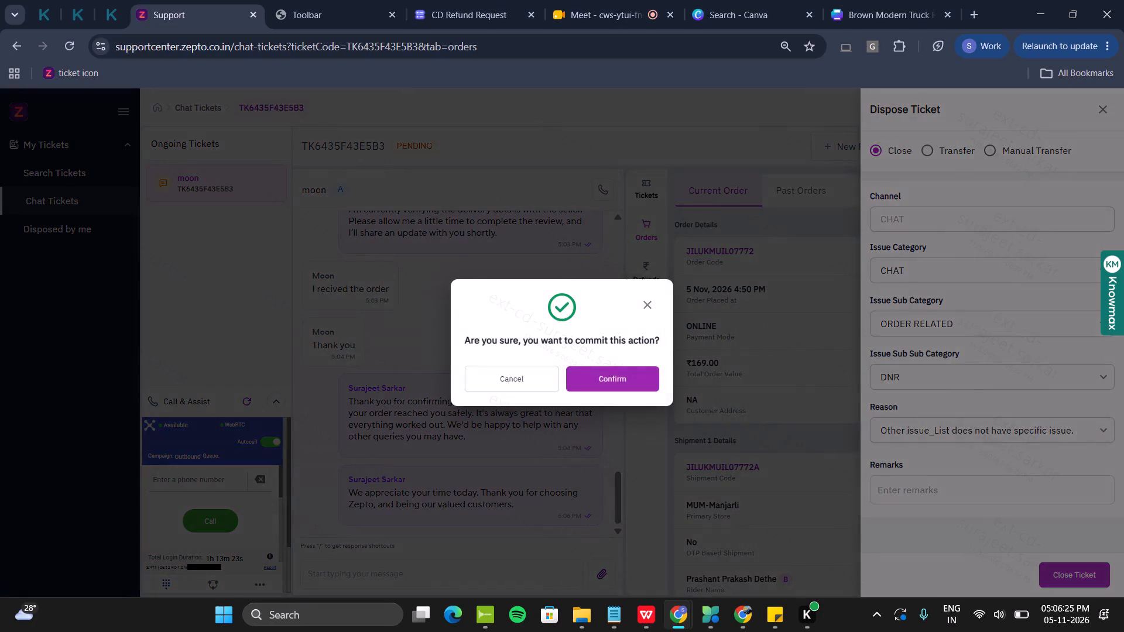
{"action": "left_click", "coordinate": [628, 375]}
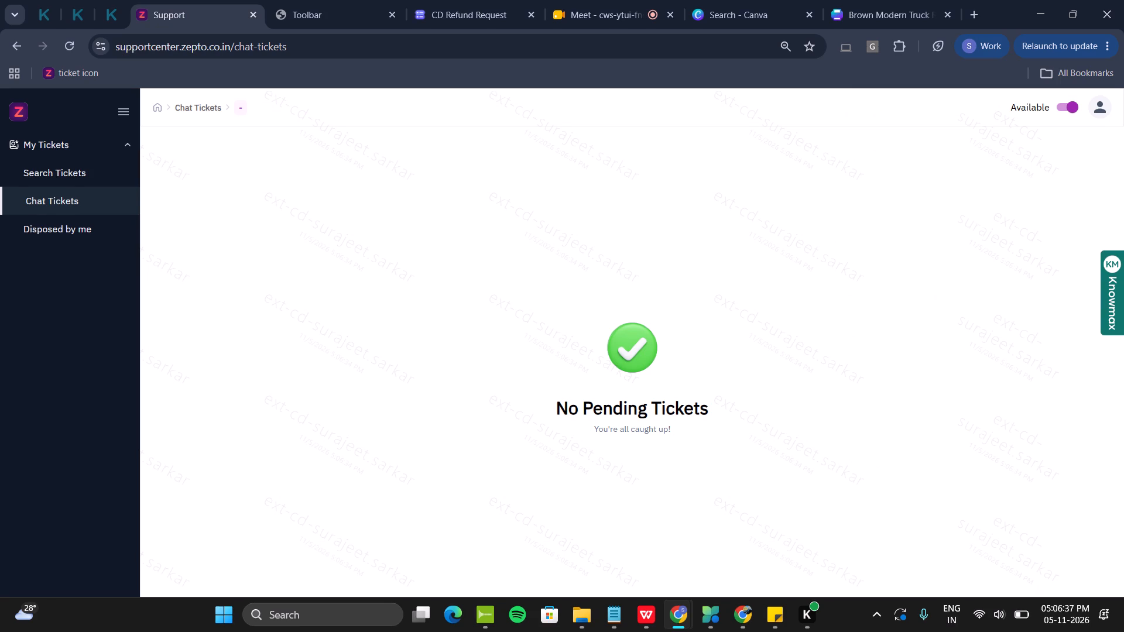
Switch to the Canva poster and replace the description text under the DERIVER CAR headline with "Rental".
{"action": "left_click", "coordinate": [887, 1]}
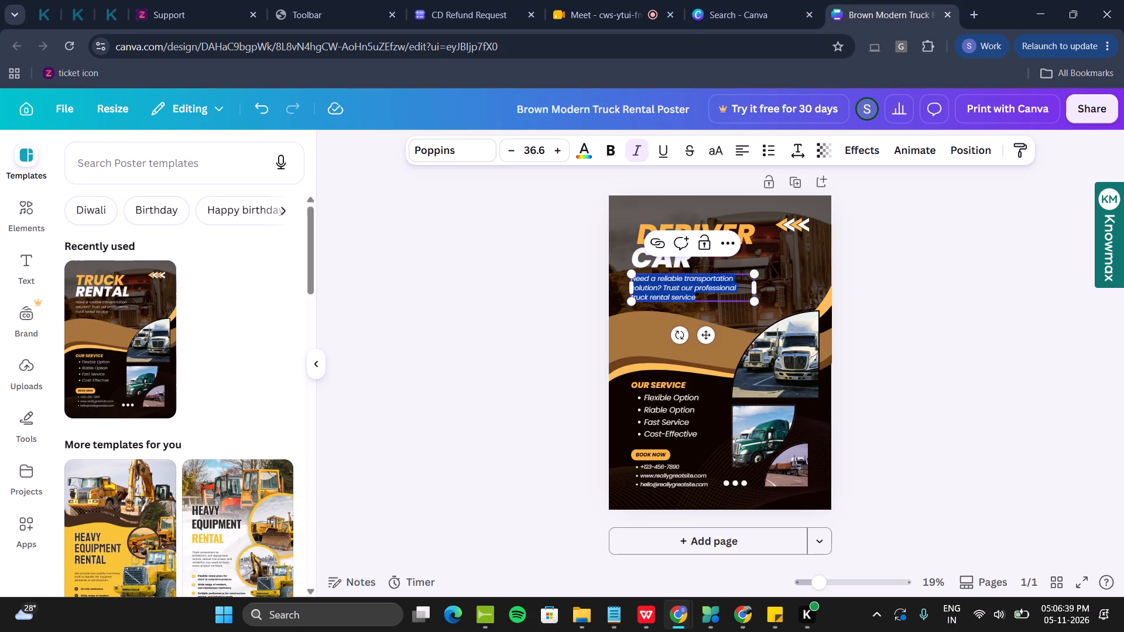
{"action": "key", "text": "BackSpace"}
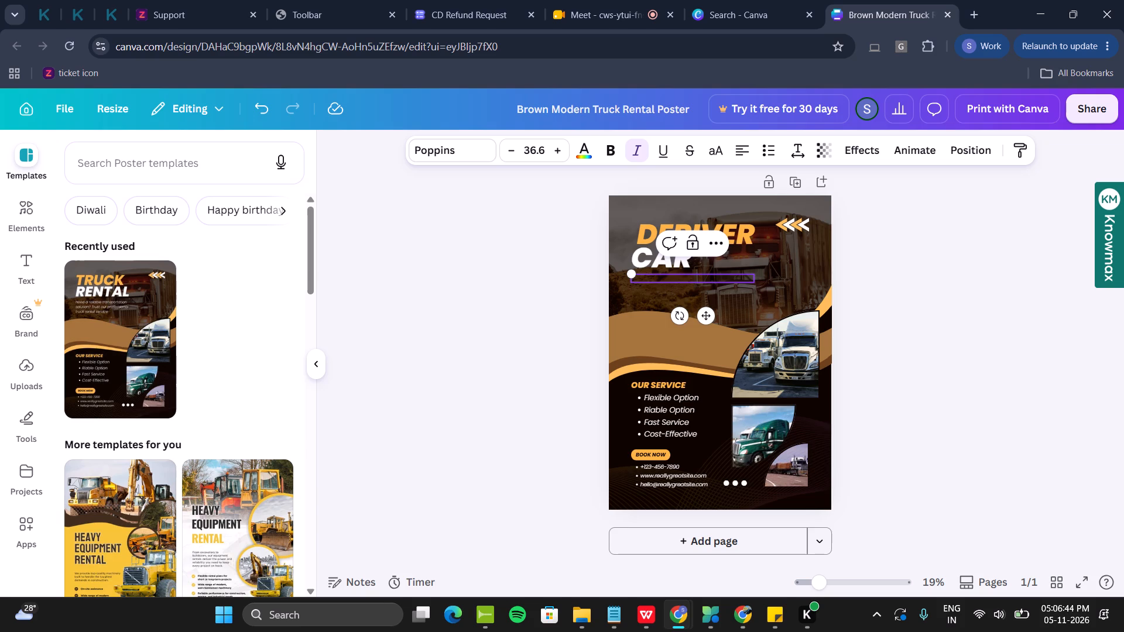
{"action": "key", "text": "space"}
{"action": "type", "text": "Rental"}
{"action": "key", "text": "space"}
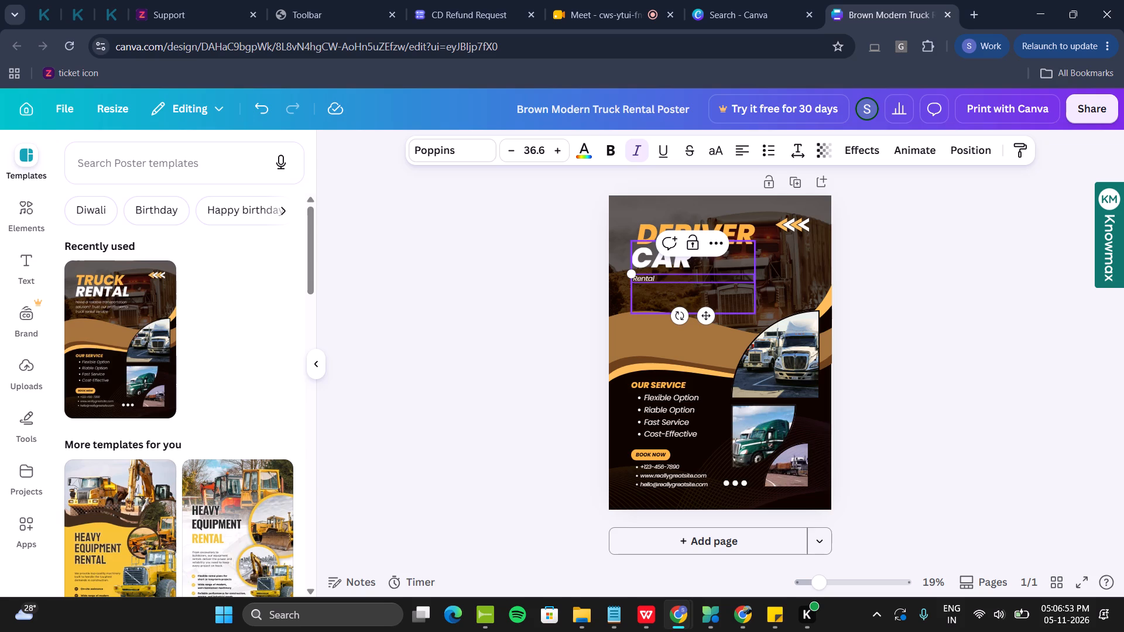
Widen the "Rental" text box and scale it up to a font size of 46.1.
{"action": "left_click_drag", "start_coordinate": [754, 280], "coordinate": [770, 282]}
{"action": "left_click_drag", "start_coordinate": [767, 286], "coordinate": [800, 344]}
{"action": "left_click", "coordinate": [701, 286]}
{"action": "left_click", "coordinate": [697, 281]}
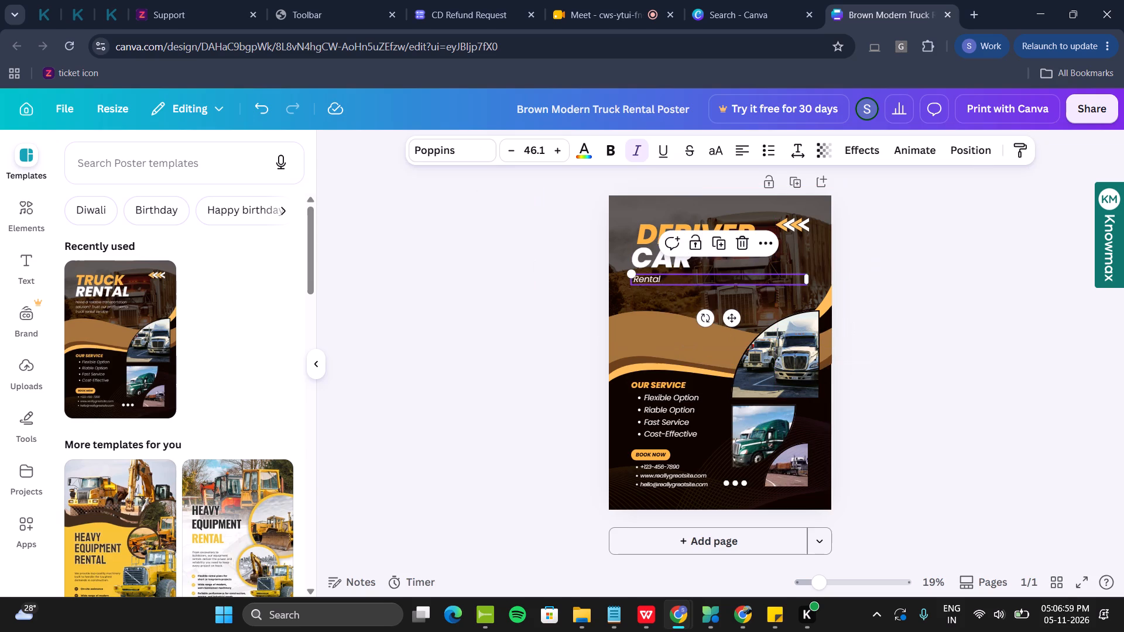
Extend the poster's "Rental" line so it reads "Rental Car - Every Ware," followed by a space.
{"action": "double_click", "coordinate": [697, 281]}
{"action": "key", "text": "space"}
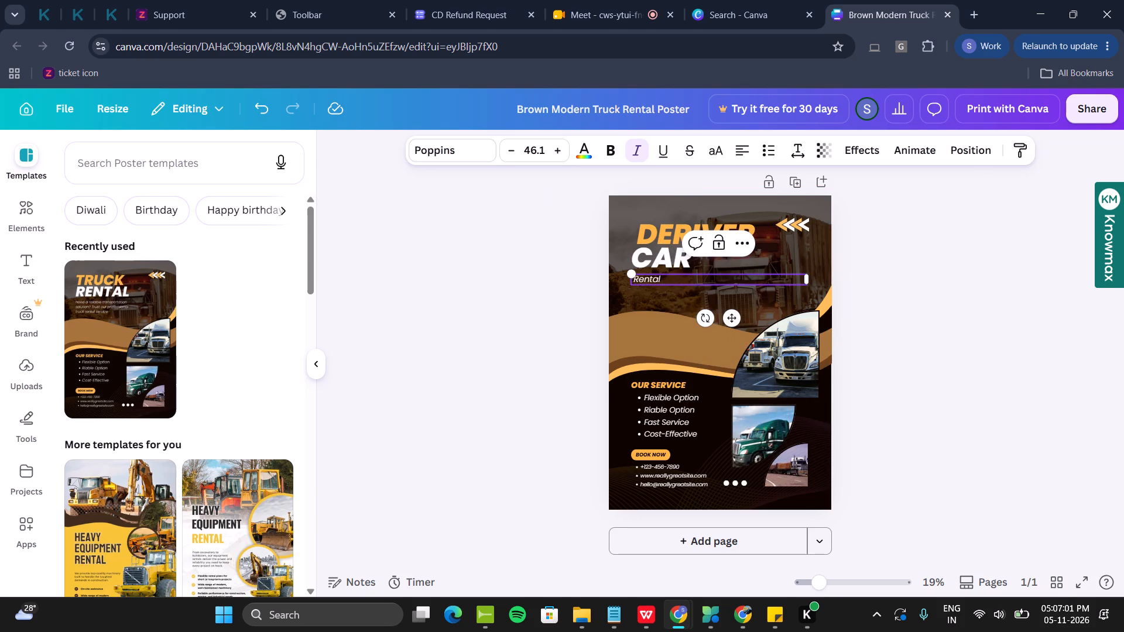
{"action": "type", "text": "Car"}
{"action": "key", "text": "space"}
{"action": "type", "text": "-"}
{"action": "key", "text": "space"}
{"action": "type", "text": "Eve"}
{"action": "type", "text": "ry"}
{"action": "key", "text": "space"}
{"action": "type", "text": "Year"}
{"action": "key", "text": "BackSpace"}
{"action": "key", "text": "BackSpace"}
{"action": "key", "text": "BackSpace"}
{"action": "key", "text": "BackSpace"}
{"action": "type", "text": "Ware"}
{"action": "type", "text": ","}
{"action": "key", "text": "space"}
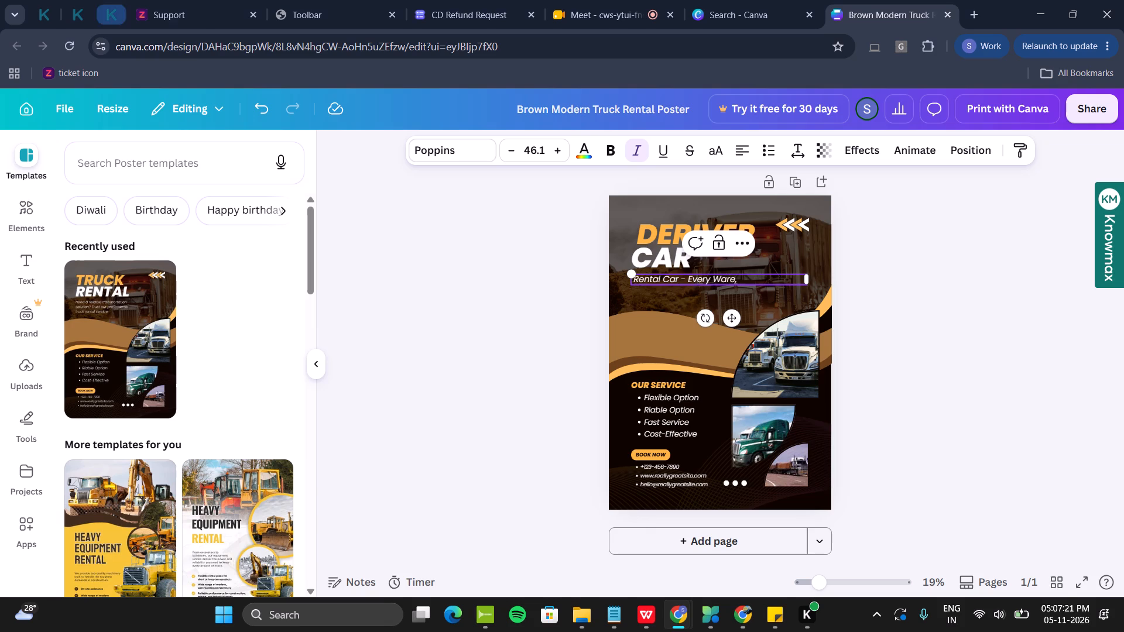
Check the Zepto chat ticket list for new tickets.
{"action": "left_click", "coordinate": [187, 0]}
{"action": "left_click", "coordinate": [53, 193]}
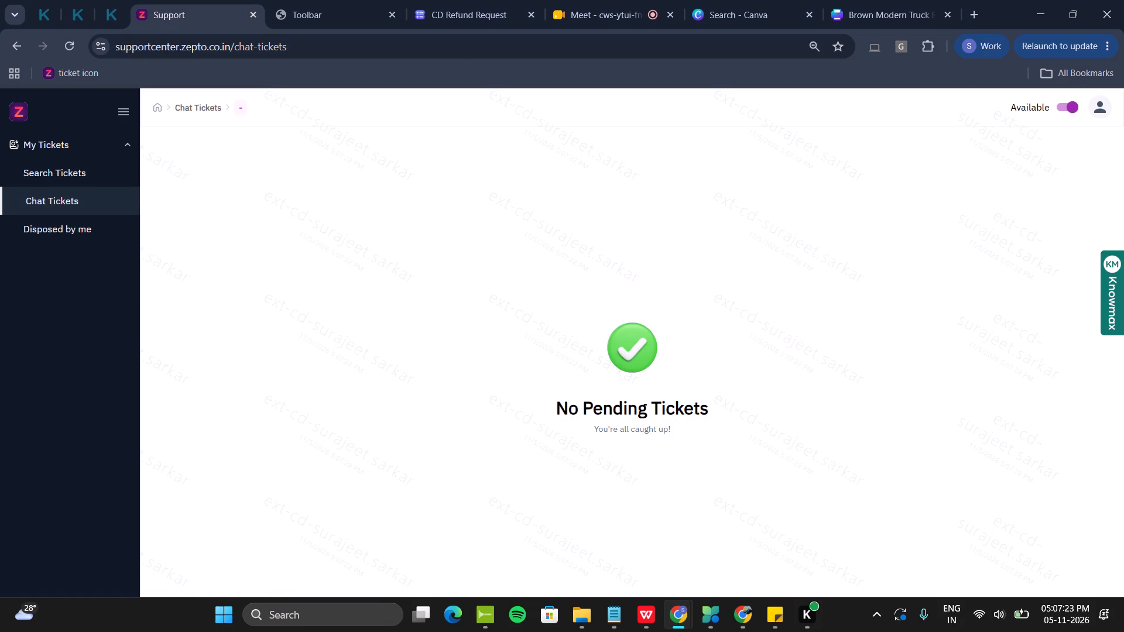
Return to the Canva poster and place the text cursor at the end of the "Rental Car - Every Ware," line.
{"action": "left_click", "coordinate": [859, 0]}
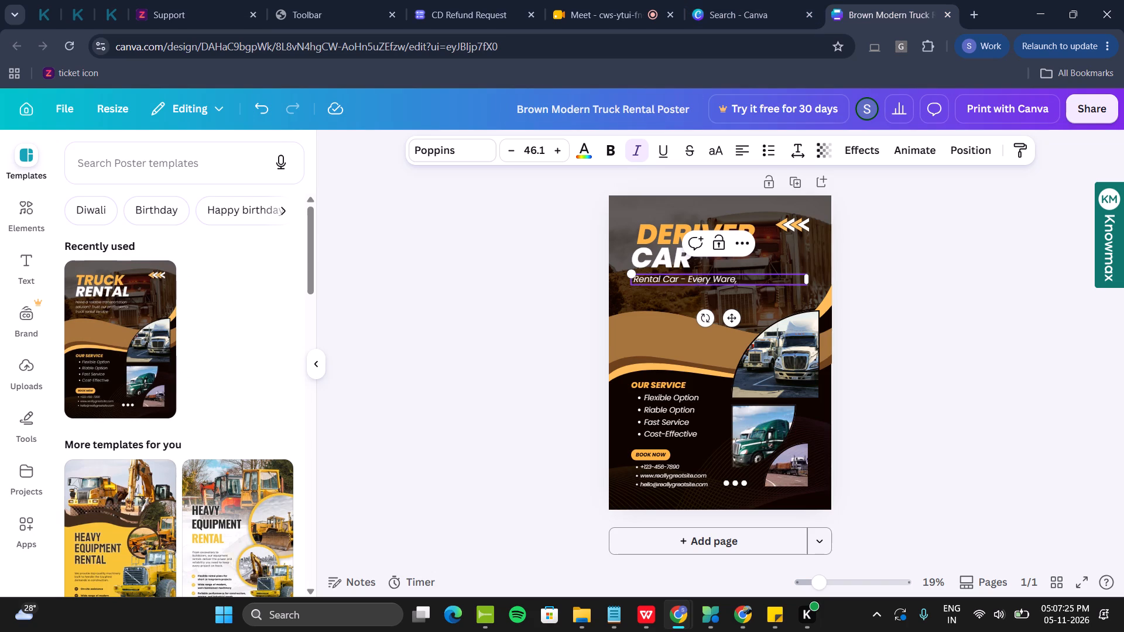
{"action": "double_click", "coordinate": [755, 281]}
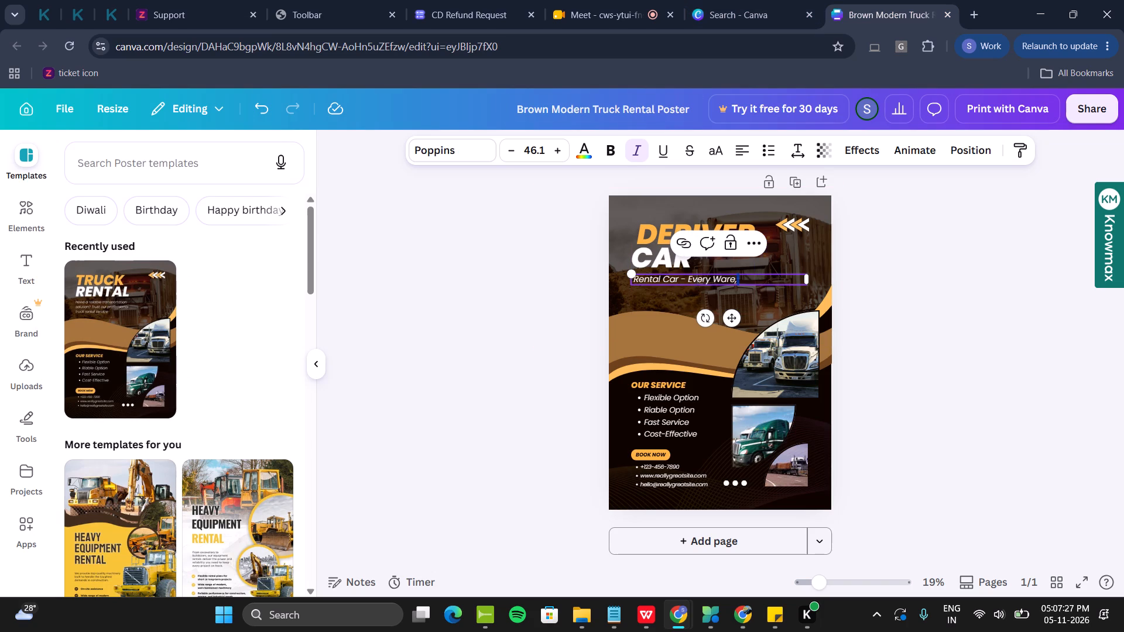
{"action": "left_click", "coordinate": [755, 281]}
{"action": "left_click", "coordinate": [755, 281]}
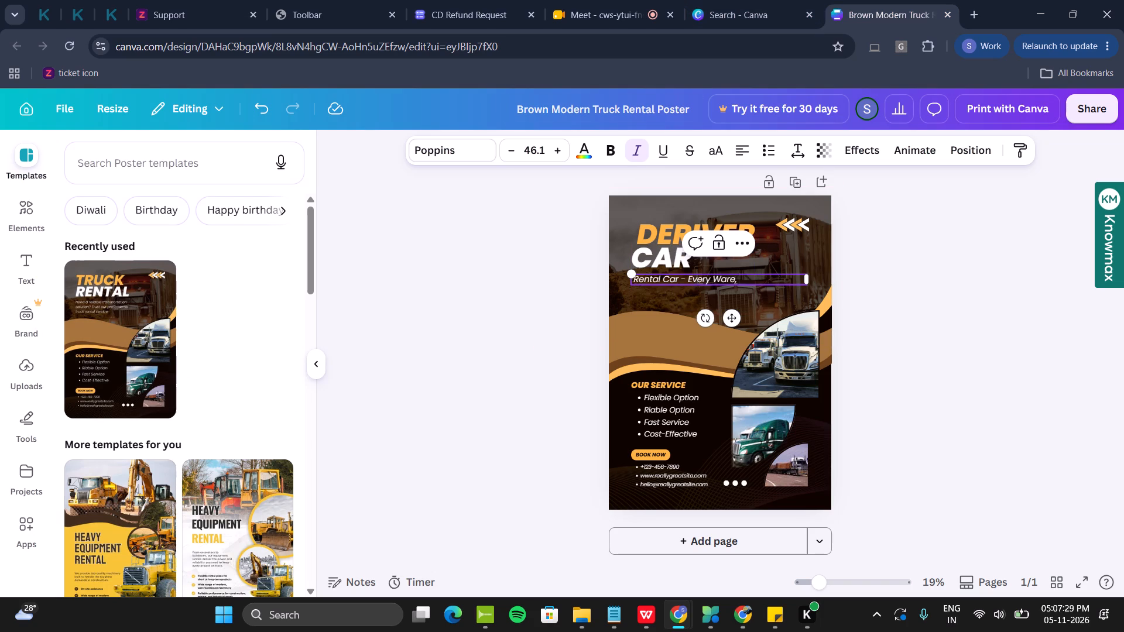
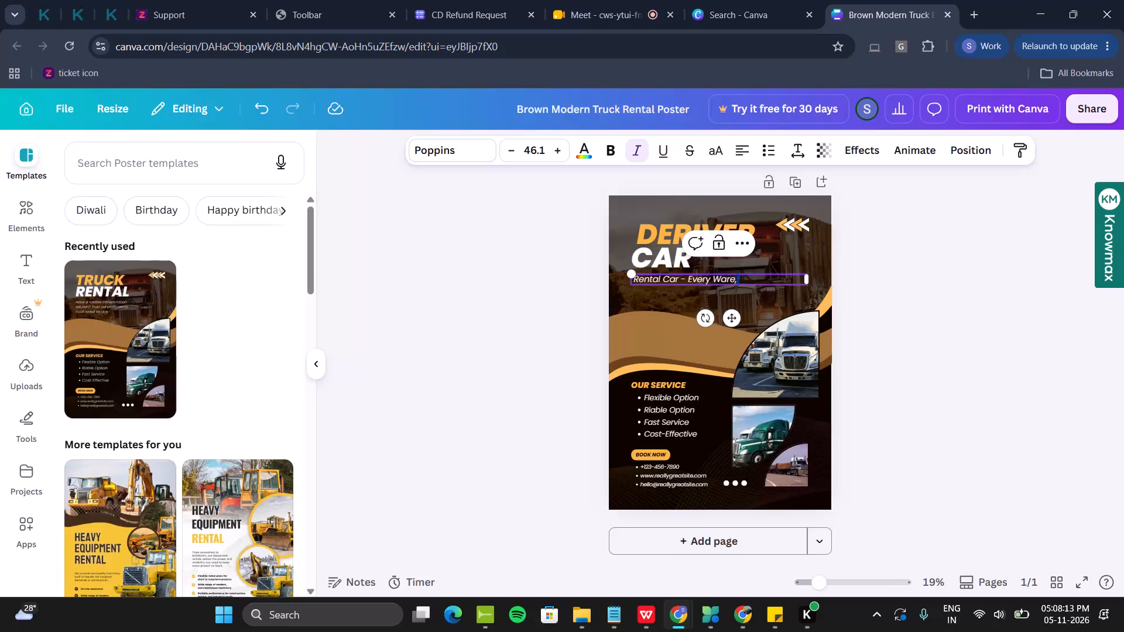
Remove the trailing comma from the poster's tagline so it reads "Rental Car - Every Ware", and finish editing the text.
{"action": "key", "text": "space"}
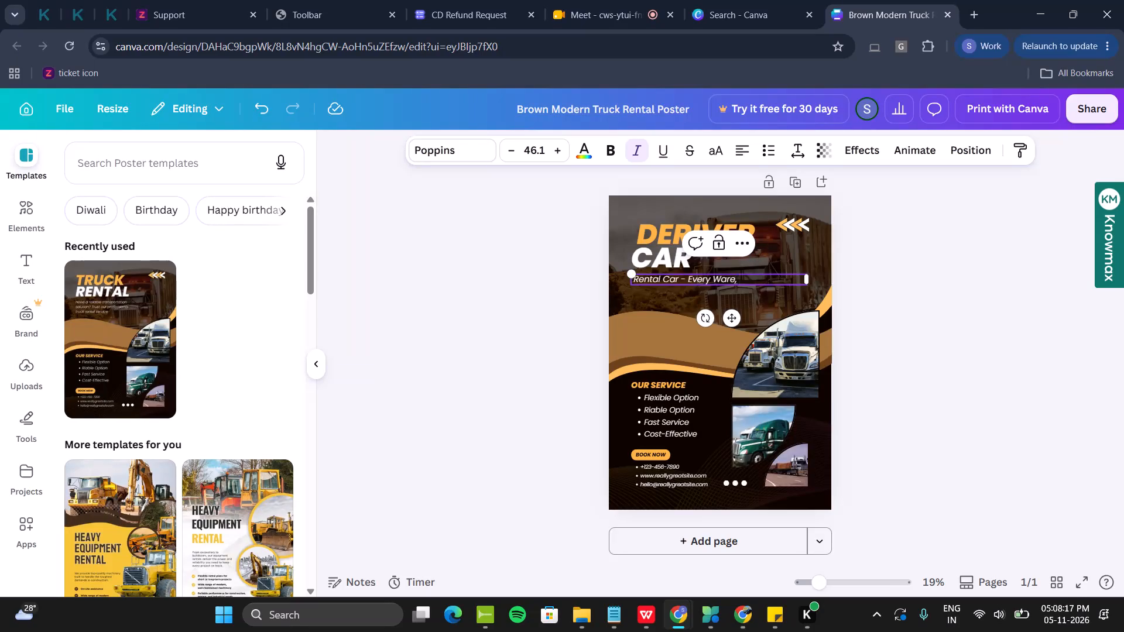
{"action": "key", "text": "BackSpace"}
{"action": "key", "text": "BackSpace"}
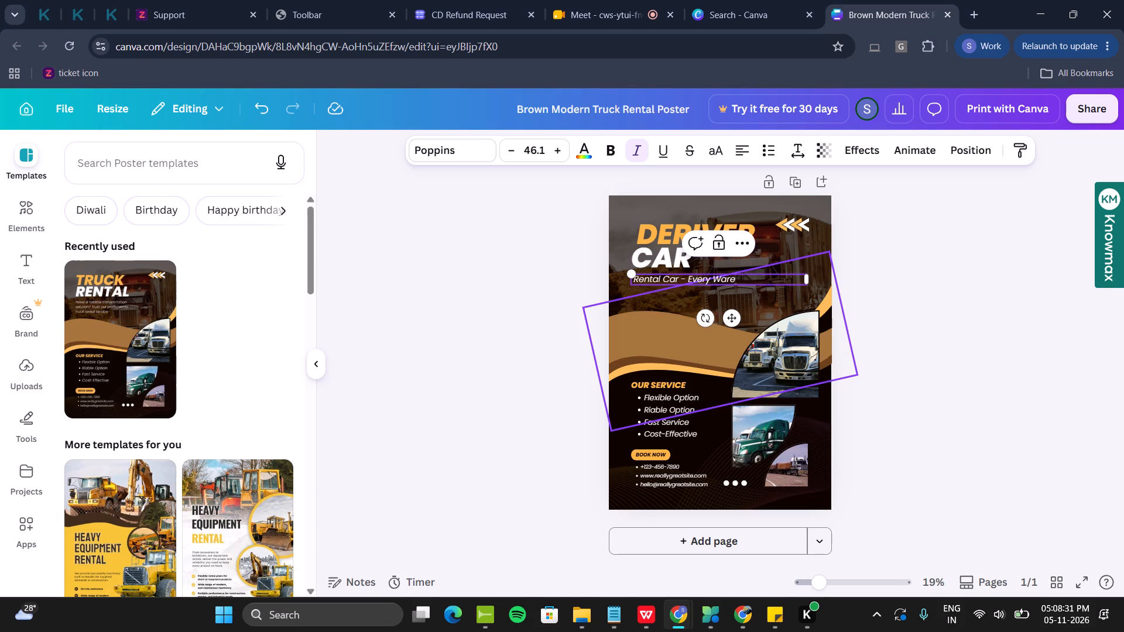
{"action": "left_click", "coordinate": [949, 287]}
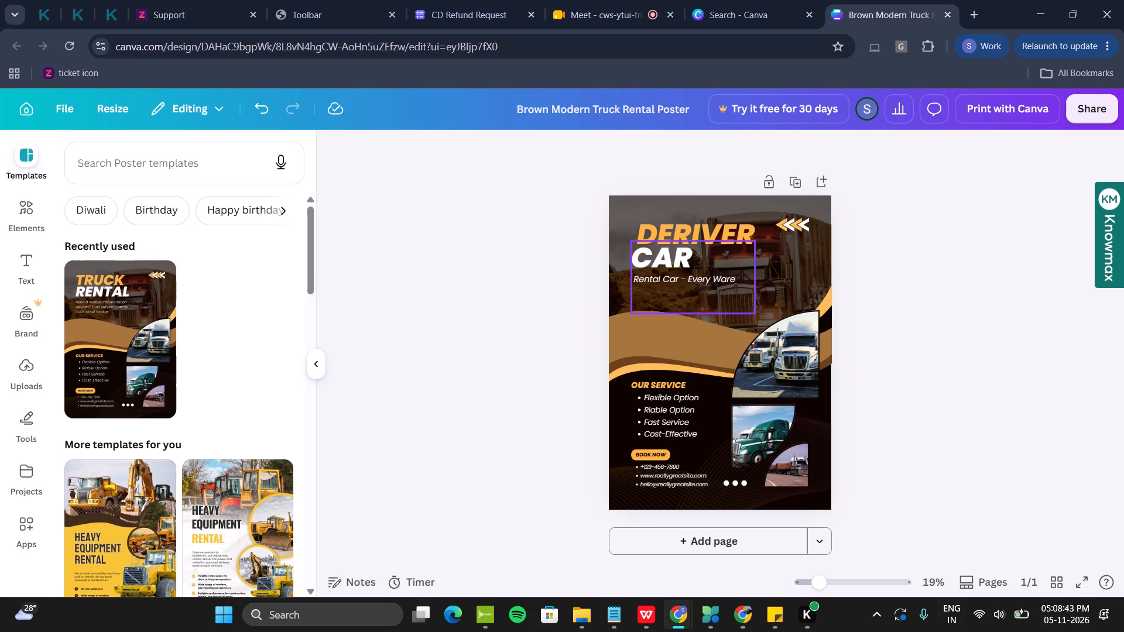
Switch to the Zepto support page and check the chat ticket list for new tickets.
{"action": "left_click", "coordinate": [187, 25]}
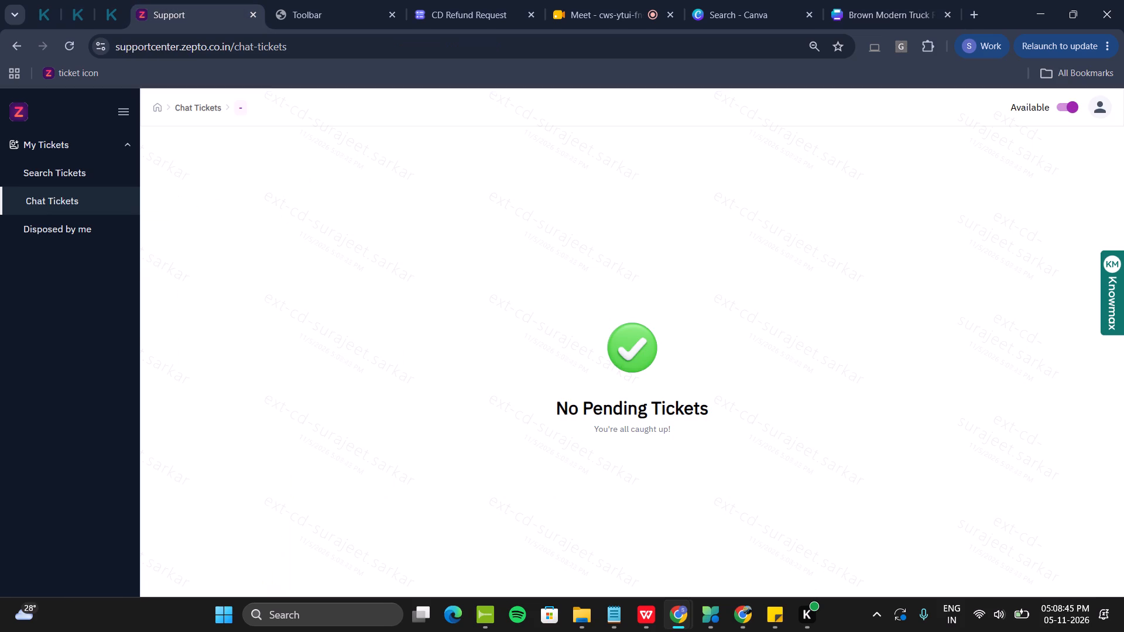
{"action": "left_click", "coordinate": [107, 202]}
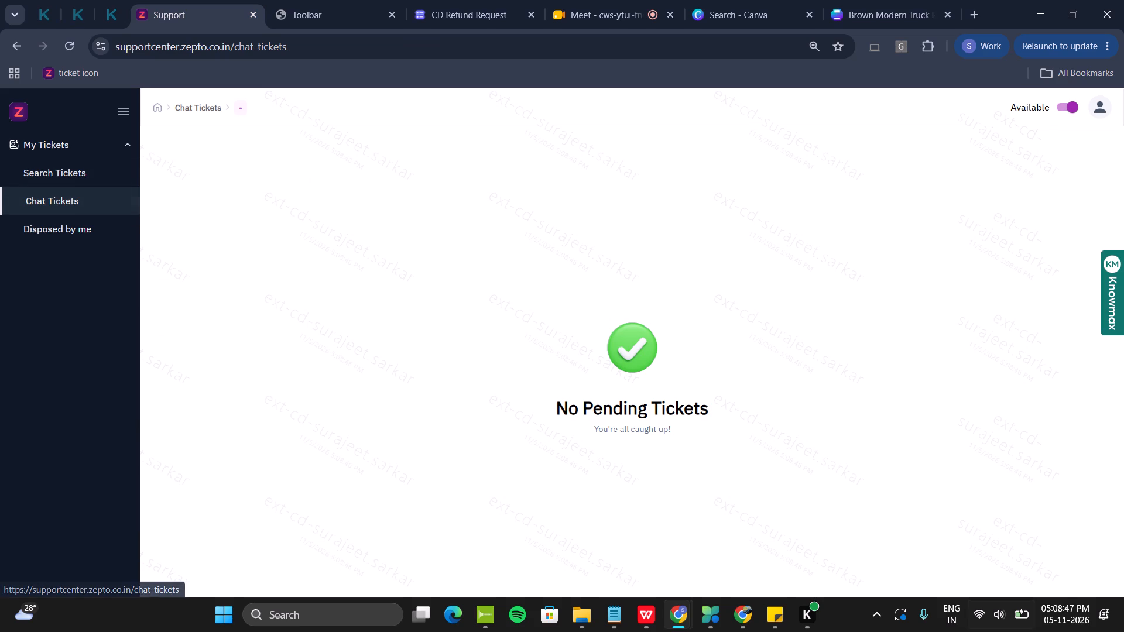